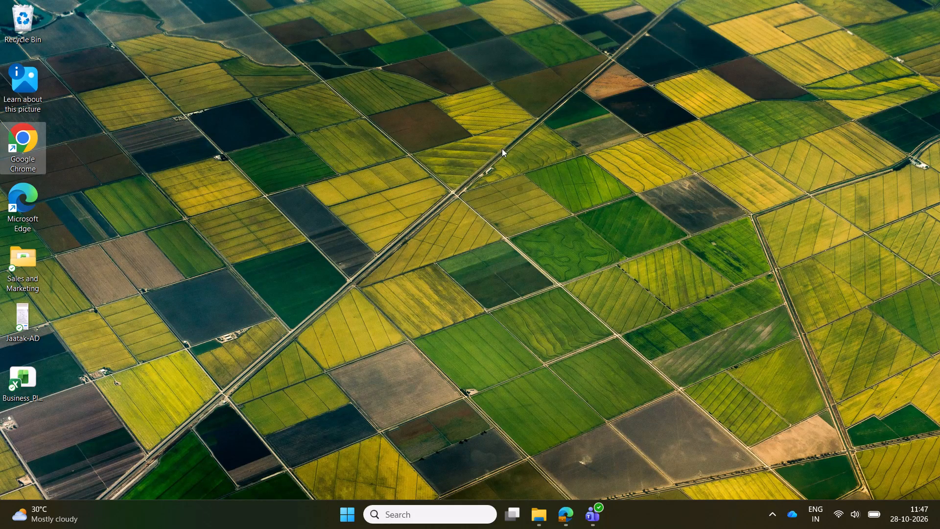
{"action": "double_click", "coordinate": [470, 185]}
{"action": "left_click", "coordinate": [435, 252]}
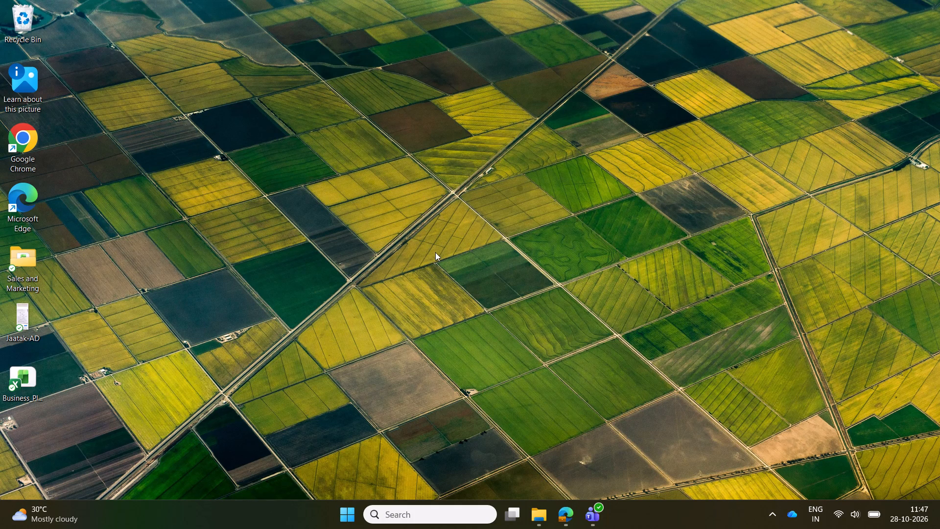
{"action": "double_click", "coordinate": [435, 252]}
Open the Recycle Bin from the desktop to view the deleted items, and close its window.
{"action": "double_click", "coordinate": [18, 22]}
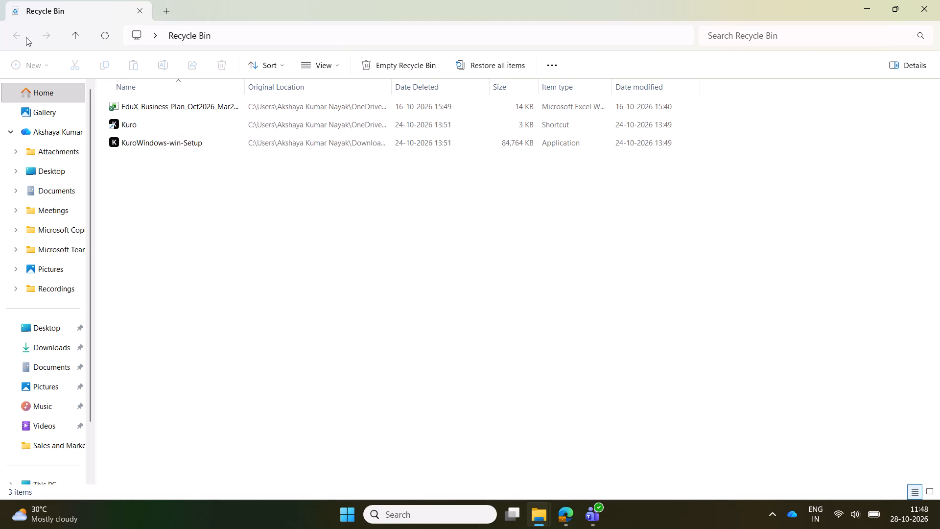
{"action": "left_click", "coordinate": [137, 13]}
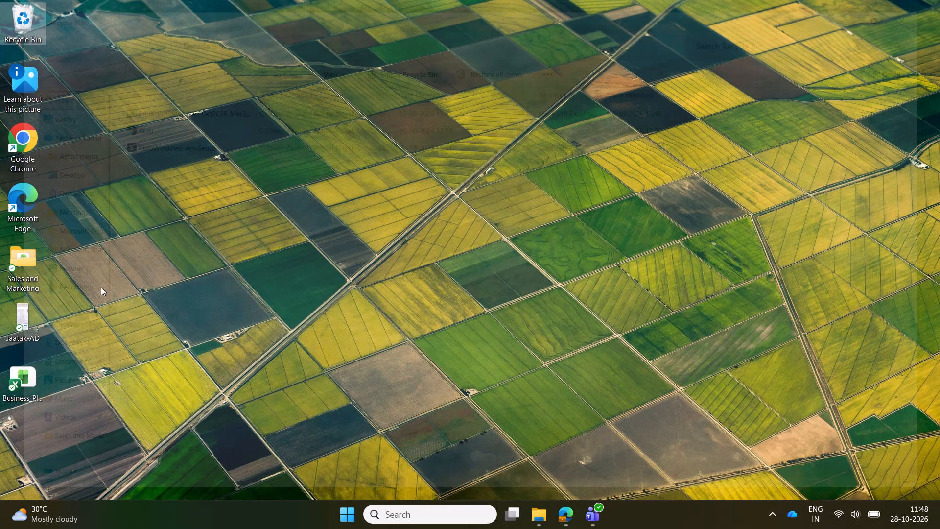
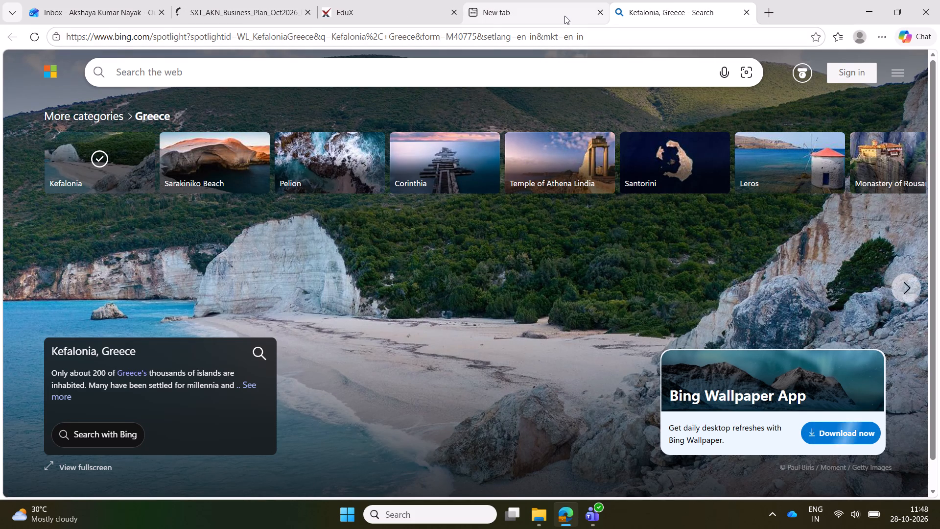
Switch to the open SXT_AKN_Business_Plan_Oct2026_Mar2027 workbook in the browser.
{"action": "left_click", "coordinate": [254, 16]}
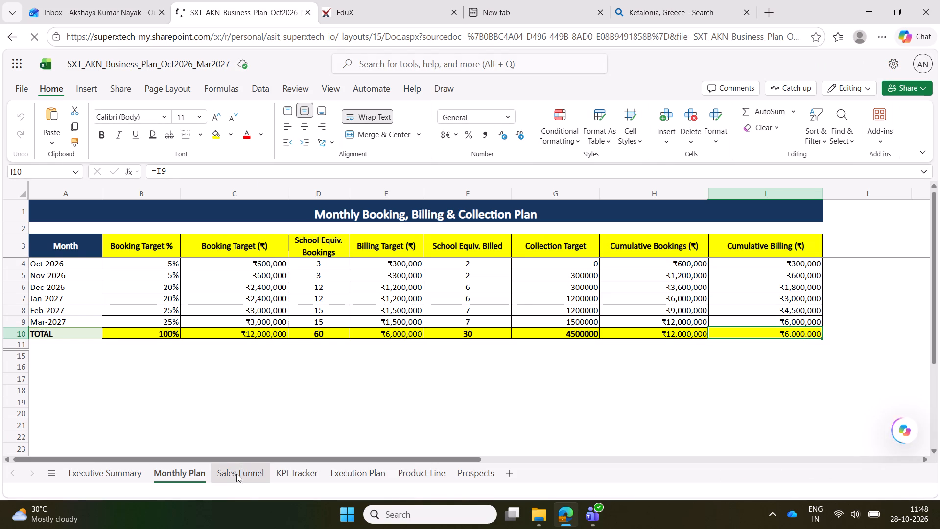
On the Product Line sheet, correct the header in cell A1 to read "Sl No".
{"action": "left_click", "coordinate": [474, 477]}
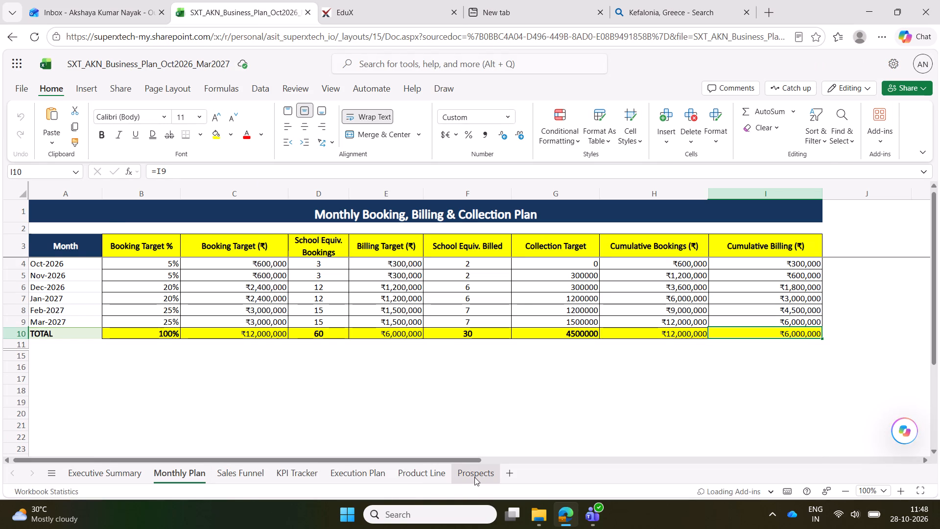
{"action": "left_click", "coordinate": [429, 474]}
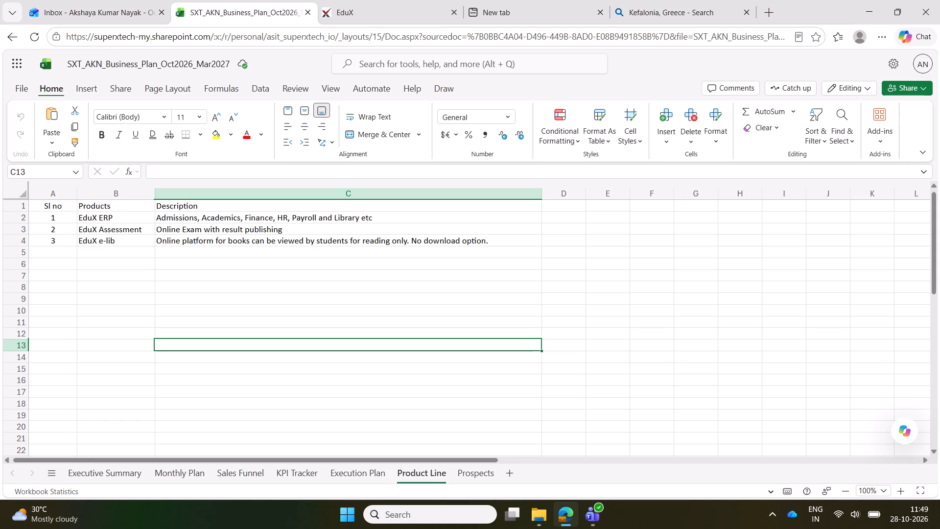
{"action": "scroll", "coordinate": [103, 241], "scroll_direction": "left", "scroll_amount": 1}
{"action": "double_click", "coordinate": [58, 206]}
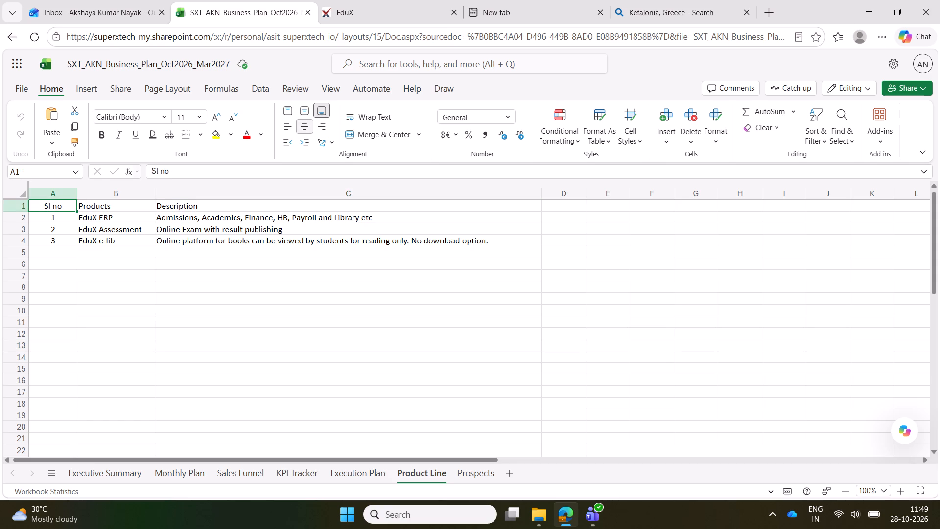
{"action": "key", "text": "Left"}
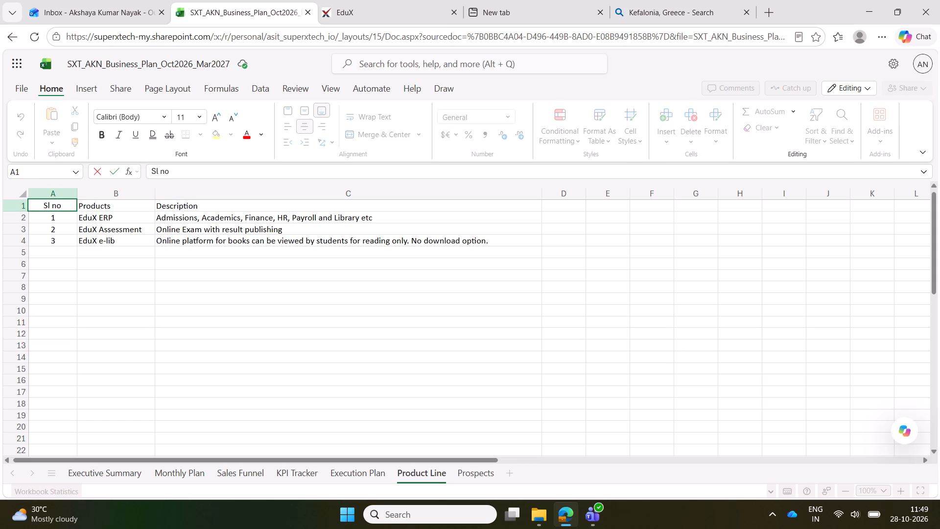
{"action": "key", "text": "BackSpace"}
{"action": "key", "text": "shift+n"}
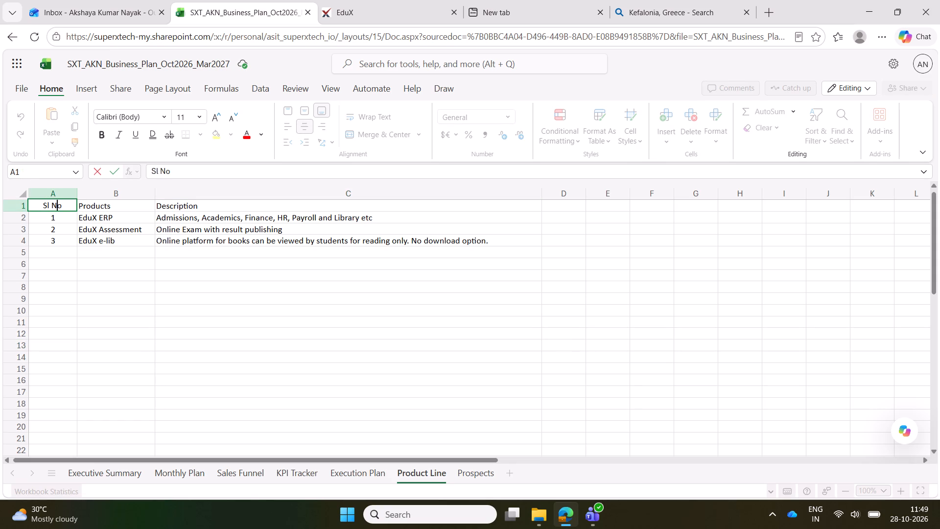
{"action": "left_click", "coordinate": [119, 205]}
Format the Product Line header row A1:C1 with yellow fill, centred alignment and bold text.
{"action": "left_click_drag", "start_coordinate": [51, 208], "coordinate": [192, 208]}
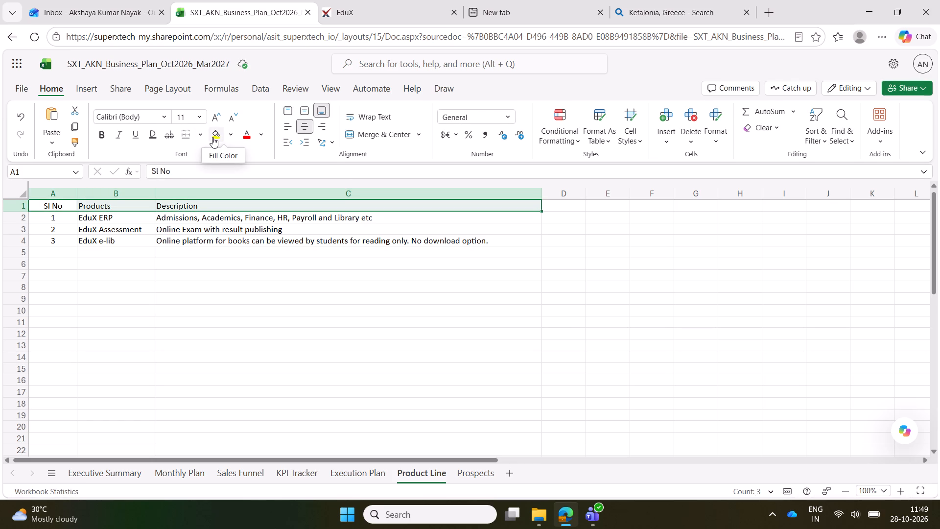
{"action": "left_click", "coordinate": [215, 138]}
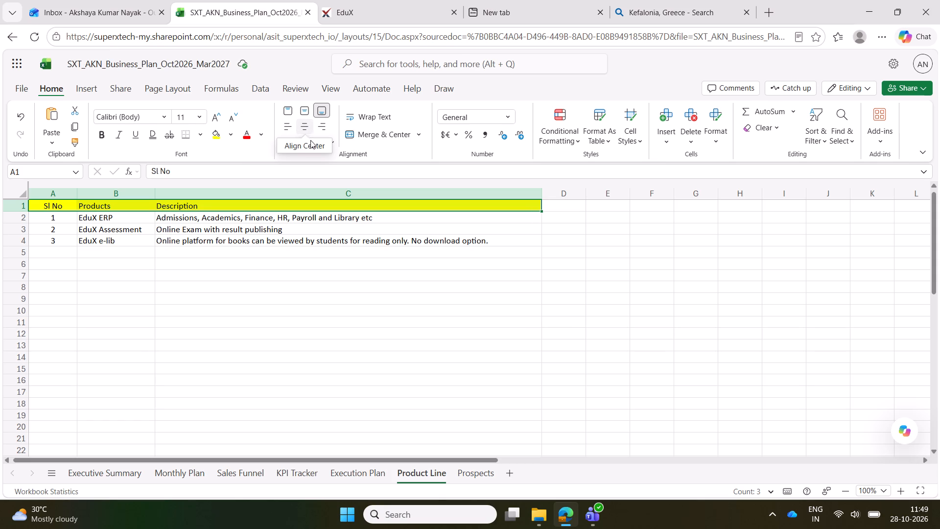
{"action": "left_click", "coordinate": [305, 124]}
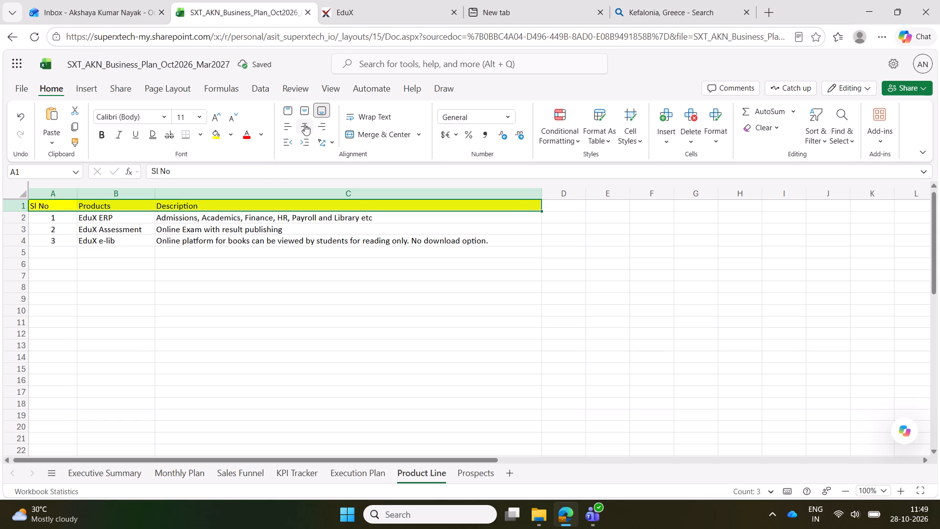
{"action": "left_click", "coordinate": [305, 124]}
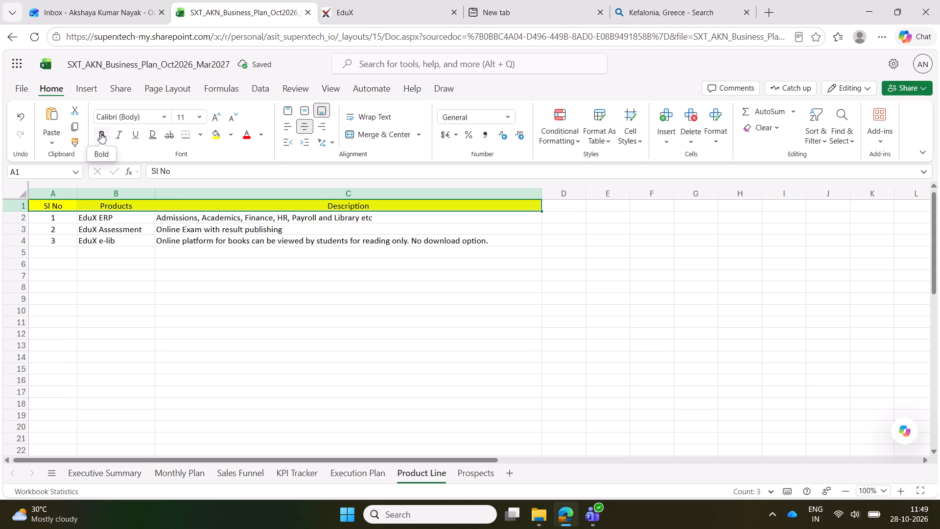
{"action": "left_click", "coordinate": [99, 133]}
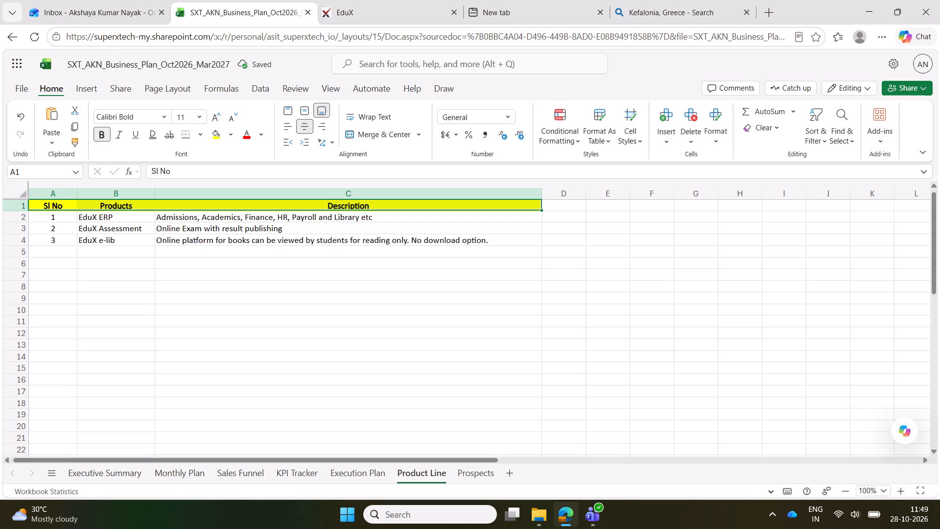
Apply all borders to the product table A1:C4 on the Product Line sheet.
{"action": "left_click_drag", "start_coordinate": [50, 208], "coordinate": [290, 251]}
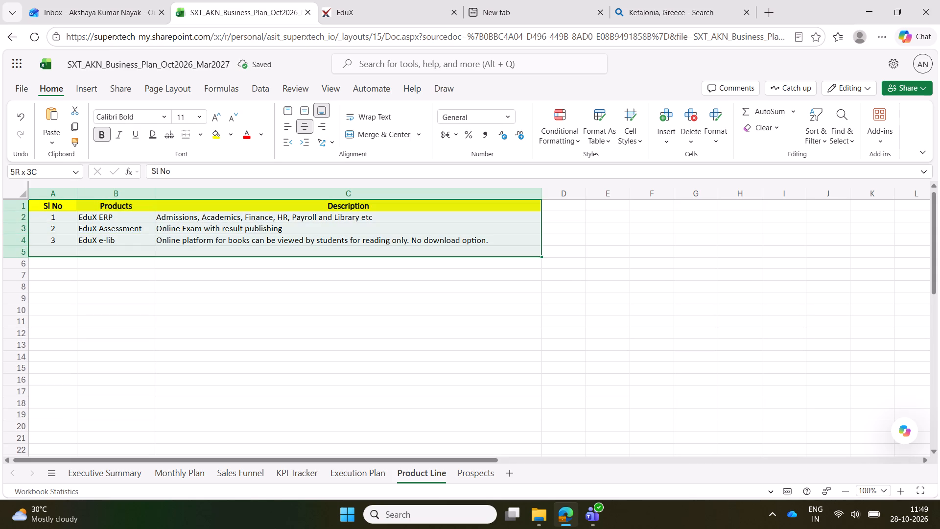
{"action": "left_click_drag", "start_coordinate": [290, 251], "coordinate": [292, 239]}
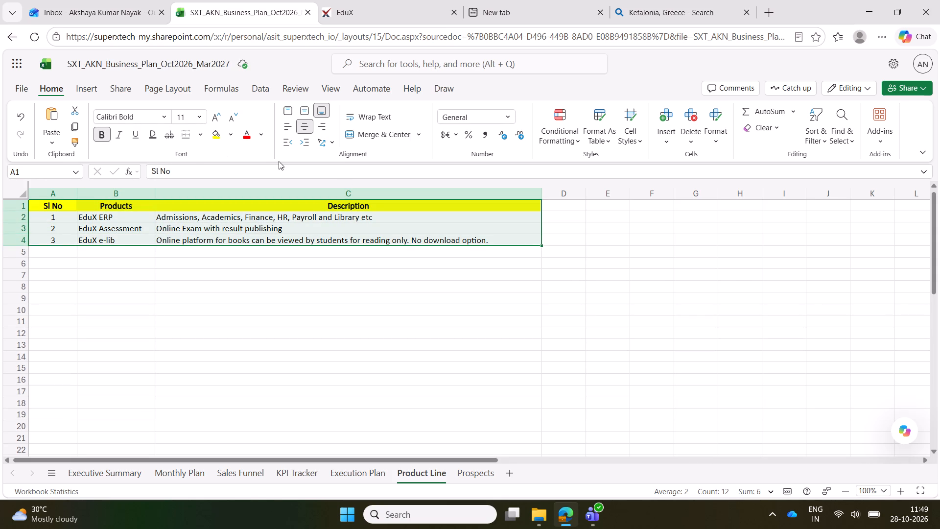
{"action": "left_click", "coordinate": [200, 136]}
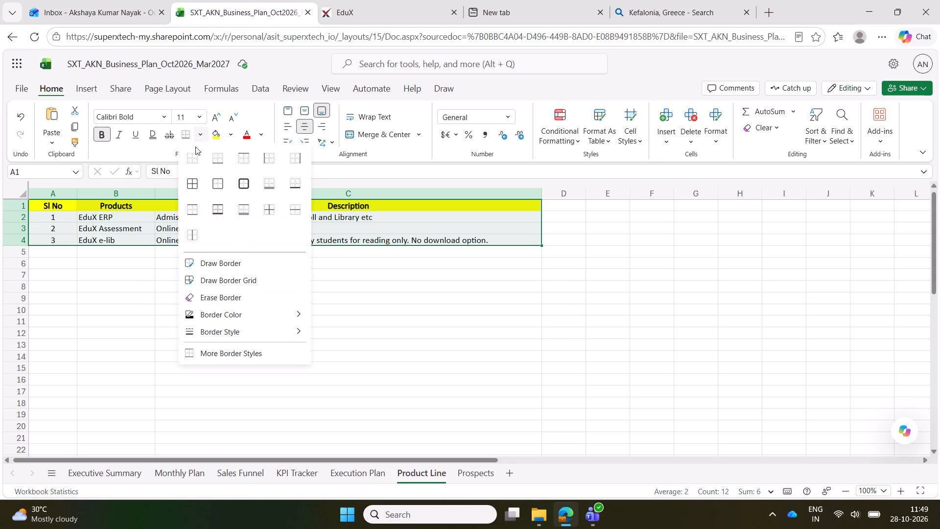
{"action": "left_click", "coordinate": [191, 180]}
{"action": "left_click", "coordinate": [195, 262]}
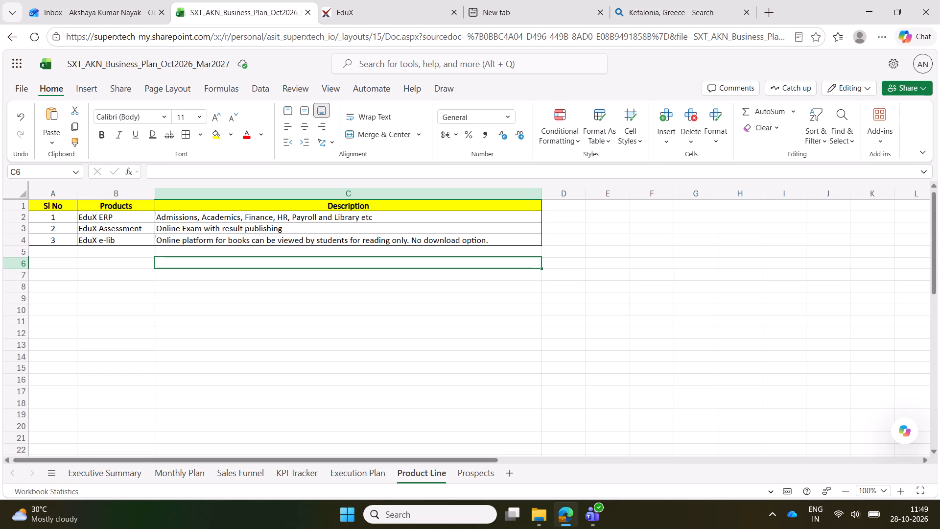
{"action": "left_click", "coordinate": [215, 337]}
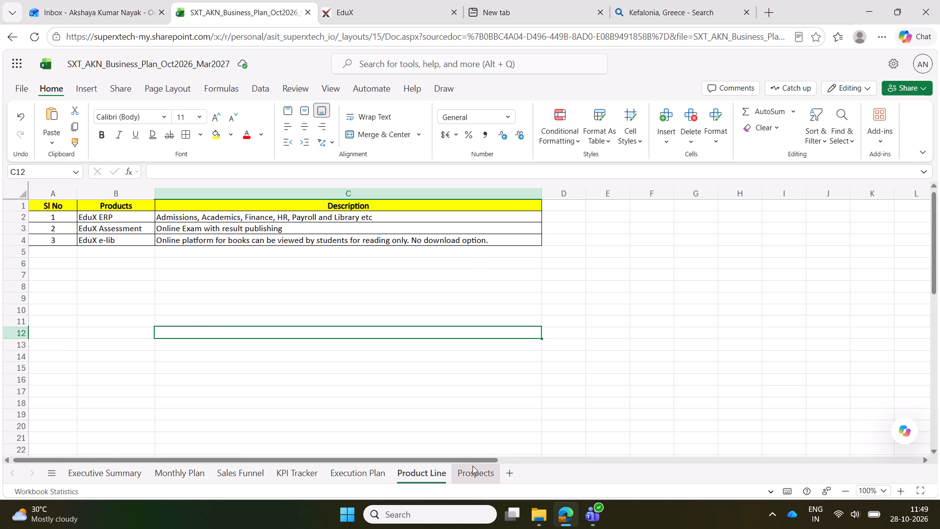
Review the workbook's sheets from Executive Summary through Prospects, examining the content and formatting of each.
{"action": "left_click", "coordinate": [472, 466]}
{"action": "left_click", "coordinate": [413, 477]}
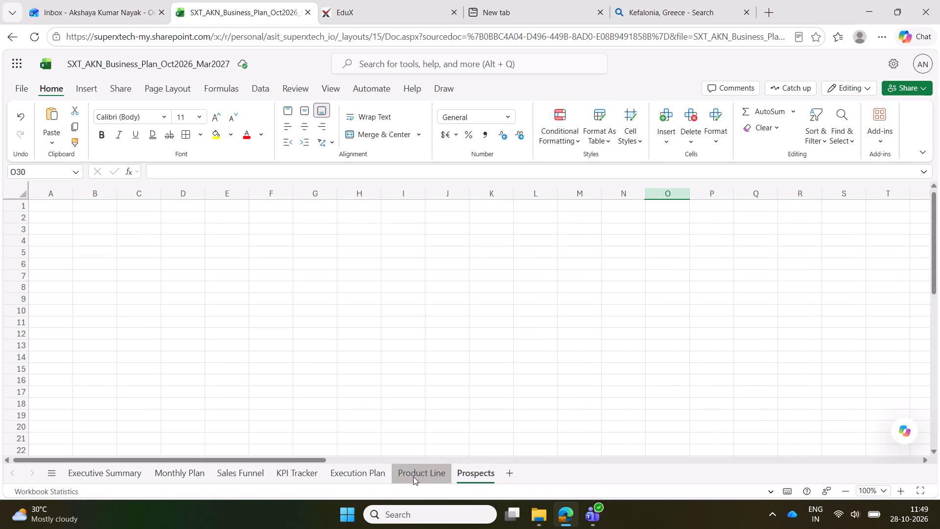
{"action": "left_click", "coordinate": [369, 480]}
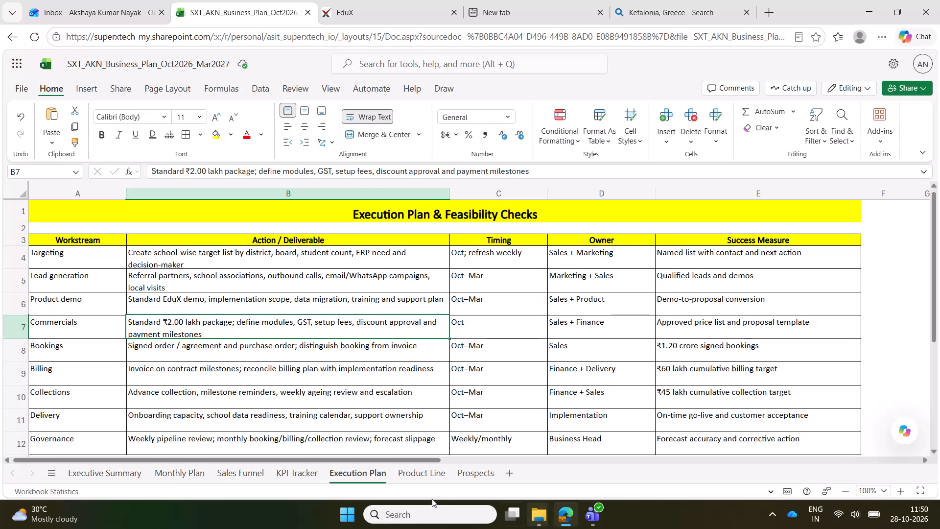
{"action": "left_click", "coordinate": [430, 478]}
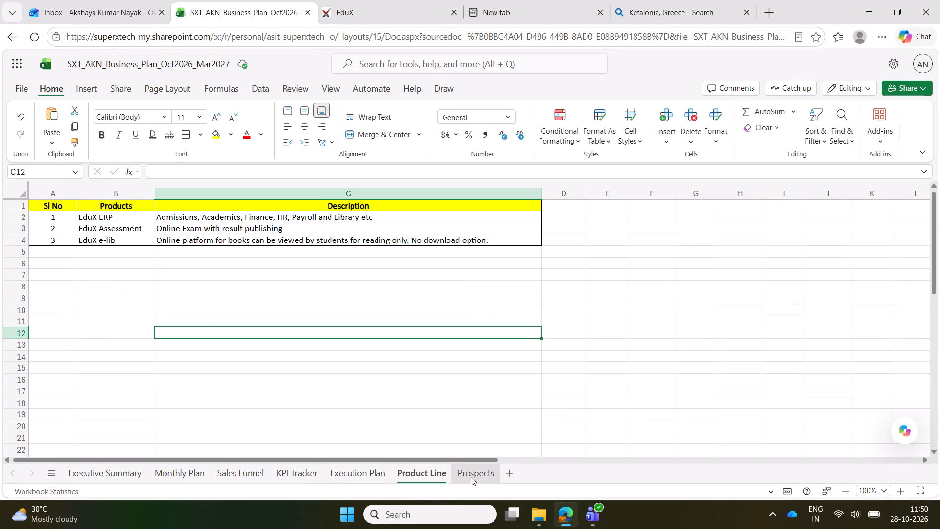
{"action": "left_click", "coordinate": [471, 477]}
{"action": "left_click", "coordinate": [427, 472]}
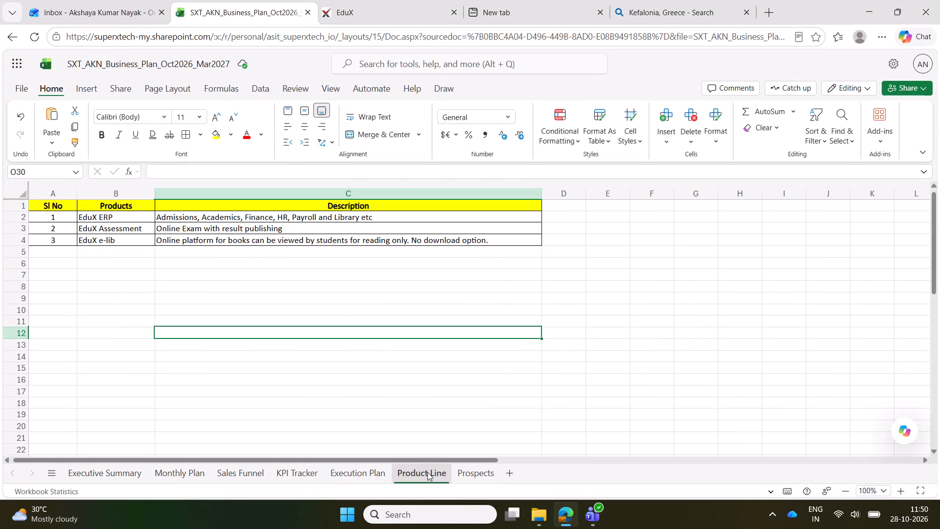
{"action": "left_click", "coordinate": [368, 475]}
{"action": "left_click", "coordinate": [303, 480]}
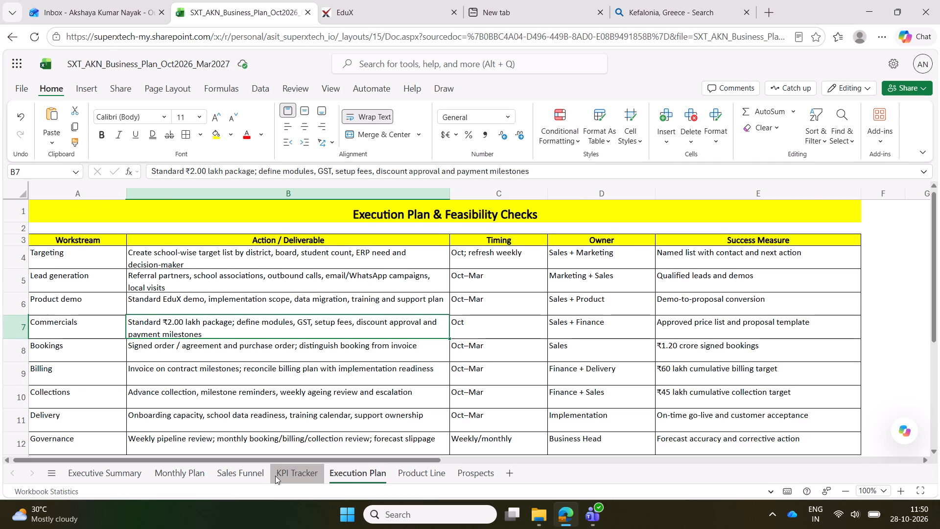
{"action": "left_click", "coordinate": [249, 474]}
{"action": "left_click", "coordinate": [195, 477]}
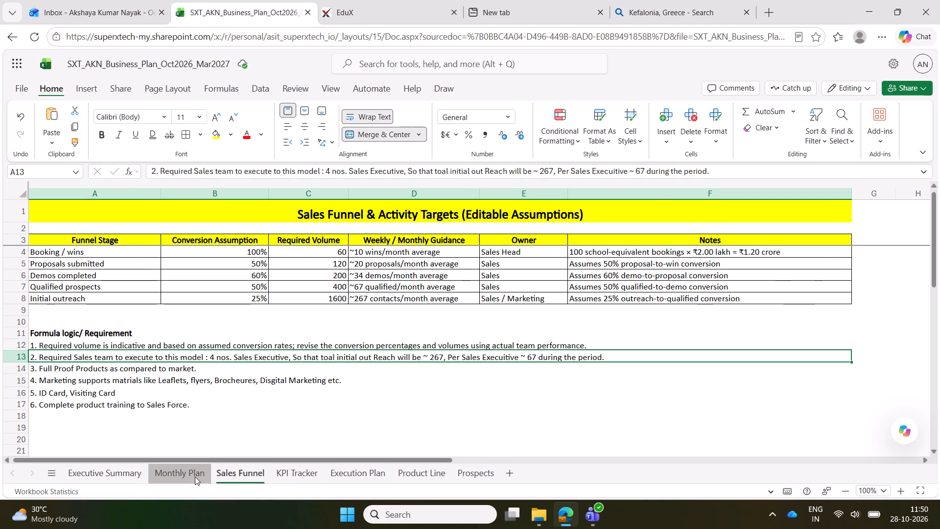
{"action": "left_click", "coordinate": [110, 474]}
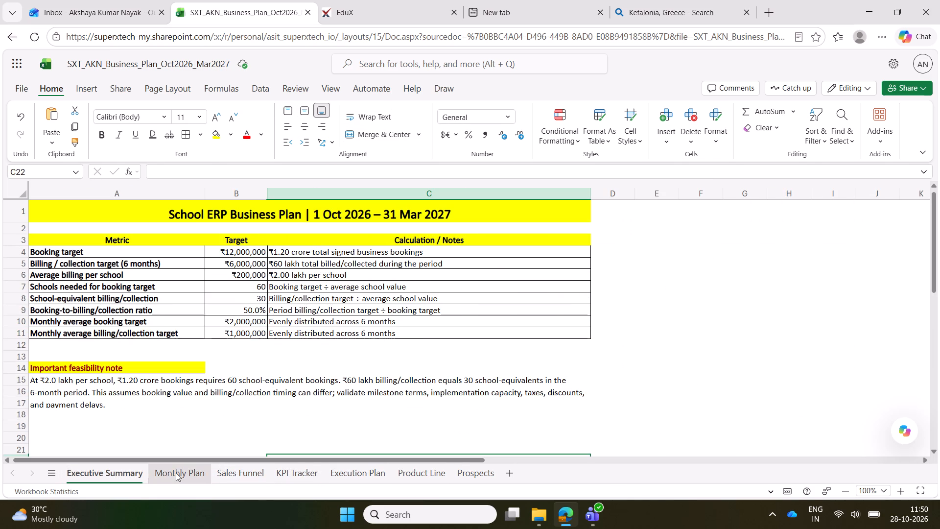
{"action": "left_click", "coordinate": [176, 473]}
{"action": "left_click", "coordinate": [234, 477]}
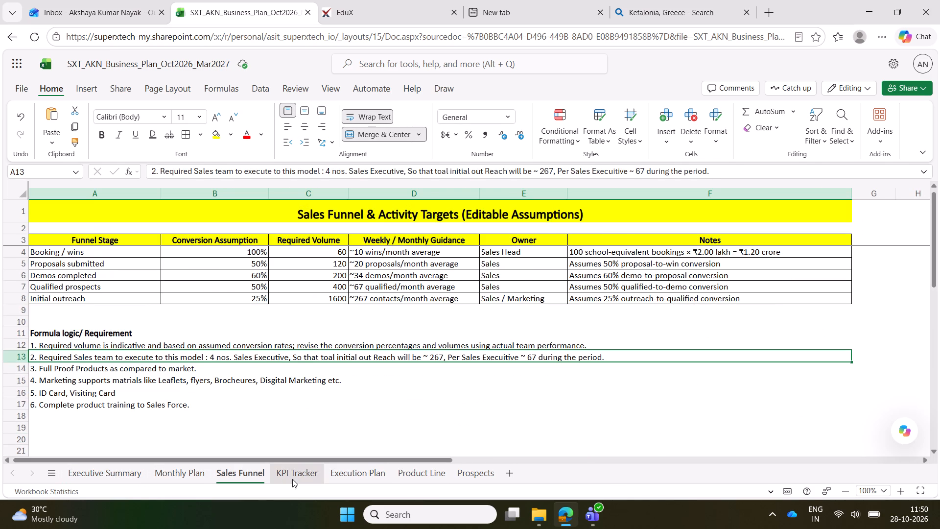
{"action": "left_click", "coordinate": [292, 479]}
{"action": "left_click", "coordinate": [346, 478]}
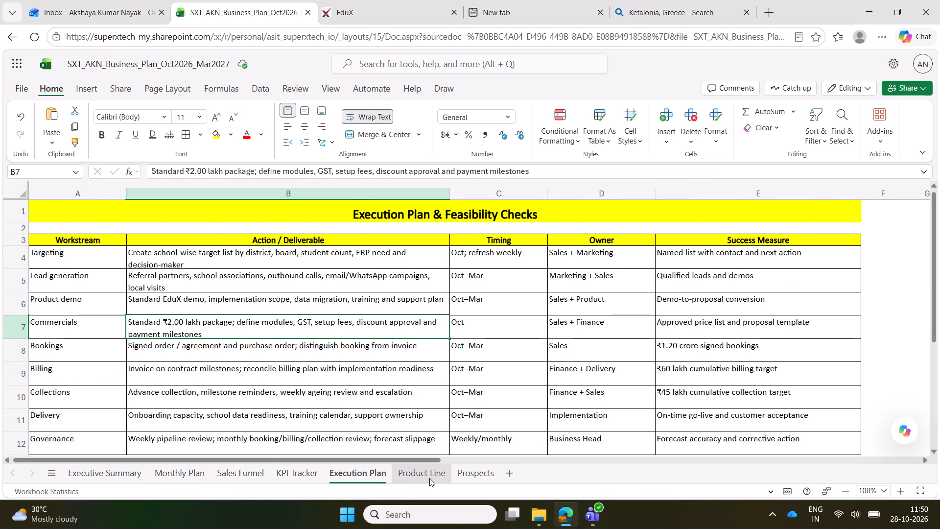
{"action": "left_click", "coordinate": [429, 478]}
{"action": "left_click", "coordinate": [475, 481]}
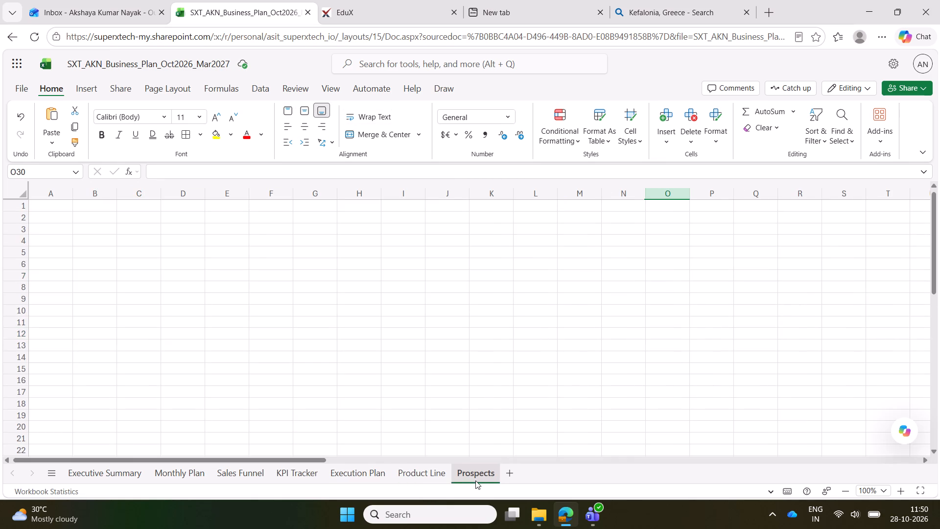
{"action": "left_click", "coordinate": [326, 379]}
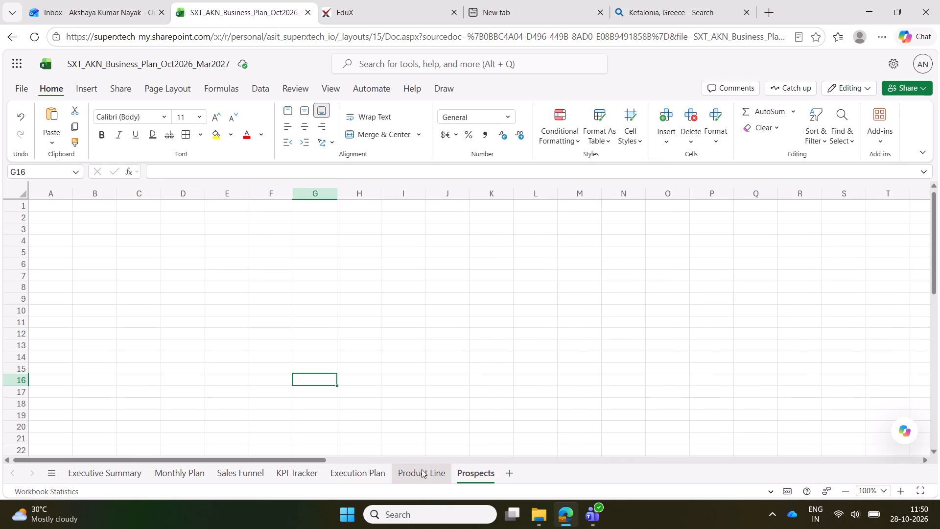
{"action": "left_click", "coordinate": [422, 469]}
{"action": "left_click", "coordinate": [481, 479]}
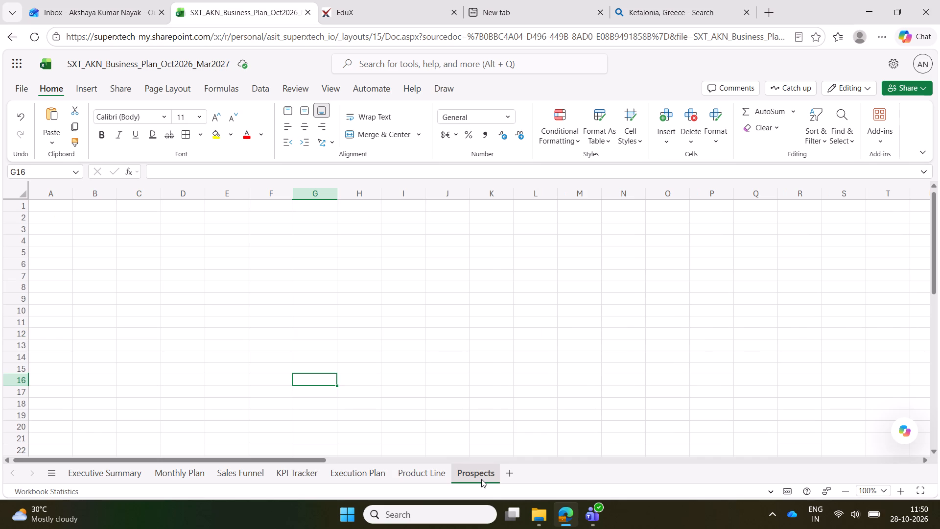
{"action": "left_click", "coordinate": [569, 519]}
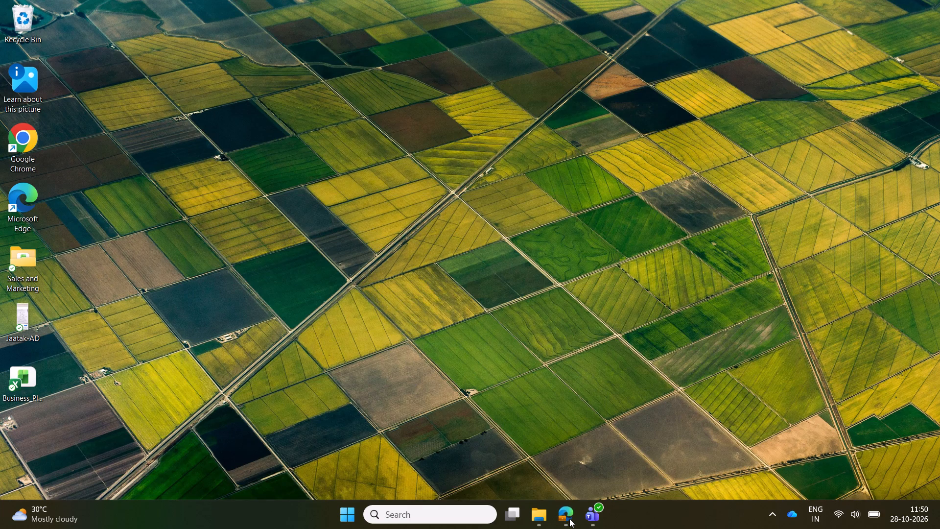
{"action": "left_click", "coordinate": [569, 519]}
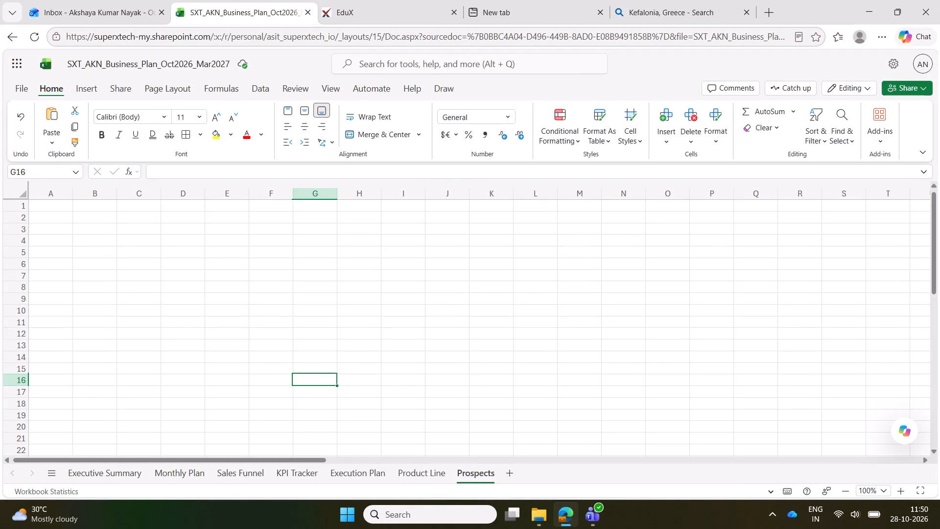
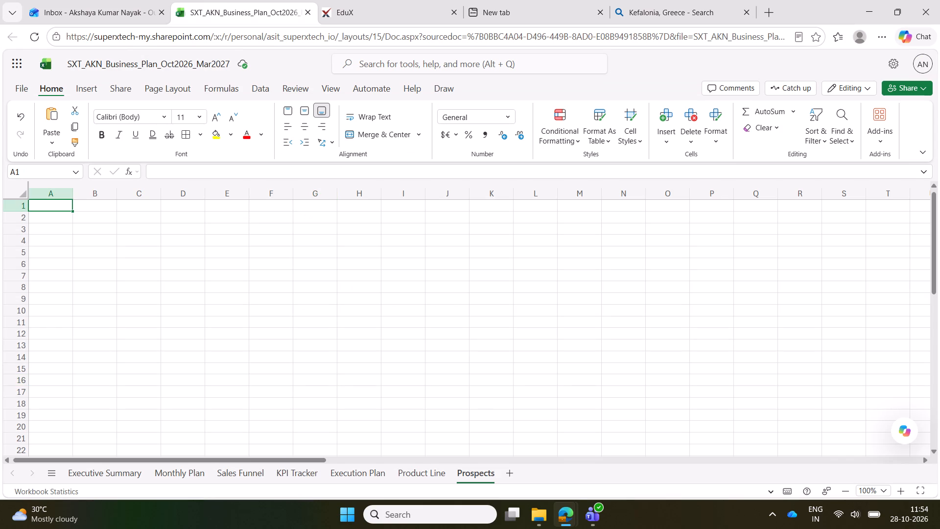
Paste the copied school contact list, with columns from Aff No to Web, into the Prospects sheet starting at cell A1.
{"action": "key", "text": "ctrl+v"}
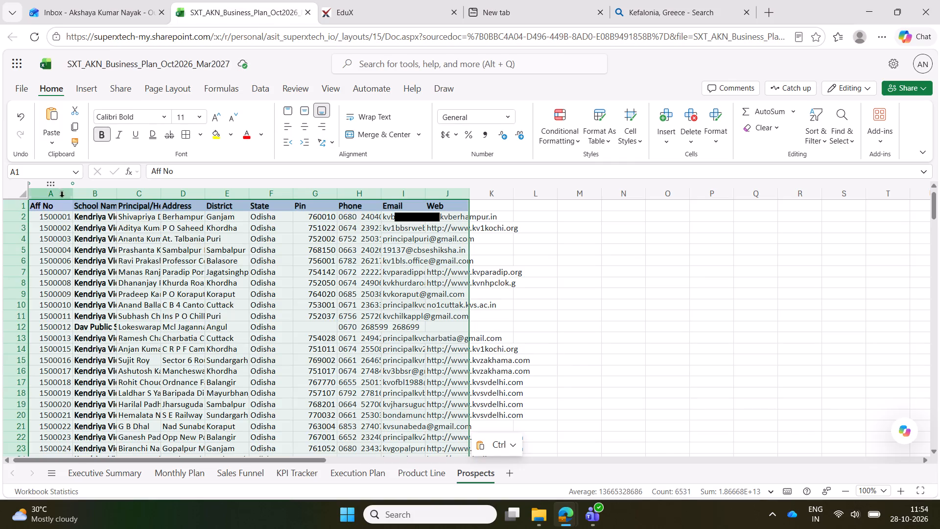
Auto-fit the School Name and Principal/Head of School columns on the Prospects sheet to their contents.
{"action": "left_click", "coordinate": [62, 197]}
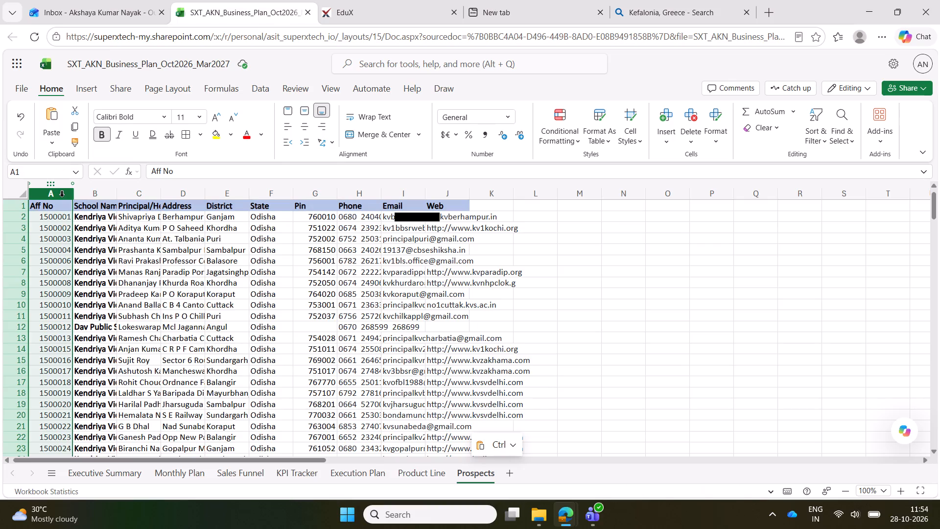
{"action": "left_click", "coordinate": [108, 254]}
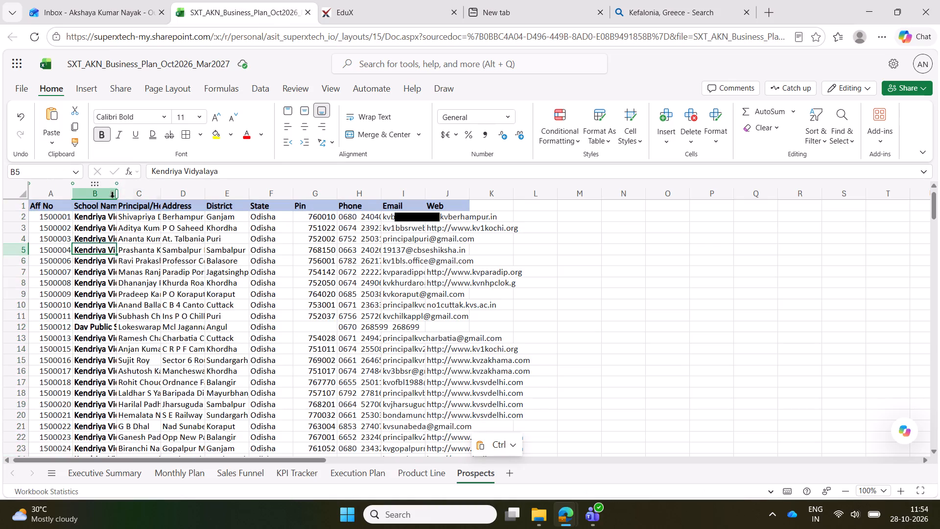
{"action": "double_click", "coordinate": [118, 198]}
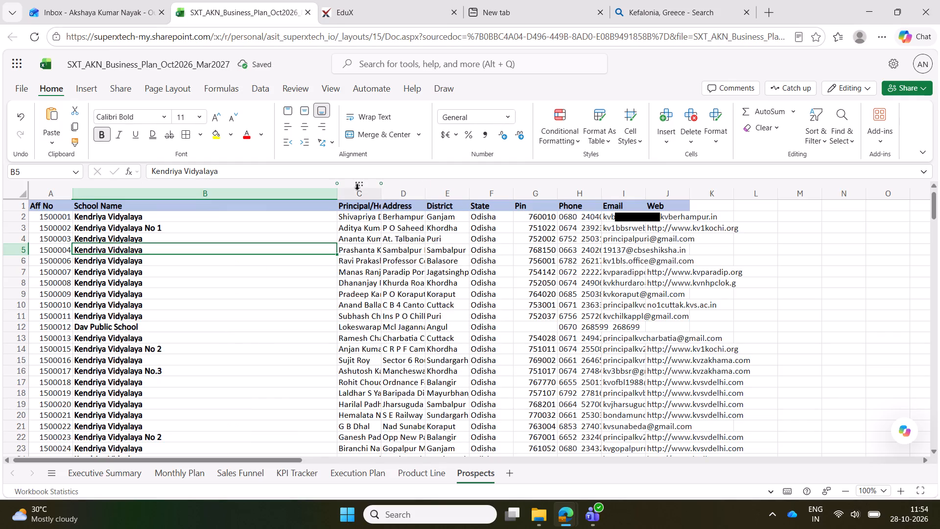
{"action": "double_click", "coordinate": [381, 192]}
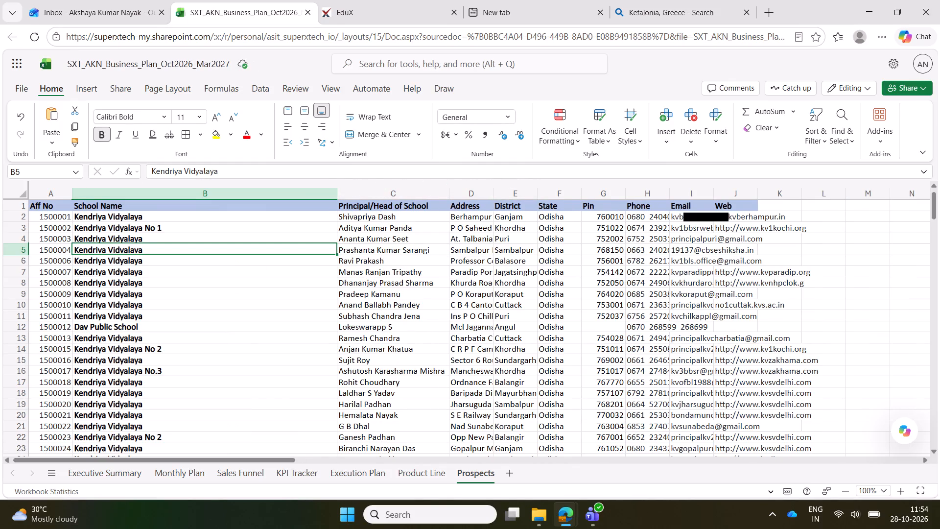
{"action": "left_click", "coordinate": [234, 292]}
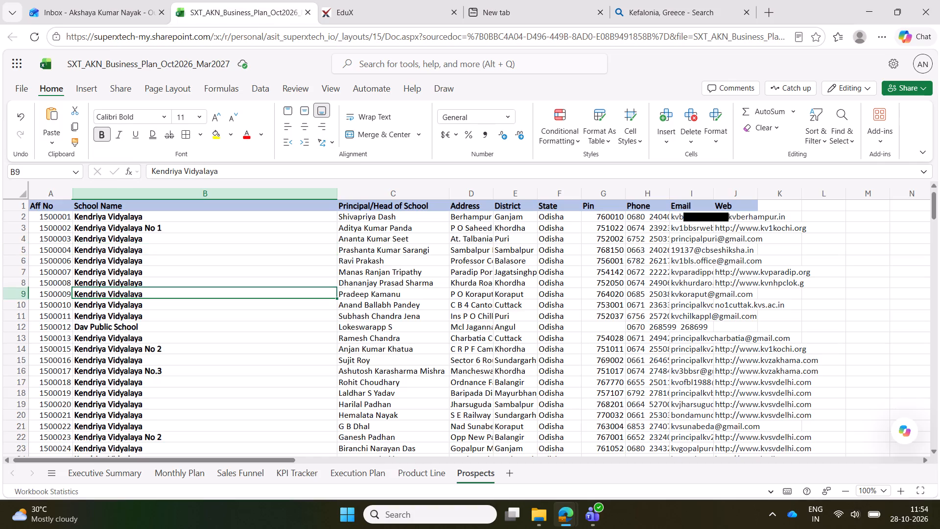
{"action": "left_click", "coordinate": [71, 218]}
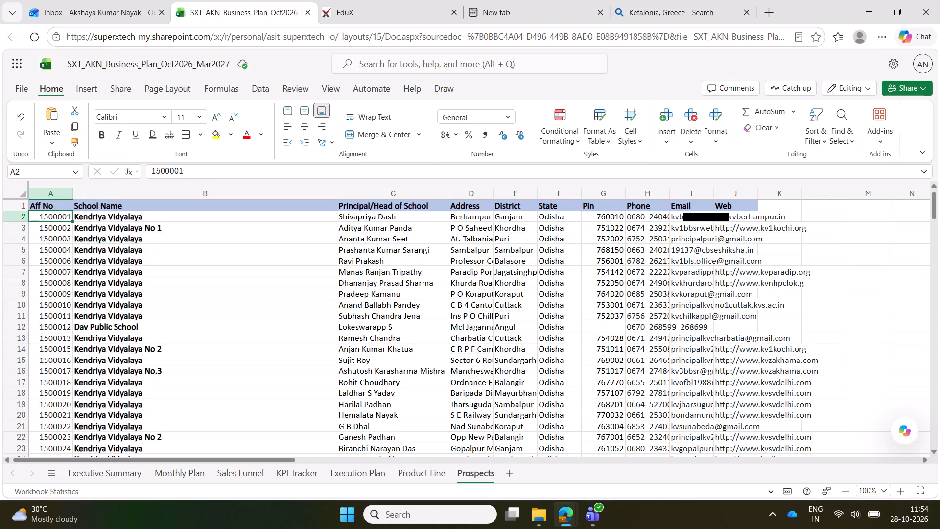
{"action": "left_click", "coordinate": [162, 221]}
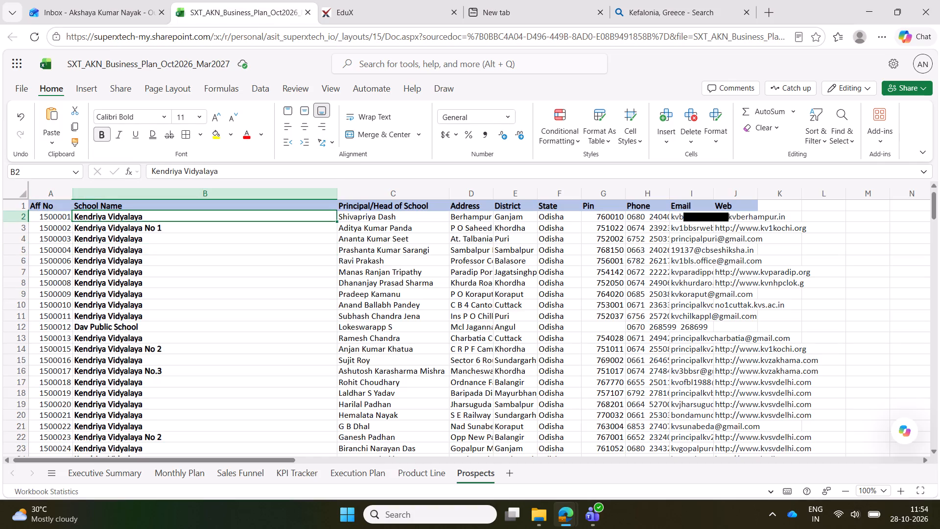
Auto-fit the Address column on the Prospects sheet, and narrow it to about the length of the addresses in the first rows.
{"action": "double_click", "coordinate": [493, 194]}
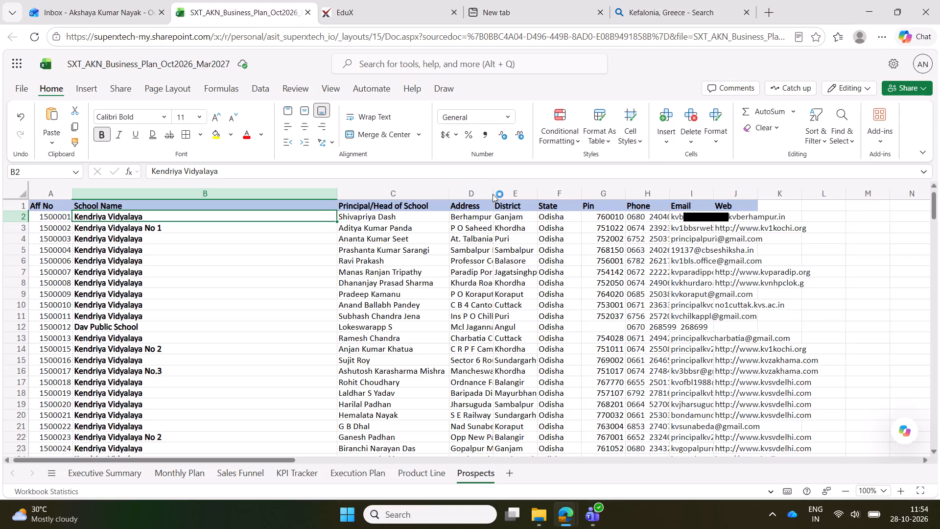
{"action": "left_click", "coordinate": [547, 193]}
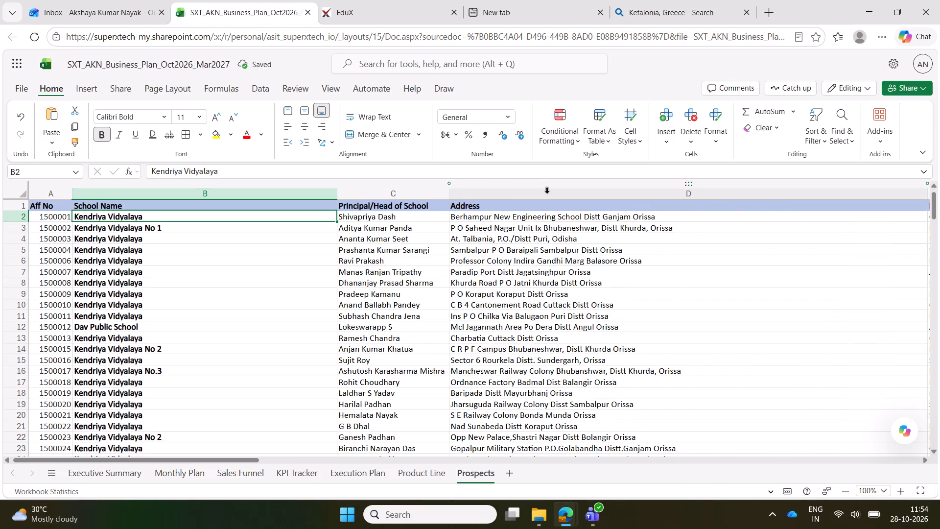
{"action": "right_click", "coordinate": [547, 193]}
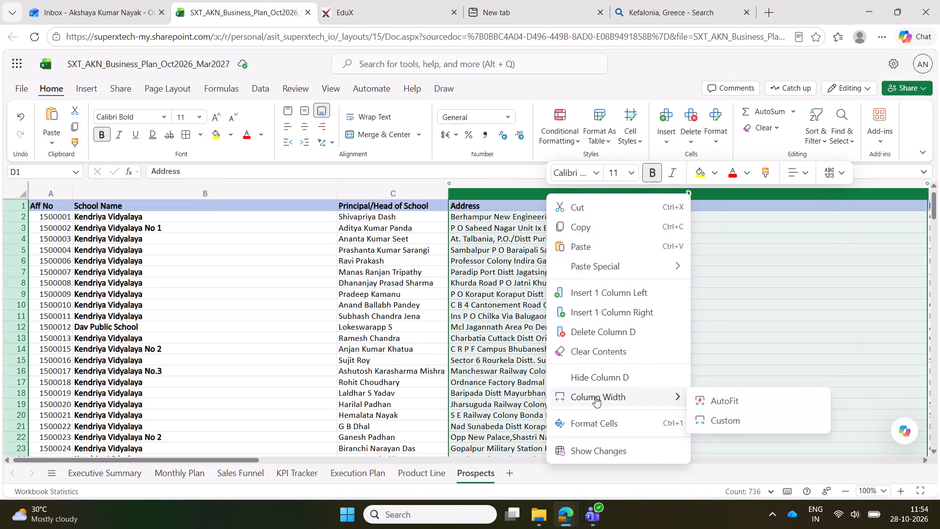
{"action": "left_click", "coordinate": [704, 401]}
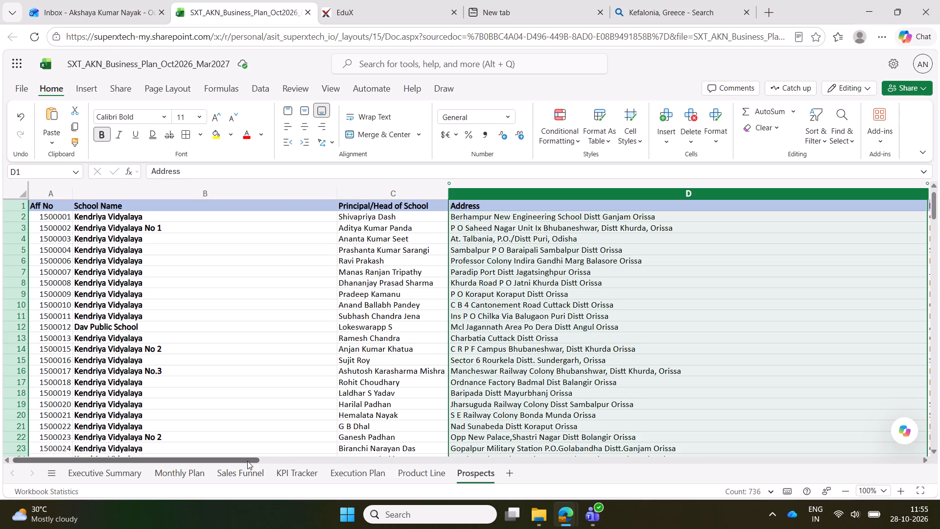
{"action": "left_click_drag", "start_coordinate": [247, 461], "coordinate": [289, 466]}
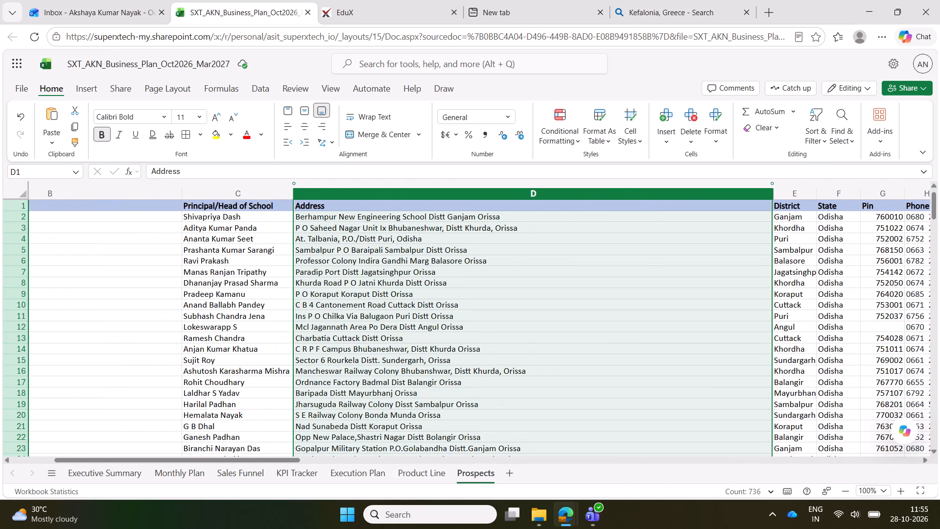
{"action": "left_click_drag", "start_coordinate": [773, 197], "coordinate": [524, 234]}
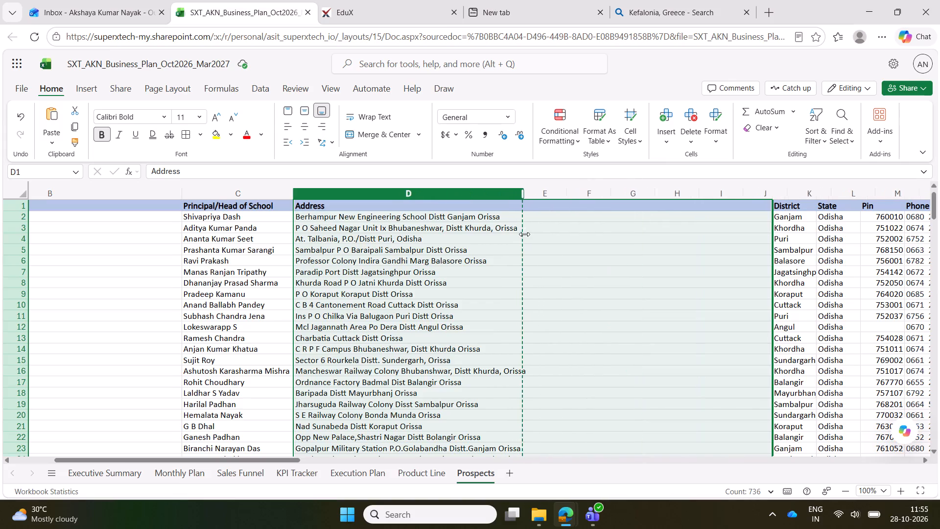
{"action": "left_click_drag", "start_coordinate": [524, 234], "coordinate": [526, 234]}
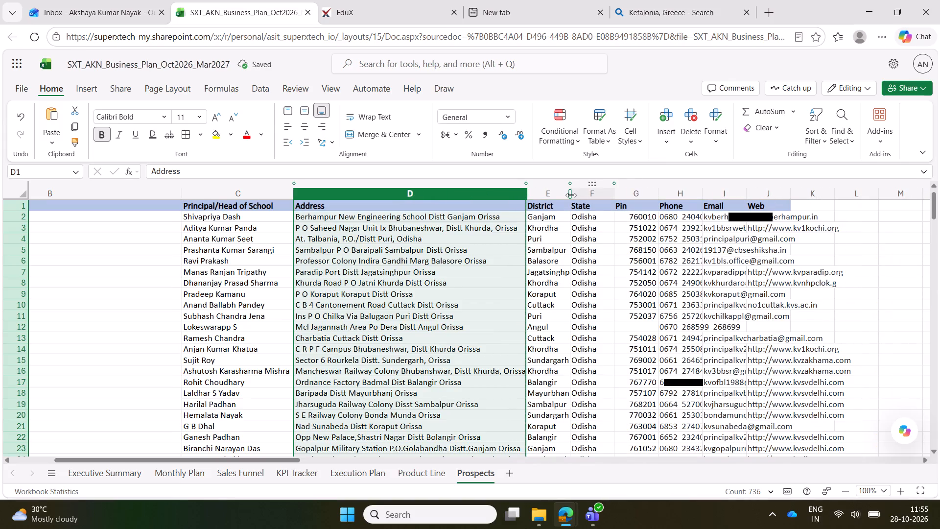
Auto-fit the District, Phone and Email columns on the Prospects sheet so their entries fit.
{"action": "left_click", "coordinate": [571, 195]}
{"action": "double_click", "coordinate": [571, 195]}
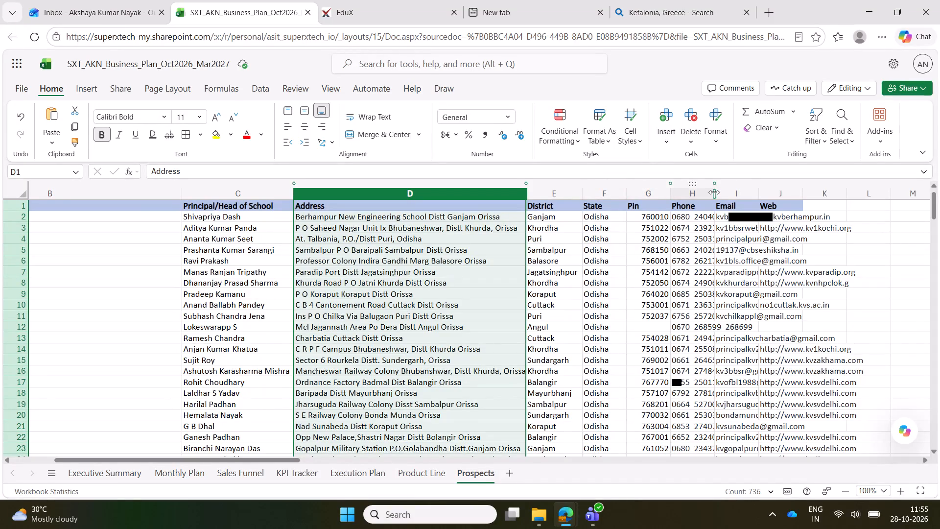
{"action": "left_click_drag", "start_coordinate": [714, 192], "coordinate": [795, 208]}
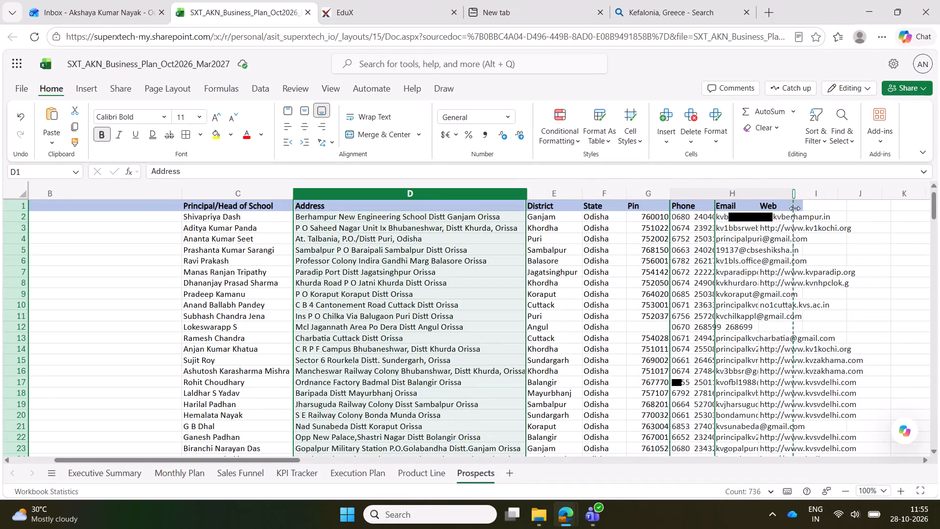
{"action": "left_click_drag", "start_coordinate": [795, 208], "coordinate": [796, 209]}
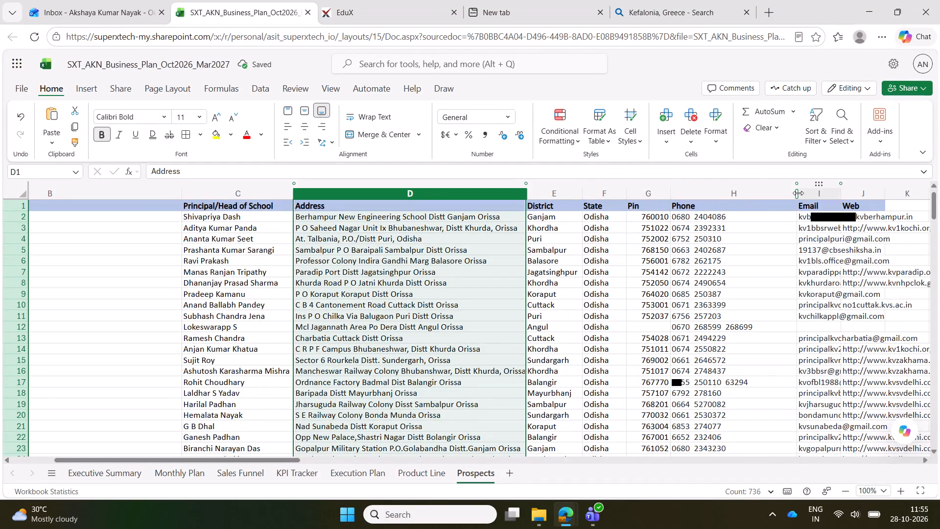
{"action": "double_click", "coordinate": [798, 191]}
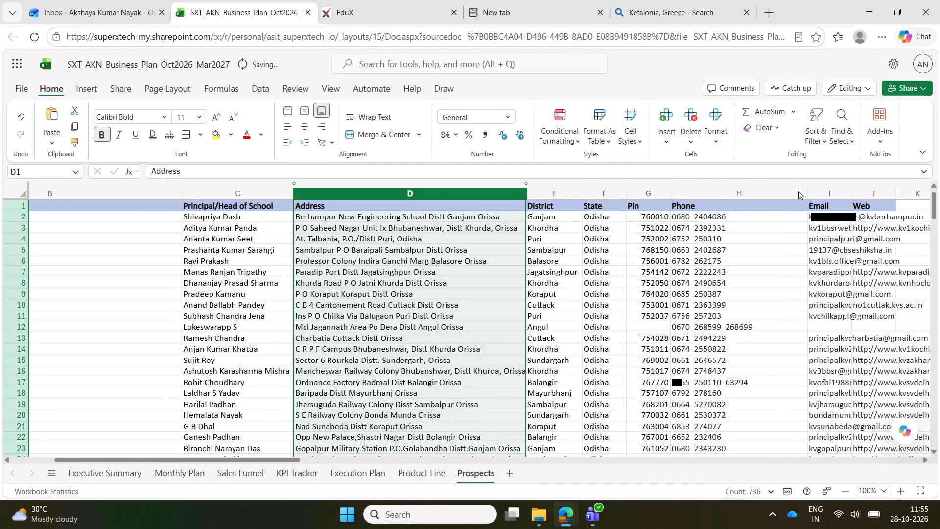
{"action": "double_click", "coordinate": [854, 195]}
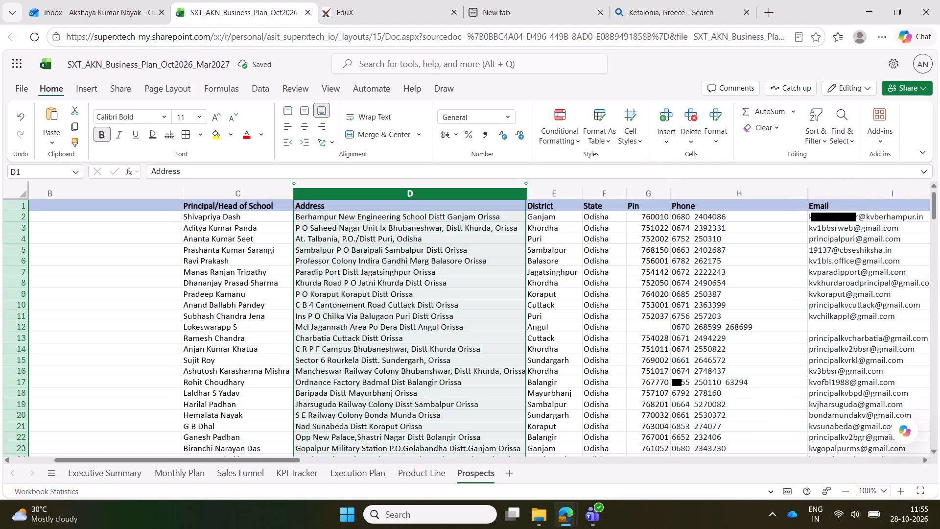
Examine the Prospects records from the first column down to the last row and back up through the list.
{"action": "left_click", "coordinate": [851, 221]}
{"action": "key", "text": "Left"}
{"action": "key", "text": "Left"}
{"action": "key", "text": "Left"}
{"action": "key", "text": "Left"}
{"action": "key", "text": "Left"}
{"action": "key", "text": "Left"}
{"action": "key", "text": "Left"}
{"action": "key", "text": "Left"}
{"action": "key", "text": "Left"}
{"action": "key", "text": "Left"}
{"action": "key", "text": "Left"}
{"action": "key", "text": "Left"}
{"action": "key", "text": "Left"}
{"action": "key", "text": "Left"}
{"action": "key", "text": "Left"}
{"action": "key", "text": "Left"}
{"action": "key", "text": "Left"}
{"action": "key", "text": "Left"}
{"action": "key", "text": "Left"}
{"action": "key", "text": "Left"}
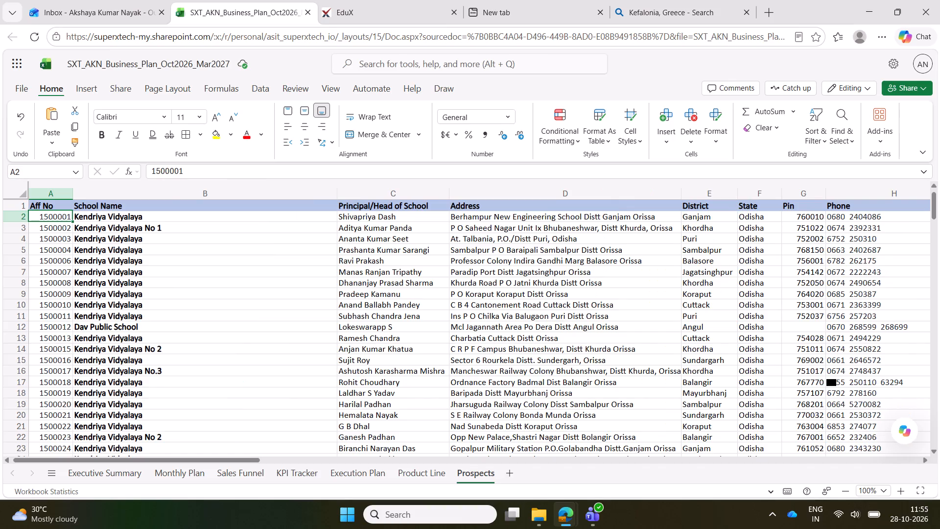
{"action": "key", "text": "ctrl+Down"}
{"action": "key", "text": "ctrl+Down"}
{"action": "left_click", "coordinate": [51, 303]}
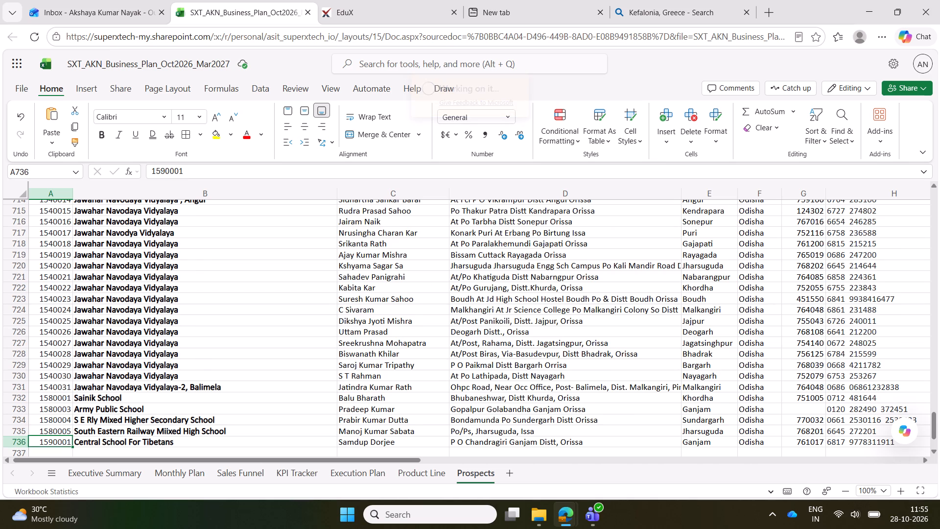
{"action": "key", "text": "Left"}
{"action": "key", "text": "Up"}
{"action": "key", "text": "Up"}
{"action": "key", "text": "Up"}
{"action": "key", "text": "Up"}
{"action": "key", "text": "Up"}
{"action": "key", "text": "Up"}
{"action": "key", "text": "Up"}
{"action": "key", "text": "Up"}
{"action": "key", "text": "Up"}
{"action": "key", "text": "Up"}
{"action": "key", "text": "Up"}
{"action": "key", "text": "Up"}
{"action": "key", "text": "Up"}
{"action": "key", "text": "Up"}
{"action": "key", "text": "Up"}
{"action": "key", "text": "Up"}
{"action": "key", "text": "Up"}
{"action": "key", "text": "Up"}
{"action": "key", "text": "Up"}
{"action": "key", "text": "Up"}
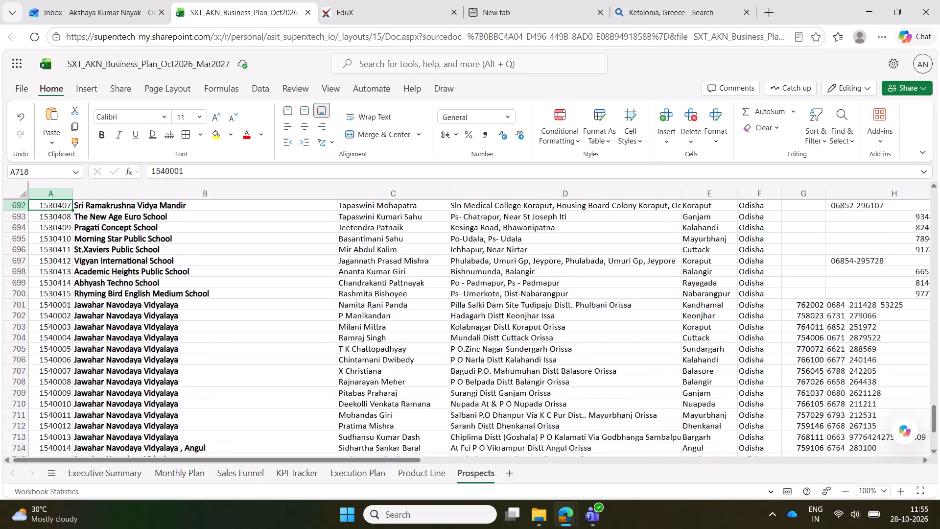
{"action": "key", "text": "Up"}
{"action": "key", "text": "Up"}
{"action": "key", "text": "Up"}
{"action": "key", "text": "Up"}
{"action": "key", "text": "Up"}
{"action": "key", "text": "Up"}
{"action": "key", "text": "Up"}
{"action": "key", "text": "Up"}
{"action": "key", "text": "Up"}
{"action": "key", "text": "Up"}
{"action": "key", "text": "Up"}
{"action": "key", "text": "Up"}
{"action": "key", "text": "Up"}
{"action": "key", "text": "Up"}
{"action": "key", "text": "Up"}
{"action": "key", "text": "Up"}
{"action": "key", "text": "Up"}
{"action": "key", "text": "Up"}
{"action": "key", "text": "Up"}
{"action": "key", "text": "Up"}
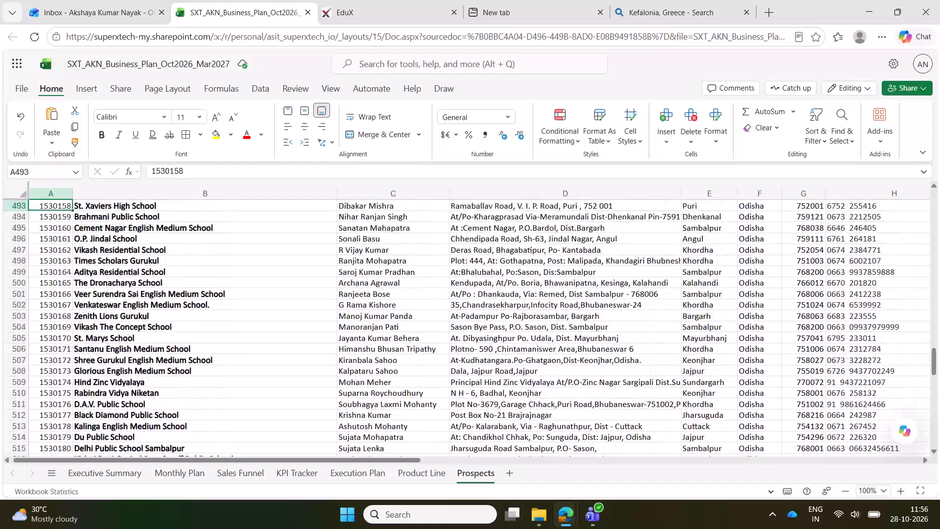
Change the header in cell A1 of the Prospects sheet to "Sl. No.".
{"action": "key", "text": "ctrl+Up"}
{"action": "key", "text": "Down"}
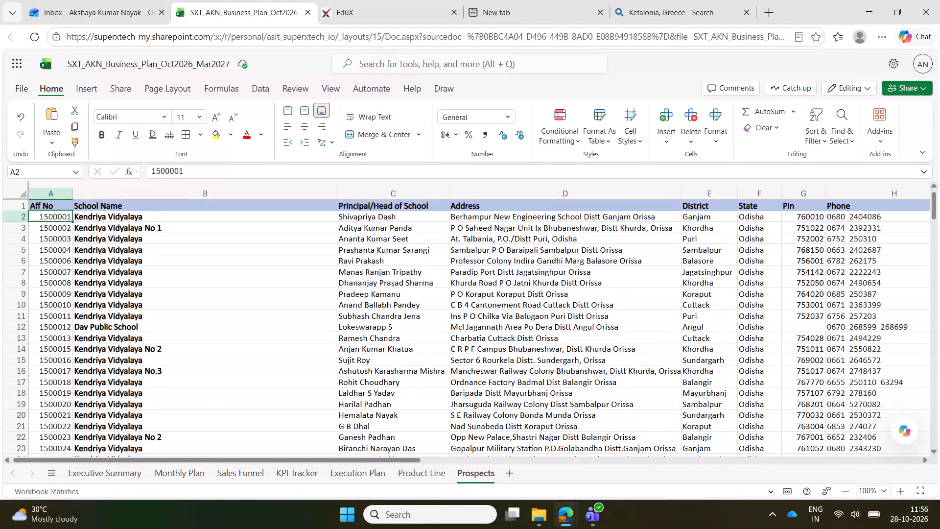
{"action": "key", "text": "Up"}
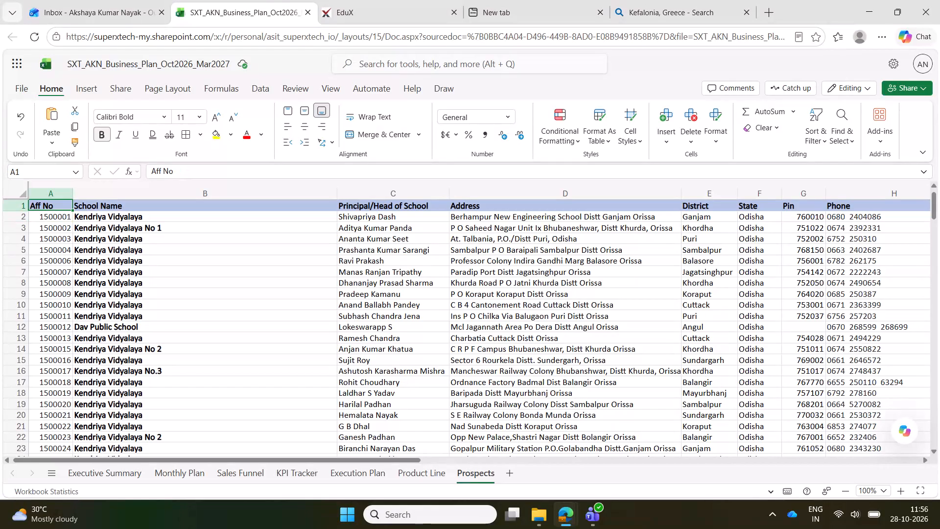
{"action": "key", "text": "shift+s"}
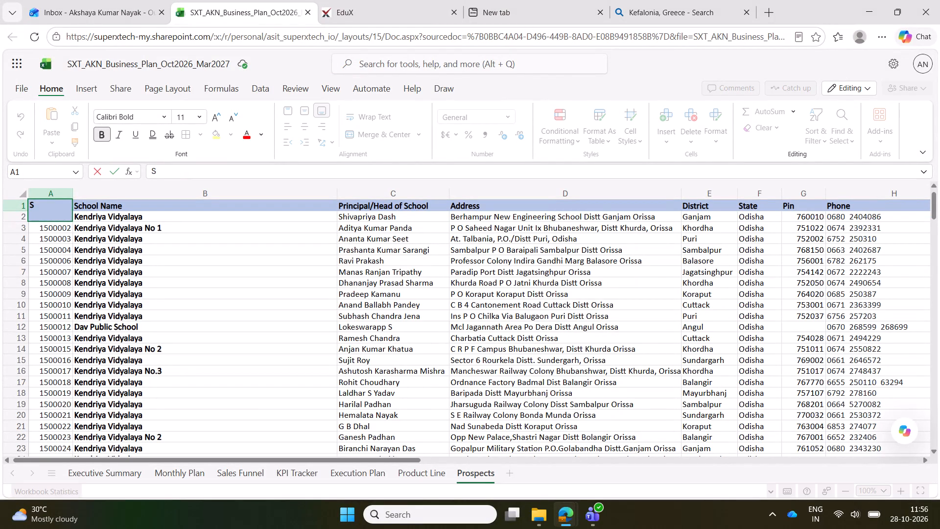
{"action": "key", "text": "l"}
{"action": "type", "text": ". No."}
{"action": "left_click", "coordinate": [66, 298]}
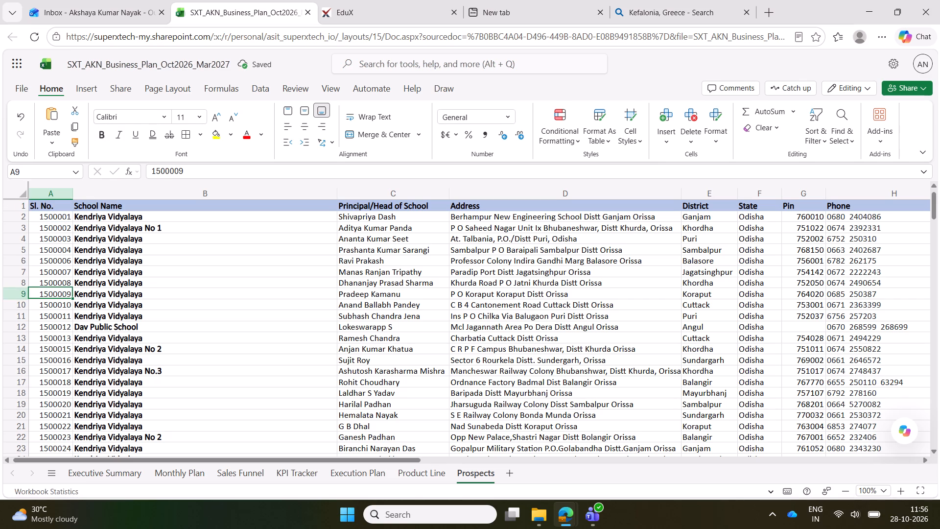
Enter 1 in A2 and 2 in A3, and fill the serial number series down the Sl. No. column.
{"action": "left_click", "coordinate": [62, 217]}
{"action": "key", "text": "1"}
{"action": "left_click", "coordinate": [60, 234]}
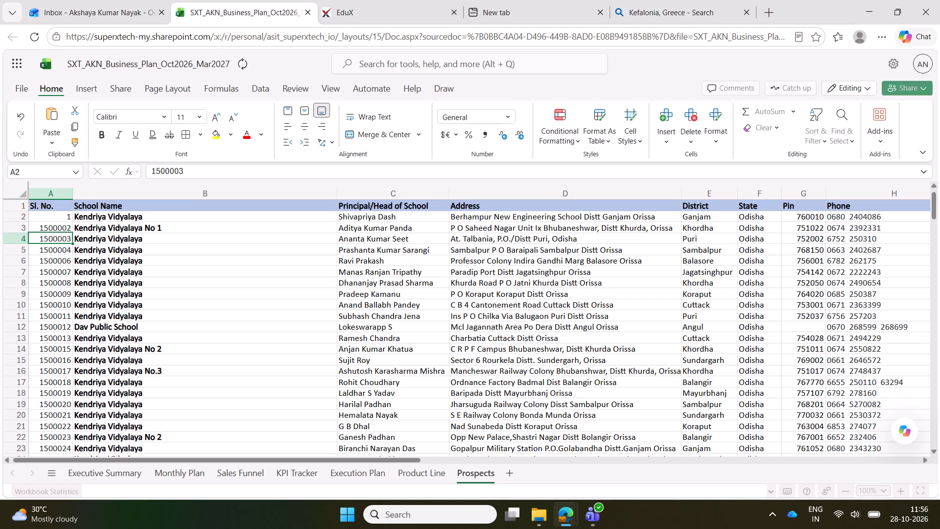
{"action": "left_click", "coordinate": [63, 229]}
{"action": "key", "text": "2"}
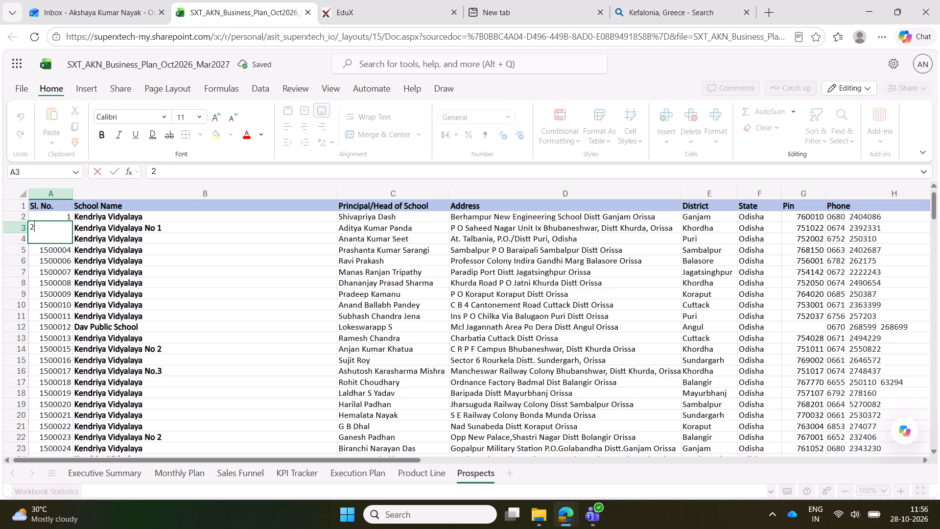
{"action": "left_click", "coordinate": [61, 270]}
{"action": "left_click_drag", "start_coordinate": [66, 219], "coordinate": [64, 228]}
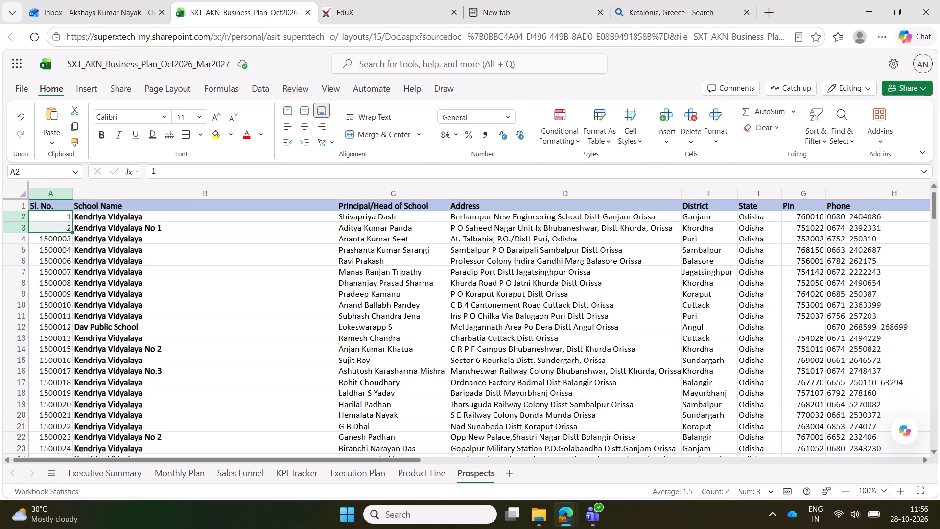
{"action": "double_click", "coordinate": [73, 233]}
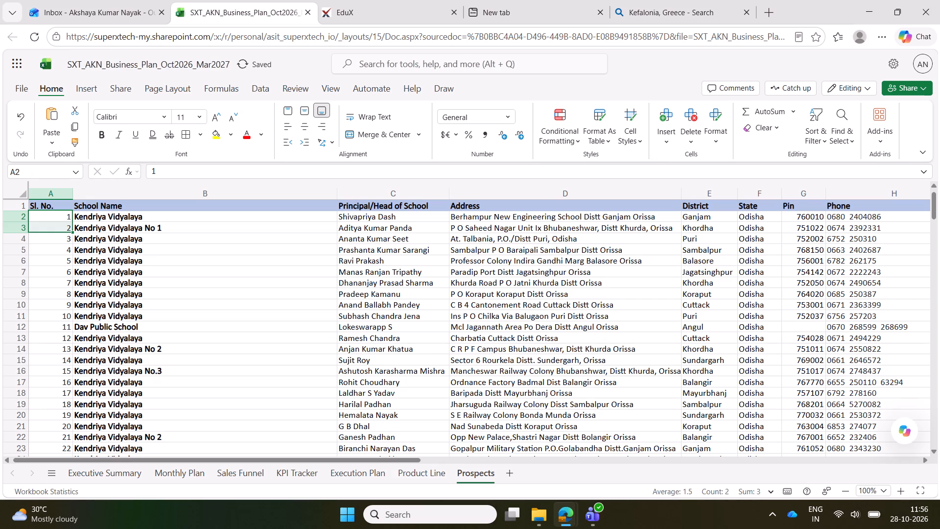
{"action": "left_click", "coordinate": [62, 253]}
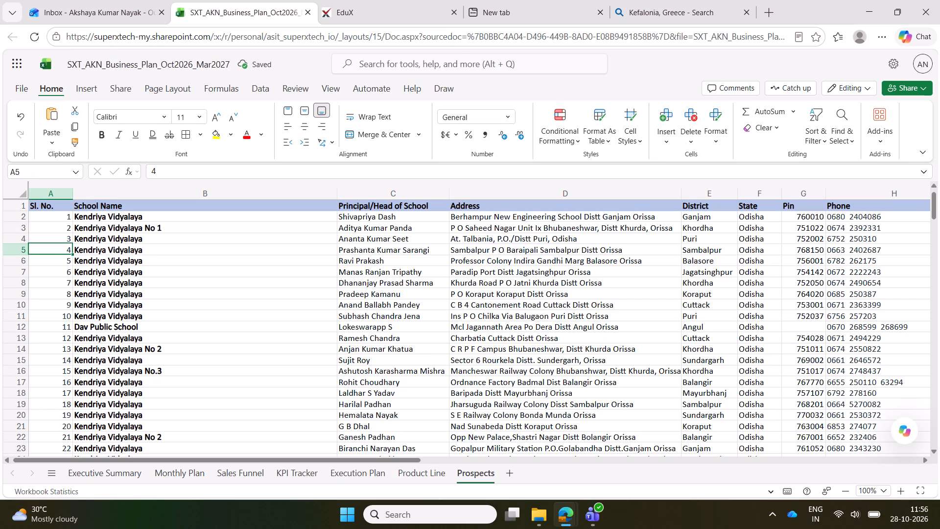
Check the filled serial numbers in the Sl. No. column from the last Prospects record upward through the list.
{"action": "key", "text": "ctrl+Down"}
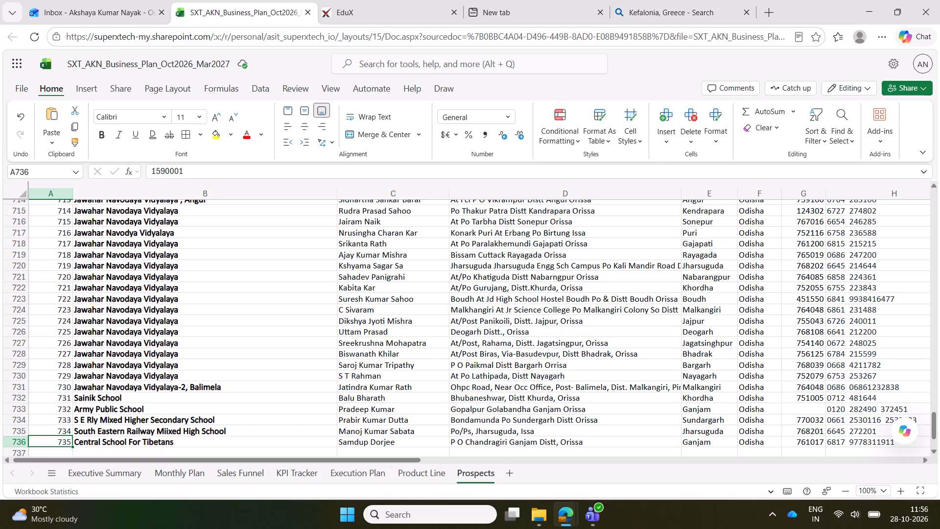
{"action": "key", "text": "Up"}
{"action": "key", "text": "Up"}
{"action": "key", "text": "Up"}
{"action": "key", "text": "Up"}
{"action": "key", "text": "Up"}
{"action": "key", "text": "Up"}
{"action": "key", "text": "Up"}
{"action": "key", "text": "Up"}
{"action": "key", "text": "Up"}
{"action": "key", "text": "Up"}
{"action": "key", "text": "Up"}
{"action": "key", "text": "Up"}
{"action": "key", "text": "Up"}
{"action": "key", "text": "Up"}
{"action": "key", "text": "Up"}
{"action": "key", "text": "Up"}
{"action": "key", "text": "Up"}
{"action": "key", "text": "Up"}
{"action": "key", "text": "Up"}
{"action": "key", "text": "Up"}
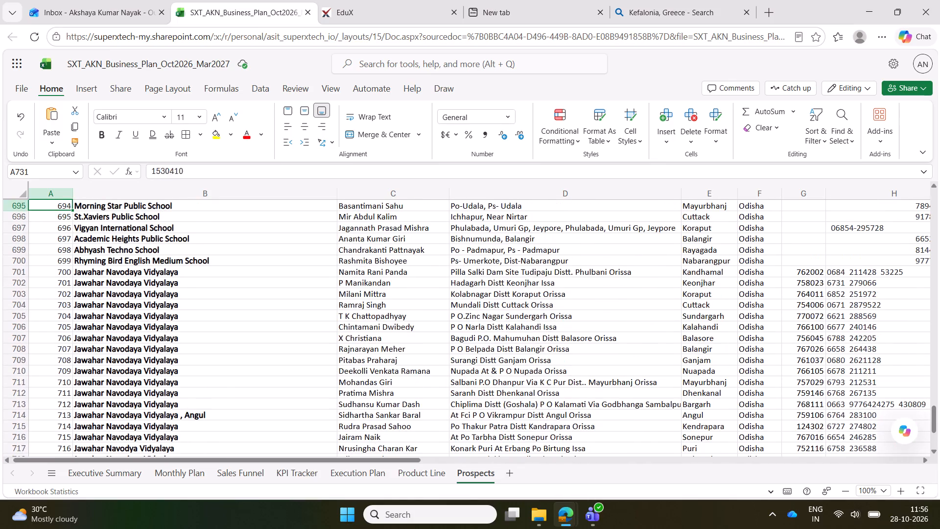
{"action": "key", "text": "Up"}
{"action": "key", "text": "Up"}
{"action": "key", "text": "Up"}
{"action": "key", "text": "Up"}
{"action": "key", "text": "Up"}
{"action": "key", "text": "Up"}
{"action": "key", "text": "Up"}
{"action": "key", "text": "Up"}
{"action": "key", "text": "Up"}
{"action": "key", "text": "Up"}
{"action": "key", "text": "Up"}
{"action": "key", "text": "Up"}
{"action": "key", "text": "Up"}
{"action": "key", "text": "Up"}
{"action": "key", "text": "Up"}
{"action": "key", "text": "Up"}
{"action": "key", "text": "Up"}
{"action": "key", "text": "Up"}
{"action": "key", "text": "Up"}
{"action": "key", "text": "Up"}
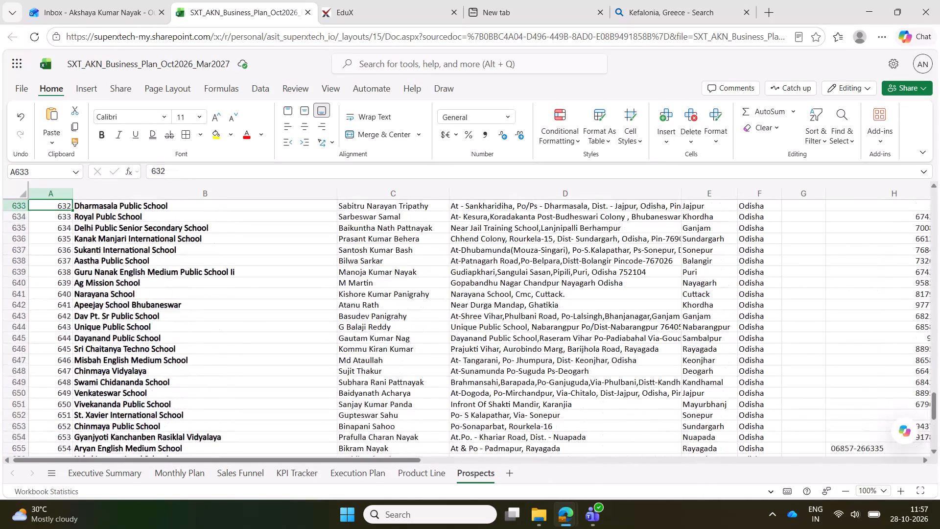
{"action": "key", "text": "Up"}
{"action": "key", "text": "Up"}
{"action": "key", "text": "Up"}
{"action": "key", "text": "Up"}
{"action": "key", "text": "Up"}
{"action": "key", "text": "Up"}
{"action": "key", "text": "Up"}
{"action": "key", "text": "Up"}
{"action": "key", "text": "Up"}
{"action": "key", "text": "Up"}
{"action": "key", "text": "Up"}
{"action": "key", "text": "Up"}
{"action": "key", "text": "Up"}
{"action": "key", "text": "Up"}
{"action": "key", "text": "Up"}
{"action": "key", "text": "Up"}
{"action": "key", "text": "Up"}
{"action": "key", "text": "Up"}
{"action": "key", "text": "Up"}
{"action": "key", "text": "Up"}
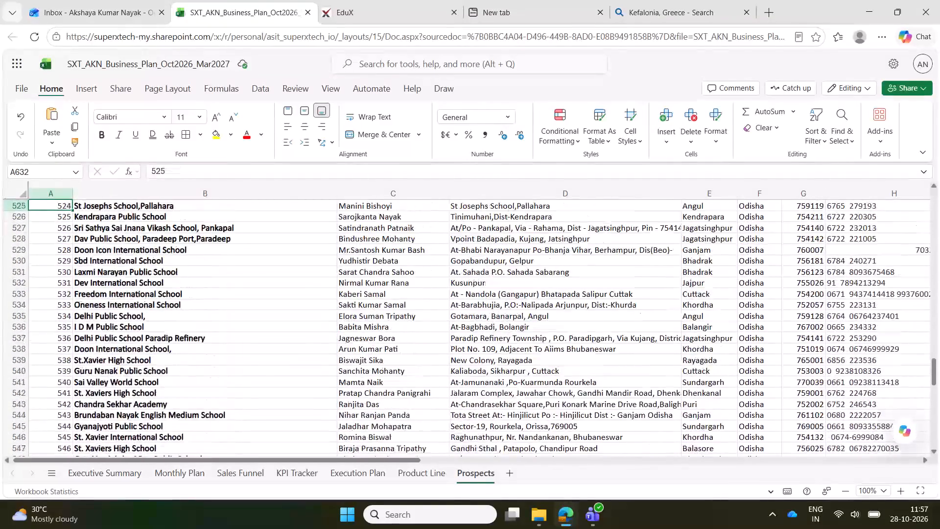
{"action": "key", "text": "Up"}
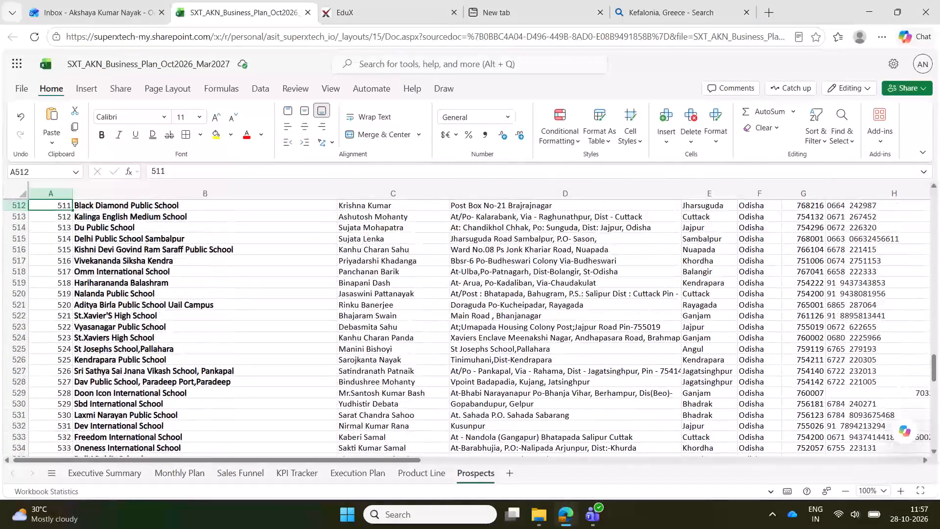
Return to the top of the Sl. No. column and review the numbered Prospects records downward.
{"action": "key", "text": "ctrl+Up"}
{"action": "key", "text": "Down"}
{"action": "key", "text": "Down"}
{"action": "key", "text": "Down"}
{"action": "key", "text": "Down"}
{"action": "key", "text": "Down"}
{"action": "key", "text": "Down"}
{"action": "key", "text": "Down"}
{"action": "key", "text": "Down"}
{"action": "key", "text": "Down"}
{"action": "key", "text": "Down"}
{"action": "key", "text": "Down"}
{"action": "key", "text": "Down"}
{"action": "key", "text": "Down"}
{"action": "key", "text": "Down"}
{"action": "key", "text": "Down"}
{"action": "key", "text": "Down"}
{"action": "key", "text": "Down"}
{"action": "key", "text": "Down"}
{"action": "key", "text": "Down"}
{"action": "key", "text": "Down"}
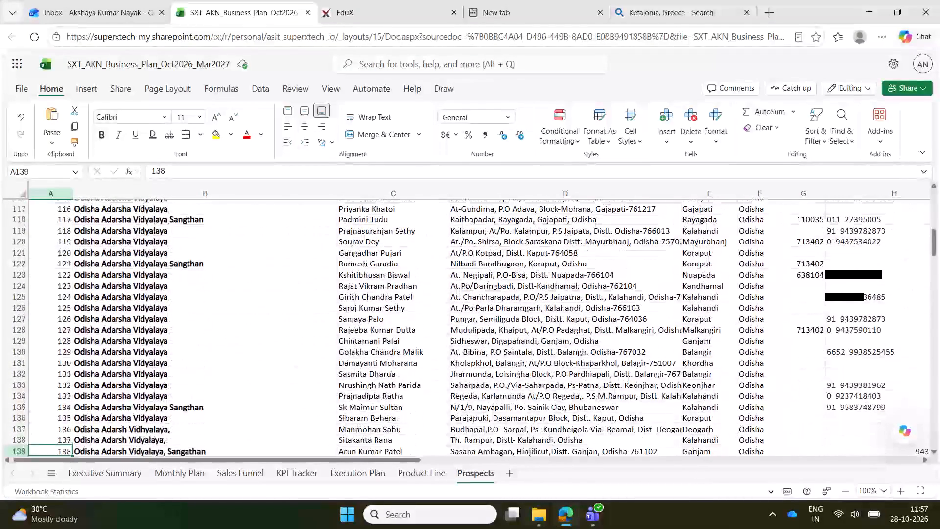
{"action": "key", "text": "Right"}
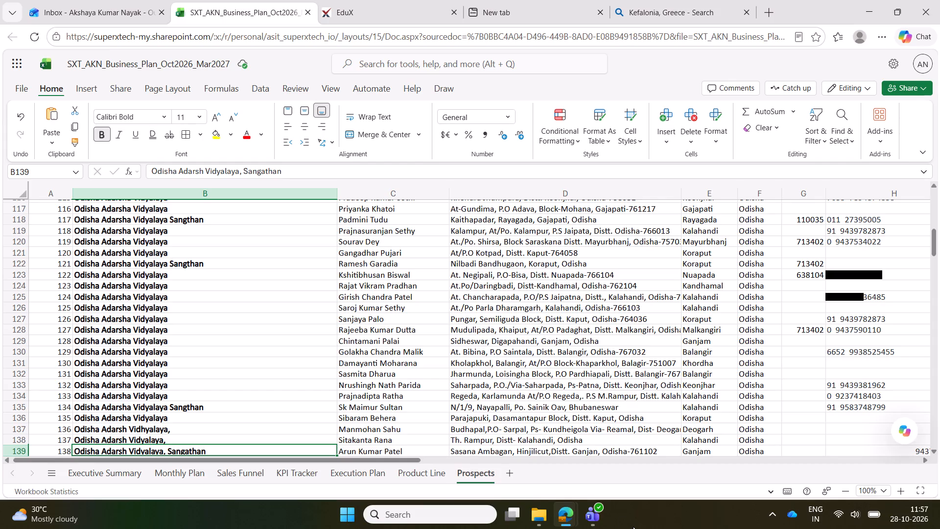
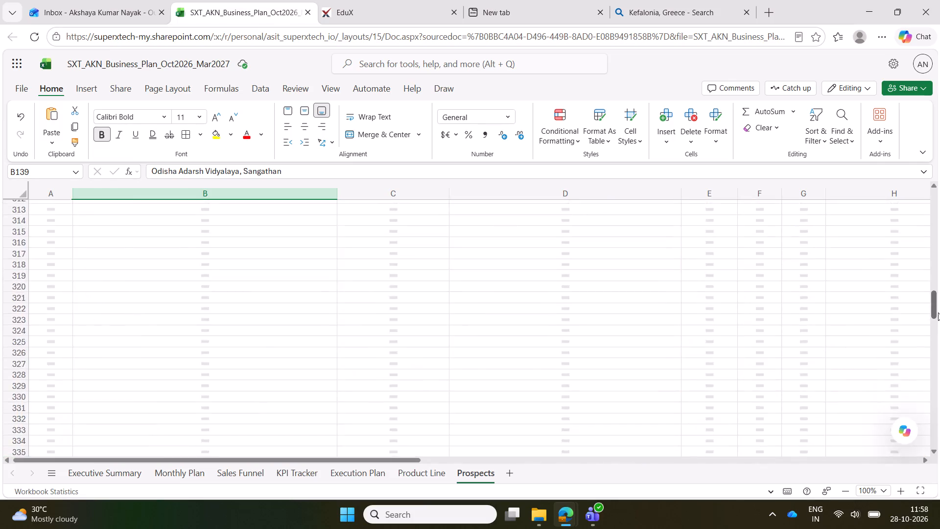
Add a new sheet after Prospects and paste the copied school list into it starting at cell A1.
{"action": "left_click_drag", "start_coordinate": [938, 313], "coordinate": [928, 247]}
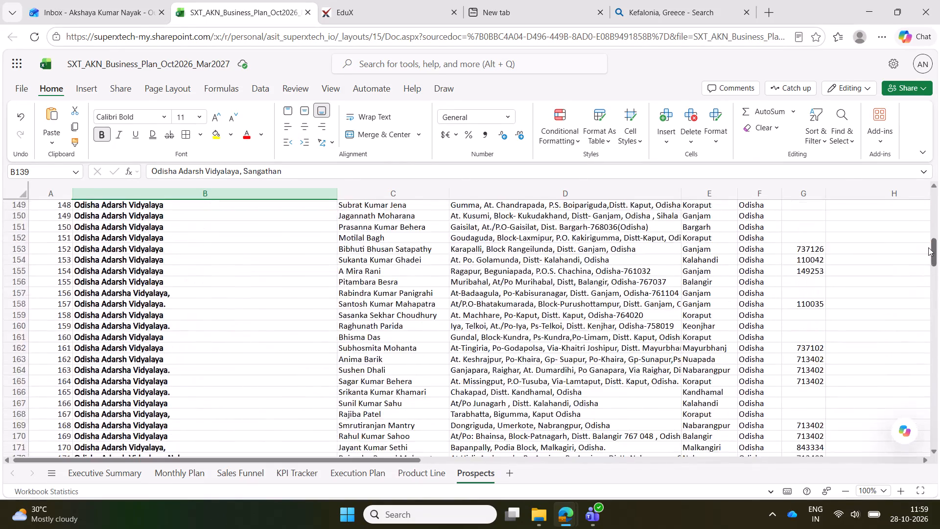
{"action": "left_click_drag", "start_coordinate": [928, 247], "coordinate": [925, 183]}
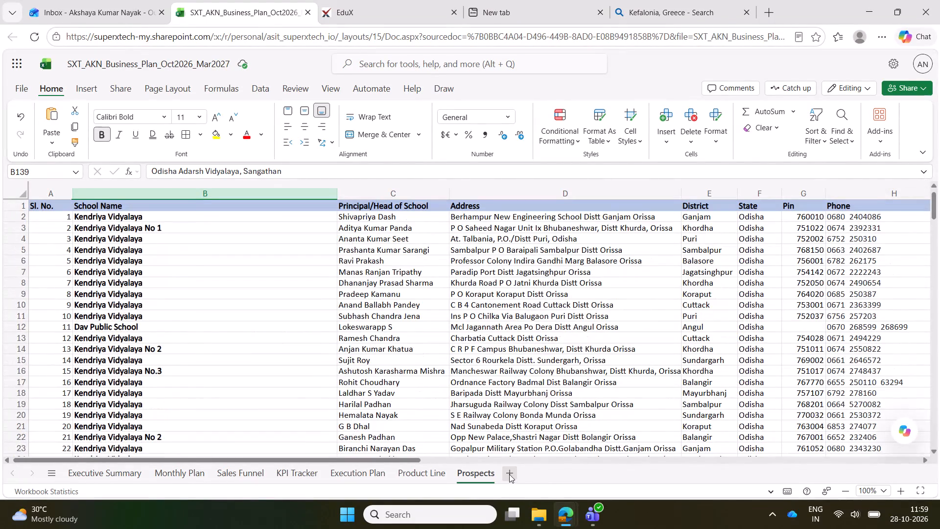
{"action": "left_click", "coordinate": [508, 476]}
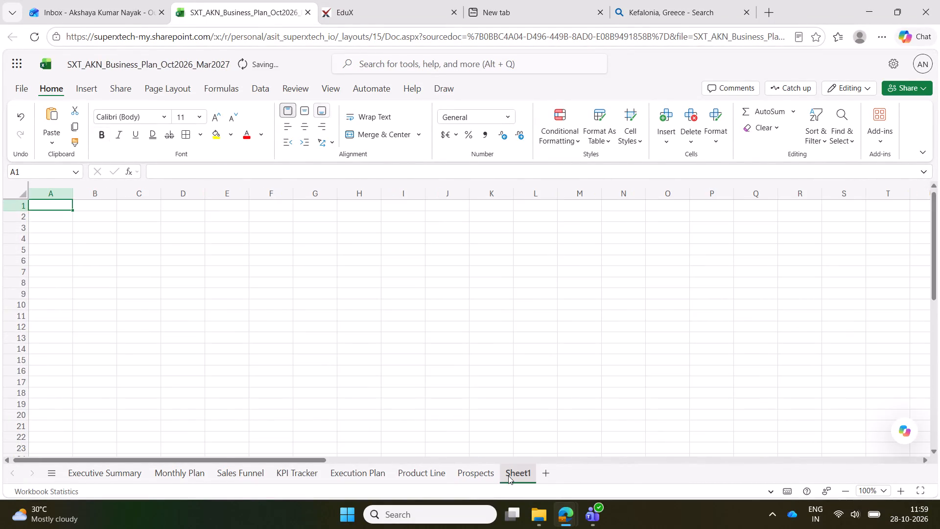
{"action": "key", "text": "ctrl+v"}
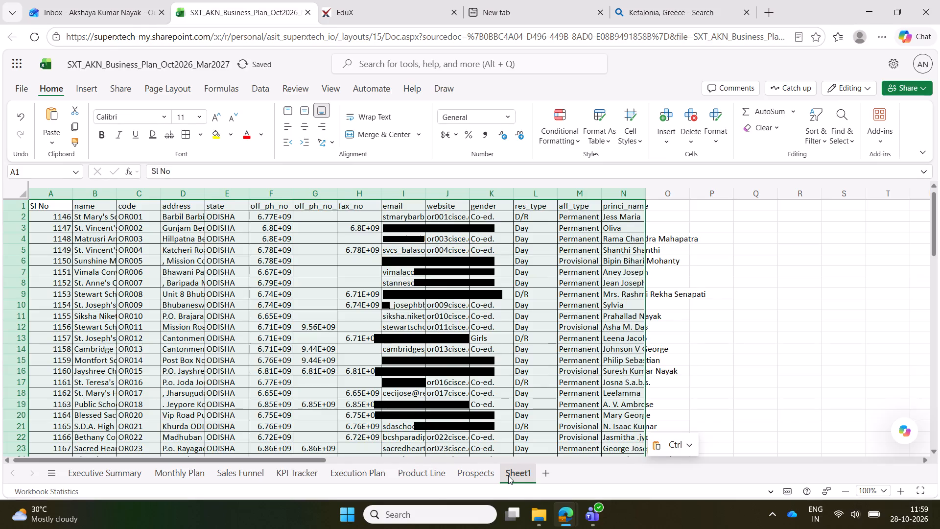
{"action": "scroll", "coordinate": [72, 244], "scroll_direction": "down", "scroll_amount": 1}
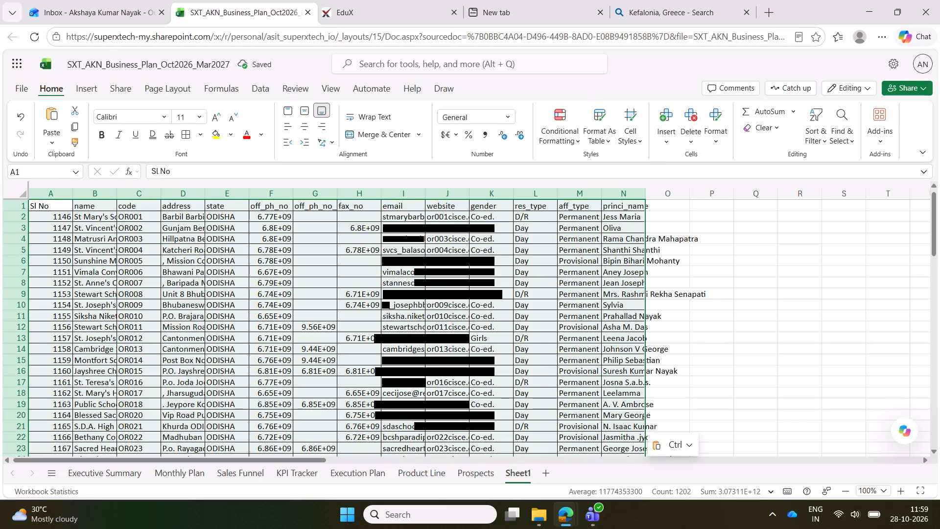
{"action": "scroll", "coordinate": [72, 243], "scroll_direction": "down", "scroll_amount": 1}
{"action": "left_click", "coordinate": [61, 209]}
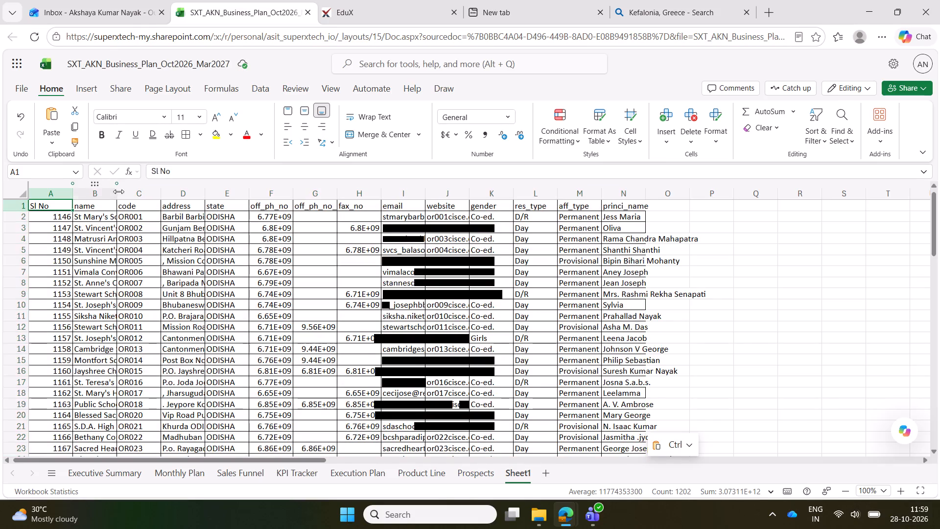
{"action": "double_click", "coordinate": [114, 195]}
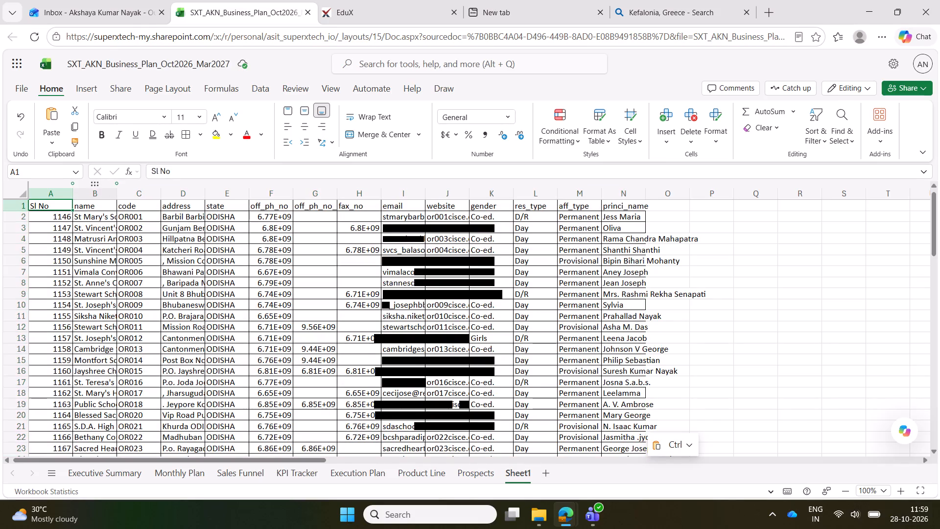
Enter 1 in A2 and 2 in A3 of the new sheet, and fill the series down the Sl No column.
{"action": "left_click", "coordinate": [61, 216]}
{"action": "key", "text": "1"}
{"action": "key", "text": "Down"}
{"action": "key", "text": "2"}
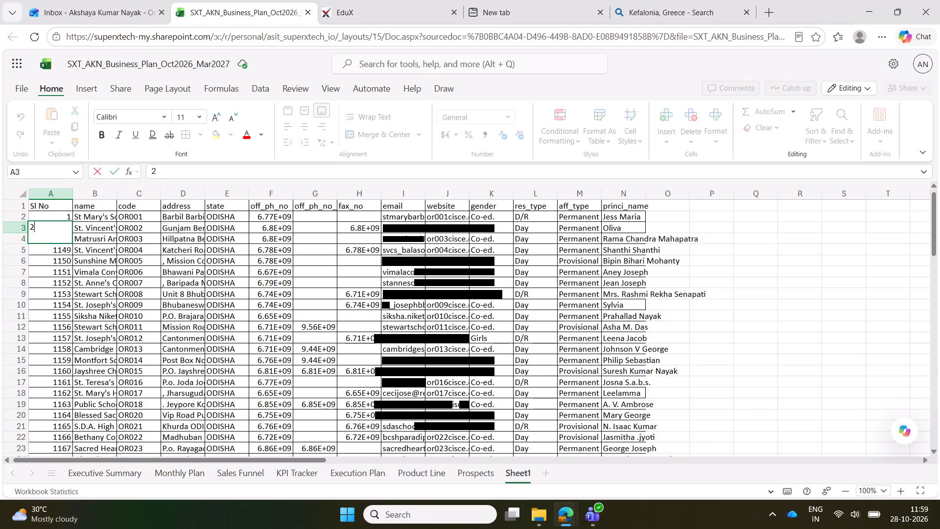
{"action": "key", "text": "Down"}
{"action": "left_click_drag", "start_coordinate": [63, 219], "coordinate": [61, 227]}
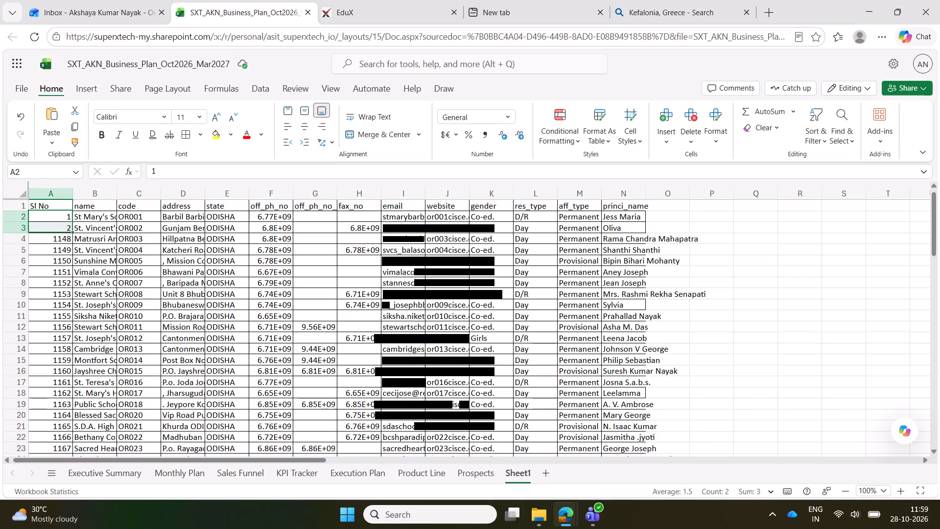
{"action": "double_click", "coordinate": [73, 233]}
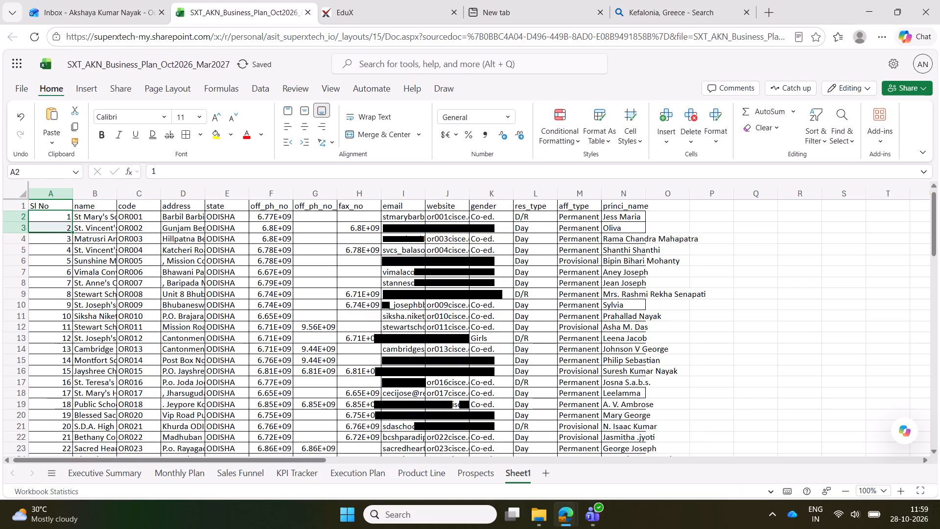
Widen the name and code columns of the pasted school list.
{"action": "left_click_drag", "start_coordinate": [118, 195], "coordinate": [151, 193]}
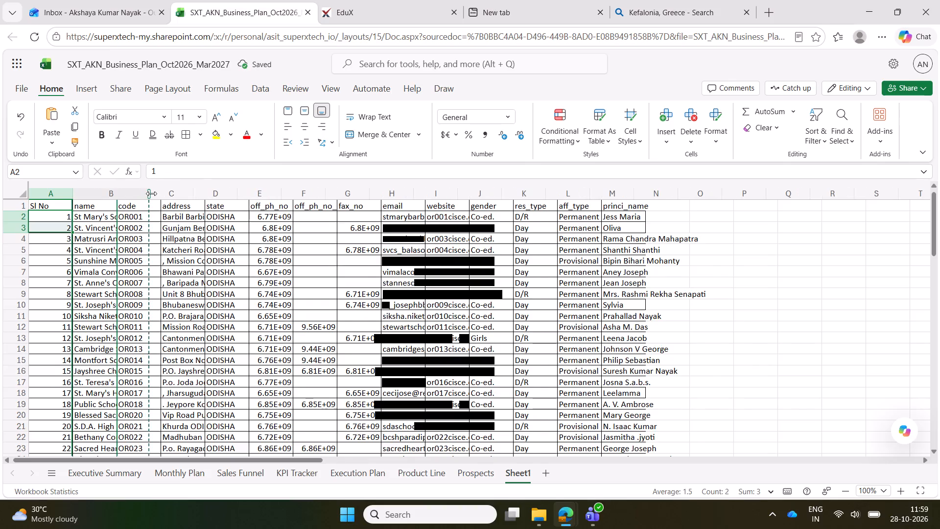
{"action": "left_click_drag", "start_coordinate": [193, 197], "coordinate": [218, 197]}
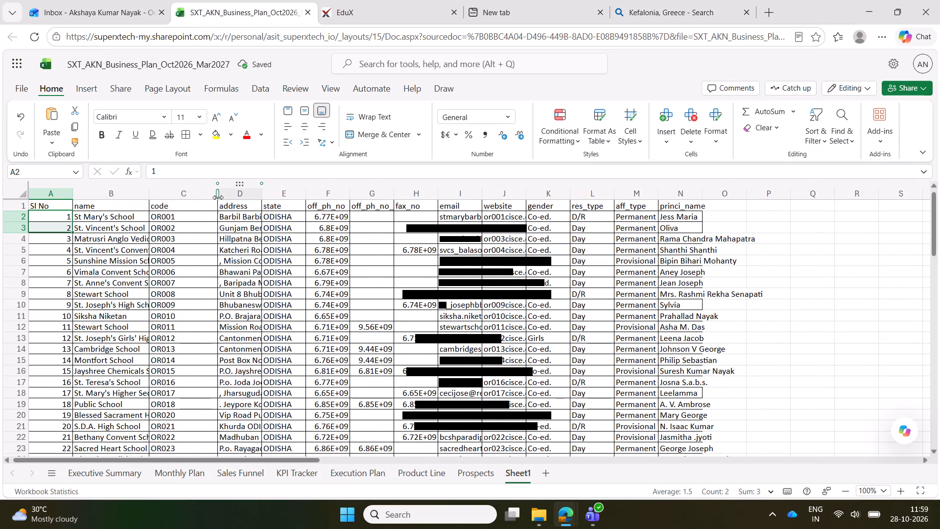
Switch back to the Prospects sheet.
{"action": "left_click", "coordinate": [460, 468]}
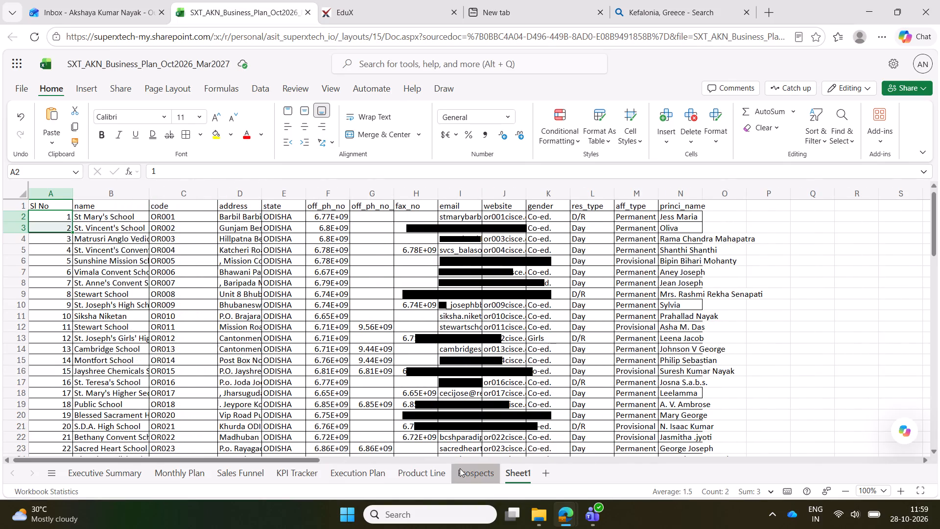
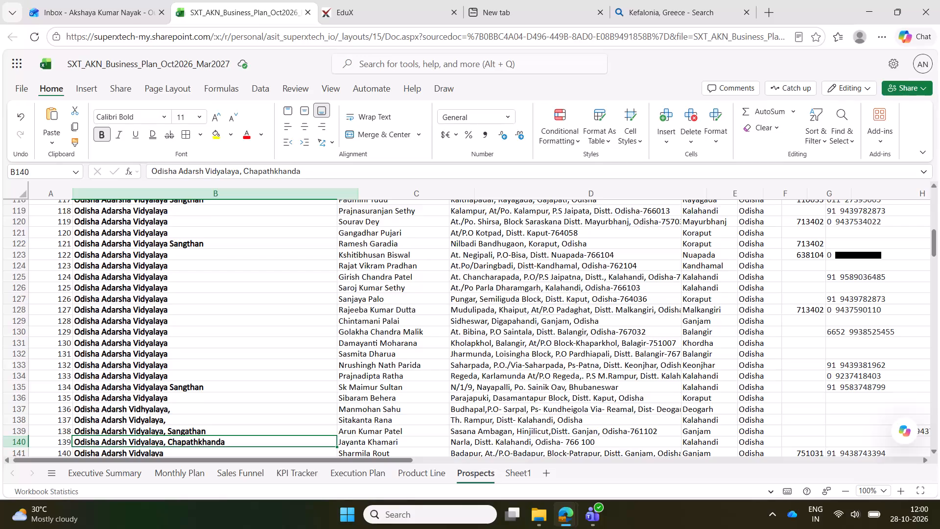
Fit the Web column's width to its contents on the Prospects sheet.
{"action": "key", "text": "Up"}
{"action": "key", "text": "Up"}
{"action": "key", "text": "Up"}
{"action": "key", "text": "Up"}
{"action": "key", "text": "Up"}
{"action": "key", "text": "Up"}
{"action": "key", "text": "Up"}
{"action": "key", "text": "Up"}
{"action": "key", "text": "Up"}
{"action": "key", "text": "Up"}
{"action": "key", "text": "Up"}
{"action": "key", "text": "Up"}
{"action": "key", "text": "Up"}
{"action": "key", "text": "Up"}
{"action": "key", "text": "Up"}
{"action": "key", "text": "Up"}
{"action": "key", "text": "Up"}
{"action": "key", "text": "Up"}
{"action": "key", "text": "Up"}
{"action": "key", "text": "Up"}
{"action": "key", "text": "Up"}
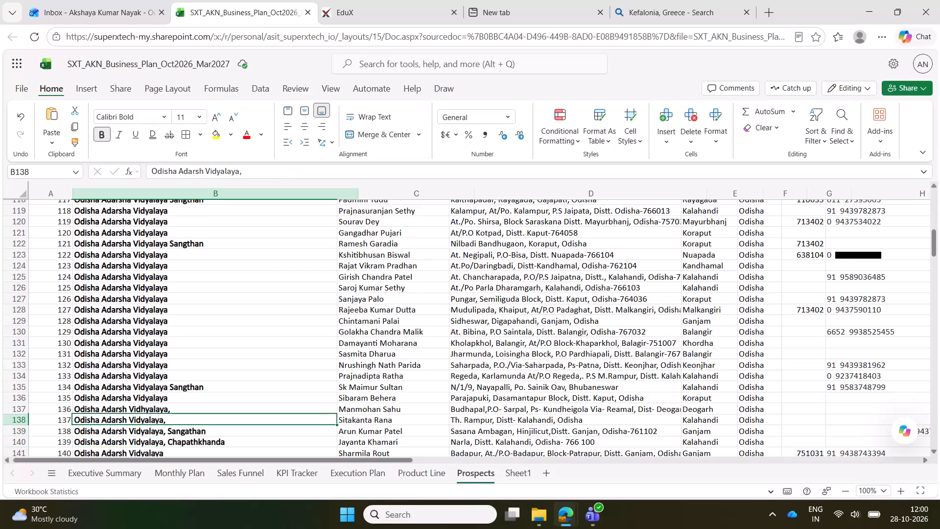
{"action": "key", "text": "Up"}
{"action": "key", "text": "Up"}
{"action": "key", "text": "Up"}
{"action": "key", "text": "Up"}
{"action": "key", "text": "Up"}
{"action": "key", "text": "Up"}
{"action": "key", "text": "Up"}
{"action": "key", "text": "Up"}
{"action": "key", "text": "Up"}
{"action": "key", "text": "Up"}
{"action": "key", "text": "Up"}
{"action": "key", "text": "Up"}
{"action": "key", "text": "Up"}
{"action": "key", "text": "Up"}
{"action": "key", "text": "Up"}
{"action": "key", "text": "Up"}
{"action": "key", "text": "Up"}
{"action": "key", "text": "Up"}
{"action": "key", "text": "Up"}
{"action": "key", "text": "Up"}
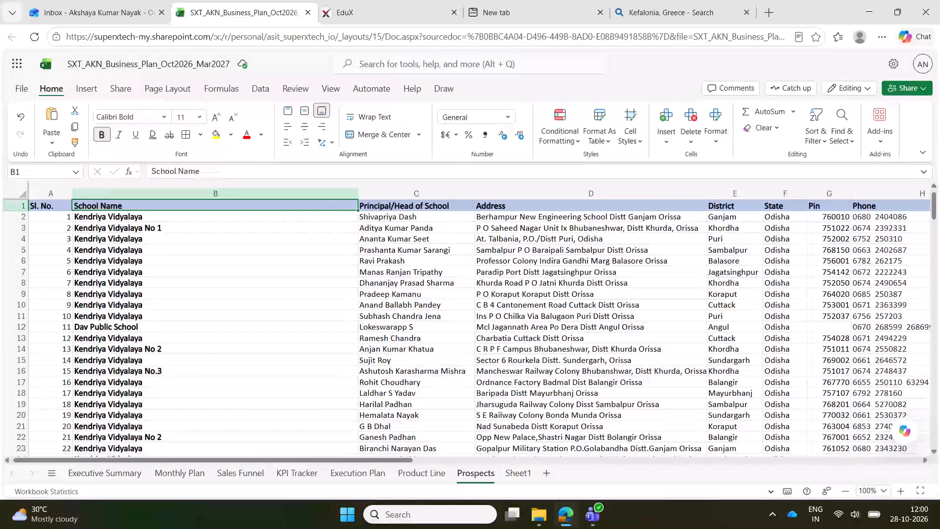
{"action": "key", "text": "Right"}
{"action": "key", "text": "Right"}
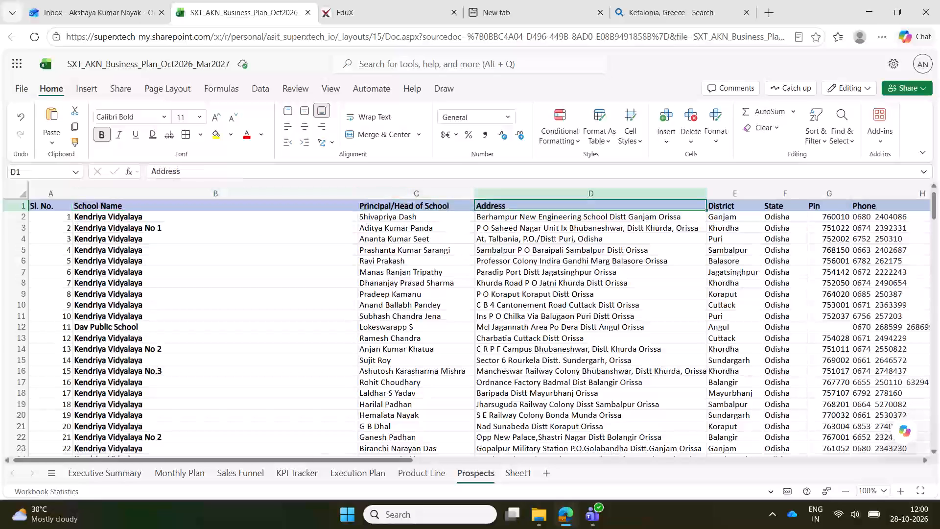
{"action": "key", "text": "Right"}
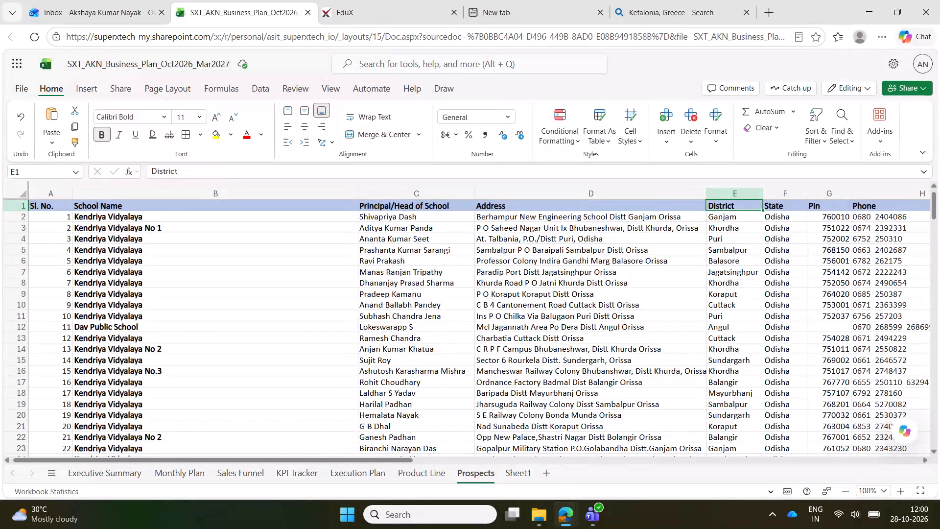
{"action": "key", "text": "Right"}
{"action": "key", "text": "Right"}
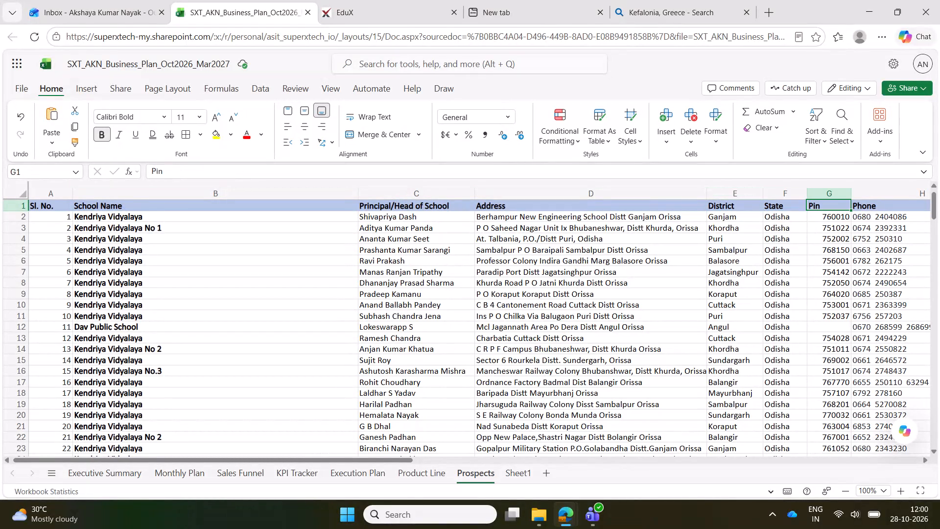
{"action": "key", "text": "Right"}
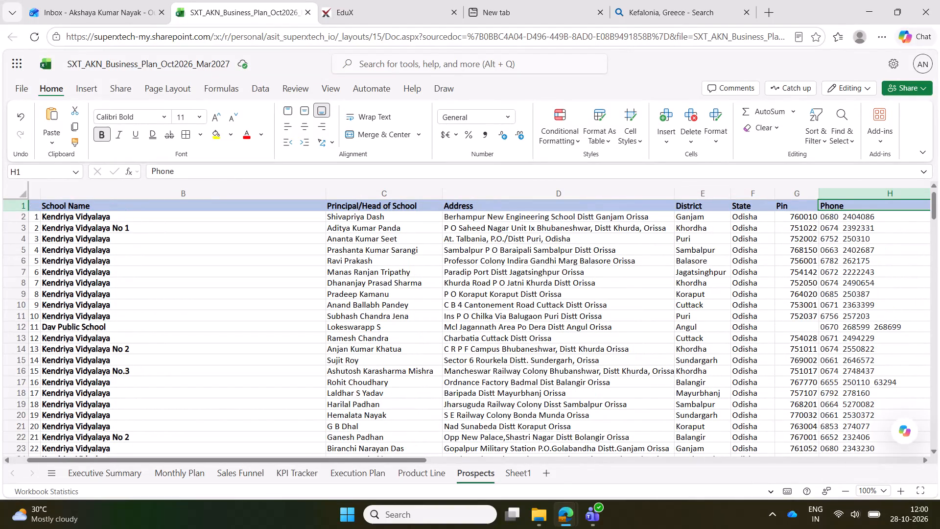
{"action": "key", "text": "Right"}
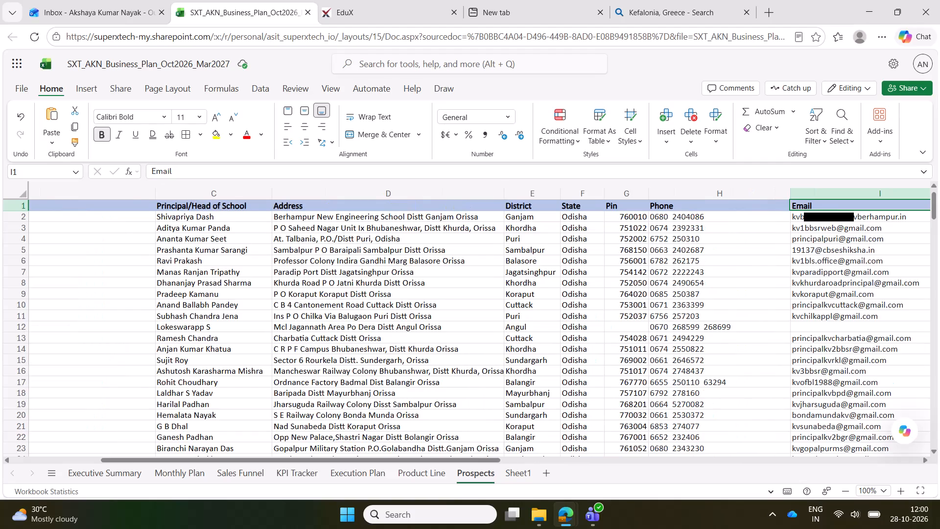
{"action": "key", "text": "Right"}
{"action": "key", "text": "Right"}
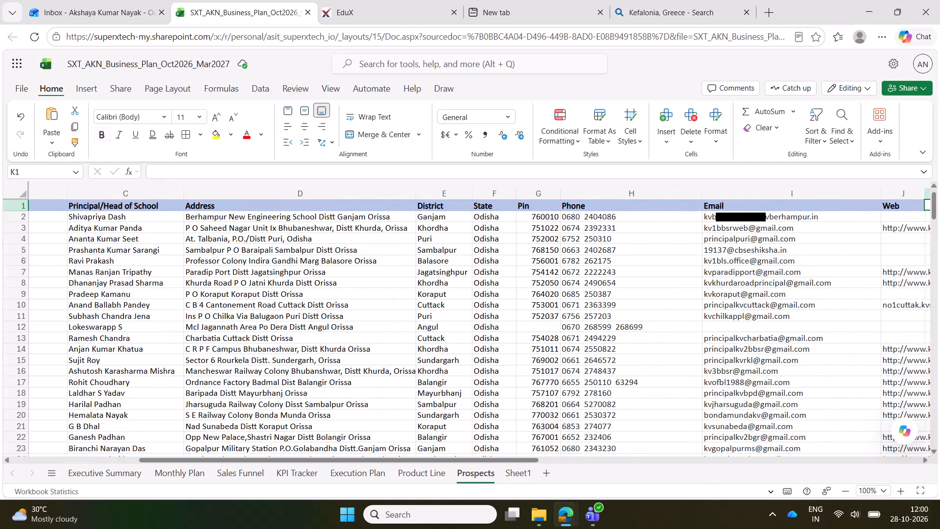
{"action": "key", "text": "Right"}
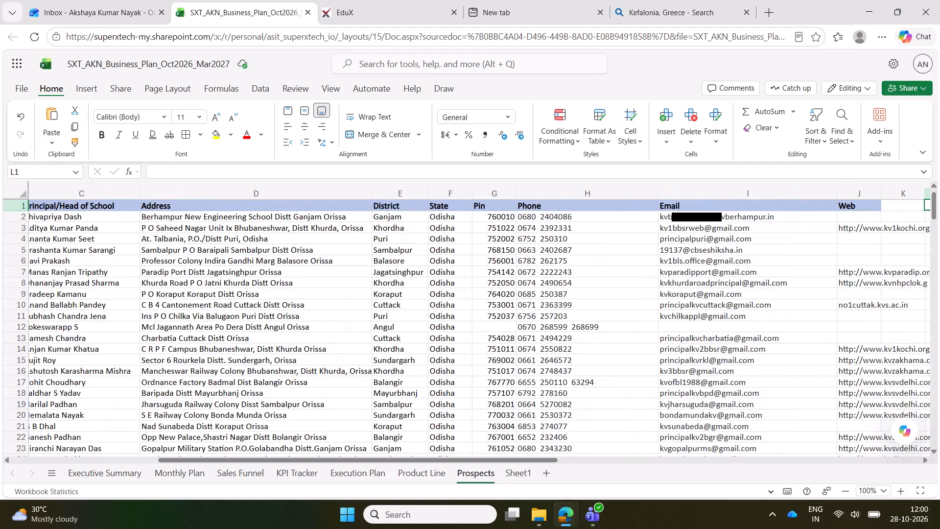
{"action": "key", "text": "Right"}
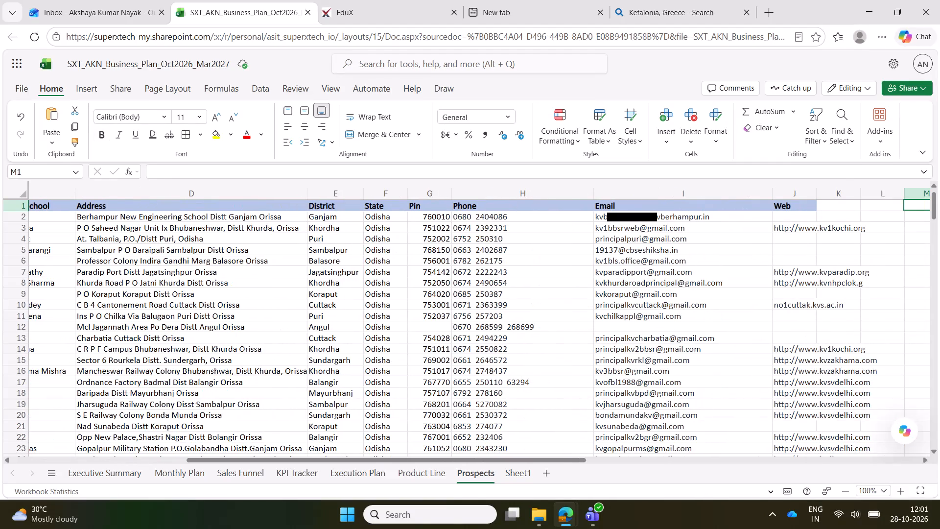
{"action": "double_click", "coordinate": [816, 196]}
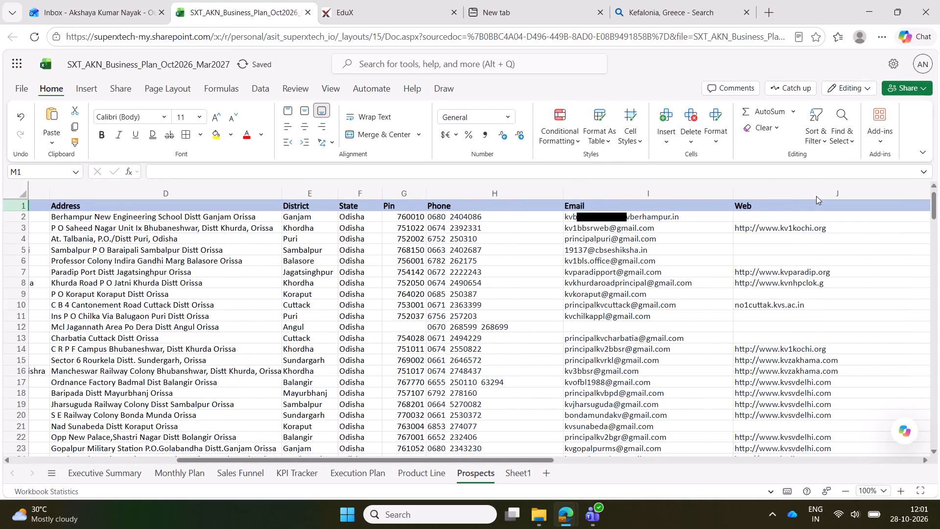
Return to the Sl. No. header in cell A1 of the Prospects sheet.
{"action": "left_click", "coordinate": [51, 206]}
{"action": "key", "text": "Left"}
{"action": "key", "text": "Left"}
{"action": "key", "text": "Left"}
{"action": "key", "text": "Left"}
{"action": "key", "text": "Left"}
{"action": "key", "text": "Left"}
{"action": "key", "text": "Left"}
{"action": "key", "text": "Left"}
{"action": "key", "text": "Left"}
{"action": "key", "text": "Left"}
{"action": "key", "text": "Left"}
{"action": "key", "text": "Left"}
{"action": "key", "text": "Left"}
{"action": "key", "text": "Left"}
{"action": "key", "text": "Left"}
{"action": "key", "text": "Left"}
{"action": "key", "text": "Left"}
{"action": "key", "text": "Left"}
{"action": "key", "text": "Left"}
{"action": "key", "text": "Left"}
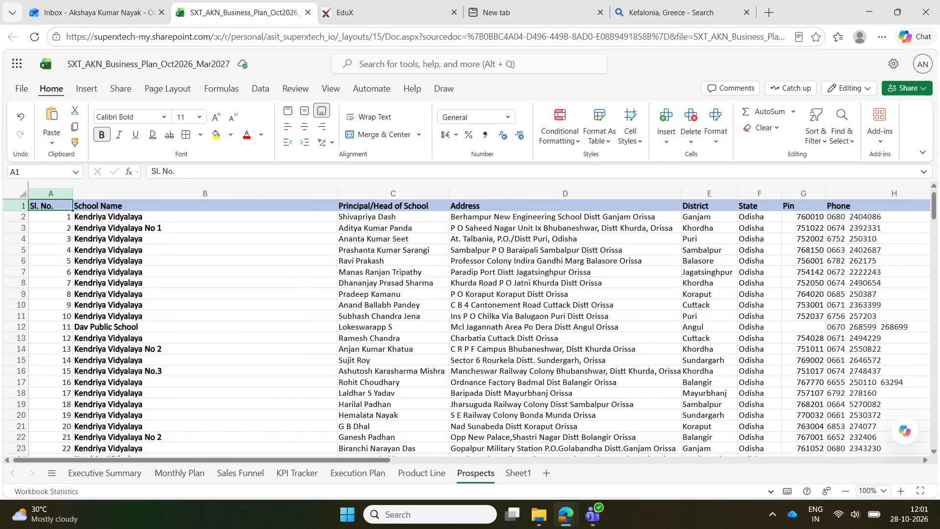
Switch to Sheet1 and insert one blank column between the name and code columns.
{"action": "left_click", "coordinate": [516, 474]}
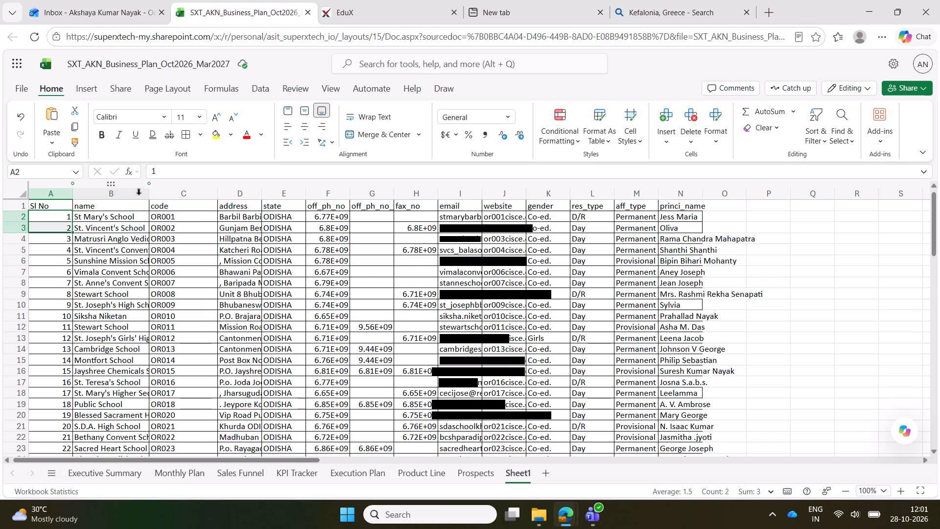
{"action": "left_click", "coordinate": [185, 195]}
{"action": "right_click", "coordinate": [185, 195]}
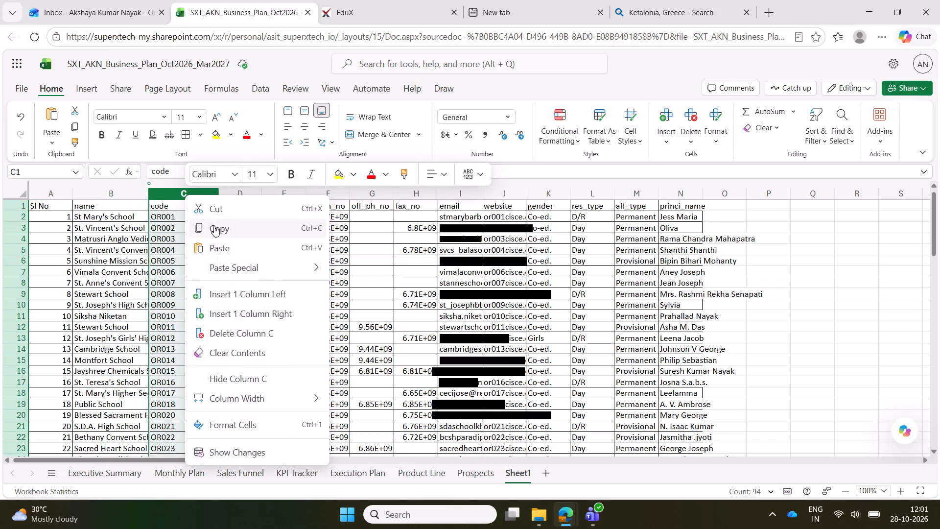
{"action": "left_click", "coordinate": [218, 294]}
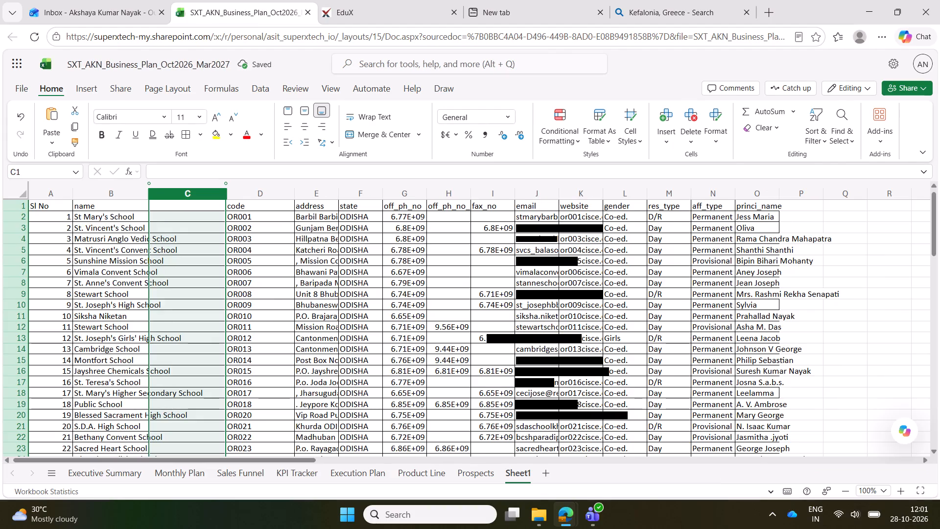
Fit the widths of the email and address columns to their contents on Sheet1.
{"action": "double_click", "coordinate": [561, 194]}
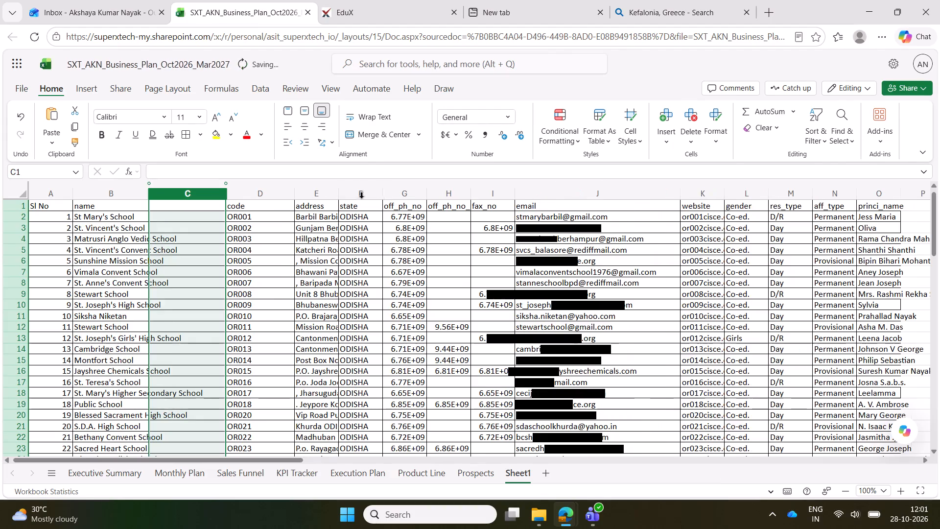
{"action": "double_click", "coordinate": [336, 197]}
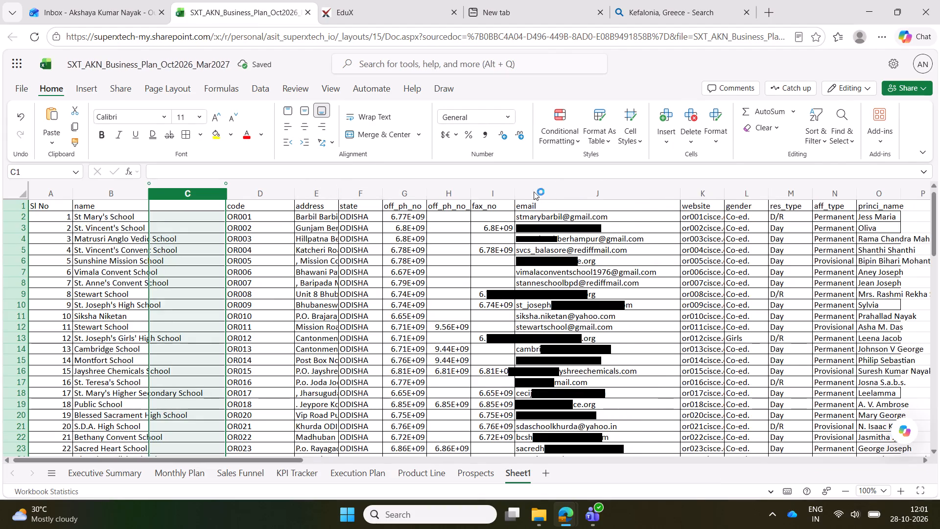
Fit the princi_name column's width to its contents at the end of the school list.
{"action": "left_click", "coordinate": [516, 219]}
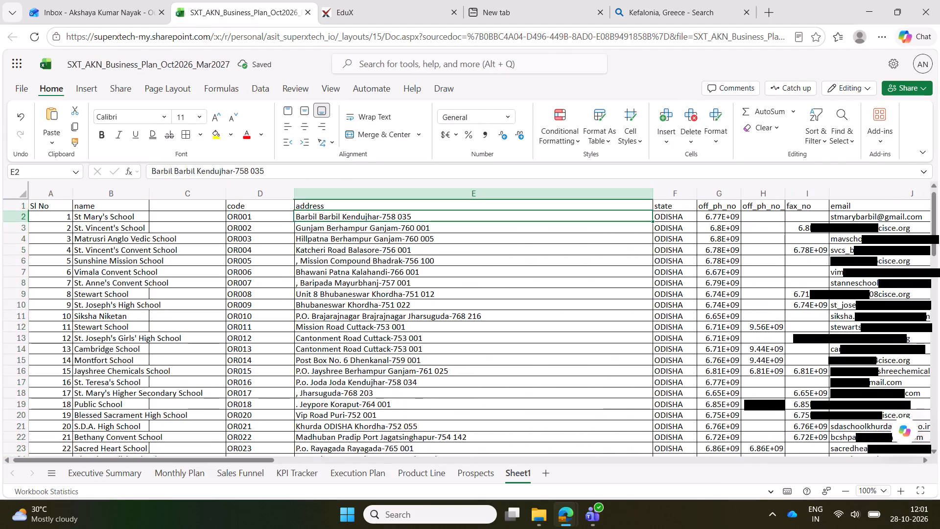
{"action": "key", "text": "Right"}
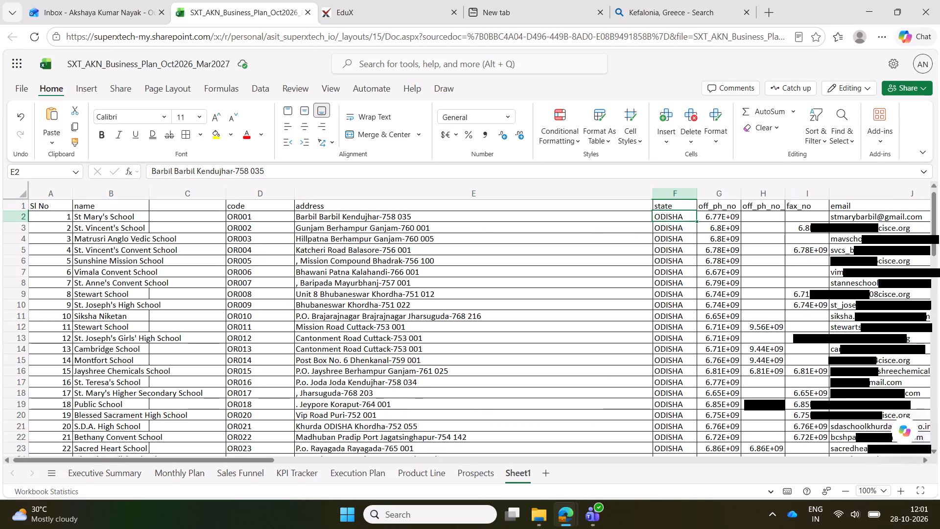
{"action": "key", "text": "Right"}
{"action": "key", "text": "Right"}
{"action": "key", "text": "Right"}
{"action": "key", "text": "Right"}
{"action": "key", "text": "Right"}
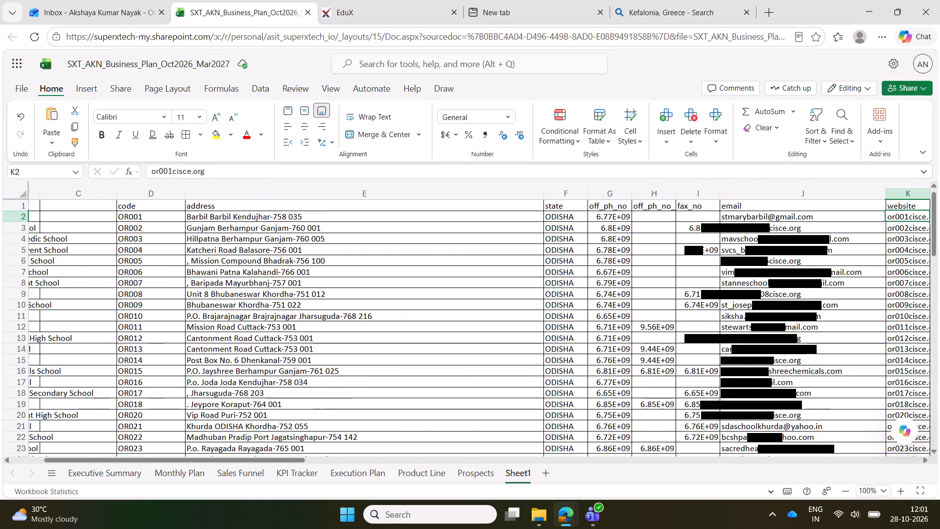
{"action": "key", "text": "Right"}
{"action": "key", "text": "Right"}
{"action": "key", "text": "Right"}
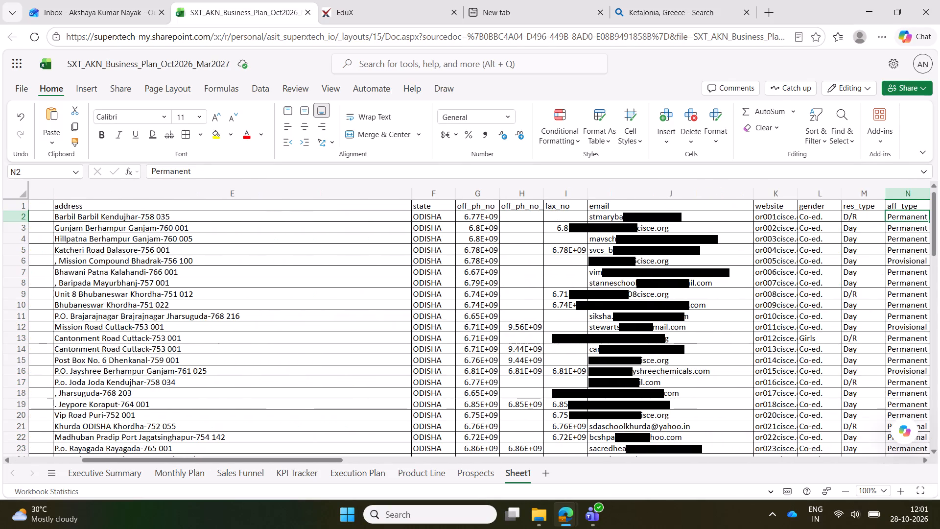
{"action": "key", "text": "Right"}
{"action": "key", "text": "Right"}
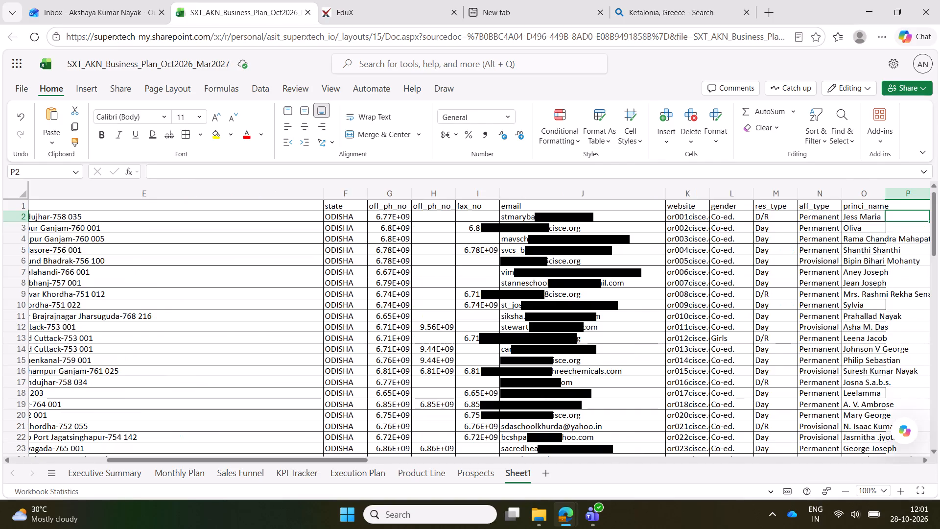
{"action": "double_click", "coordinate": [887, 195]}
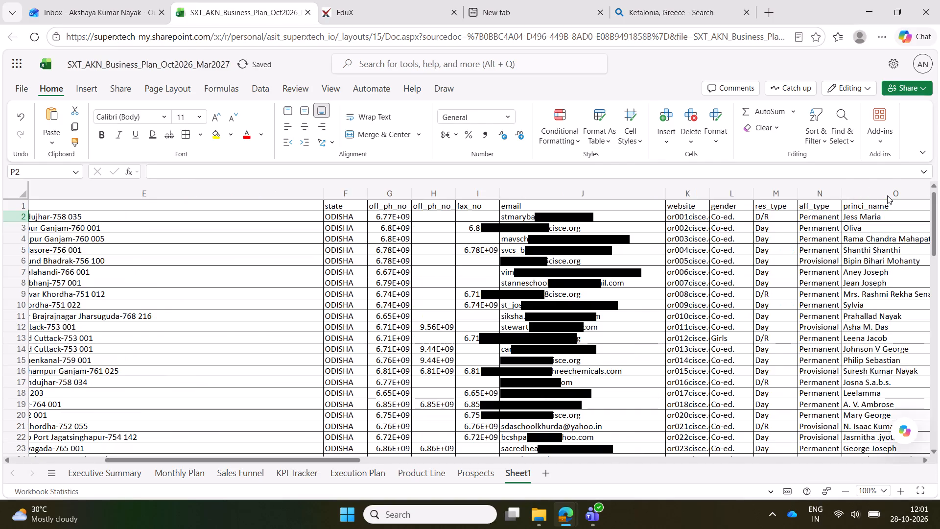
Copy the princi_name column from O1 to O94 and paste it into the blank column starting at C1.
{"action": "left_click", "coordinate": [875, 203]}
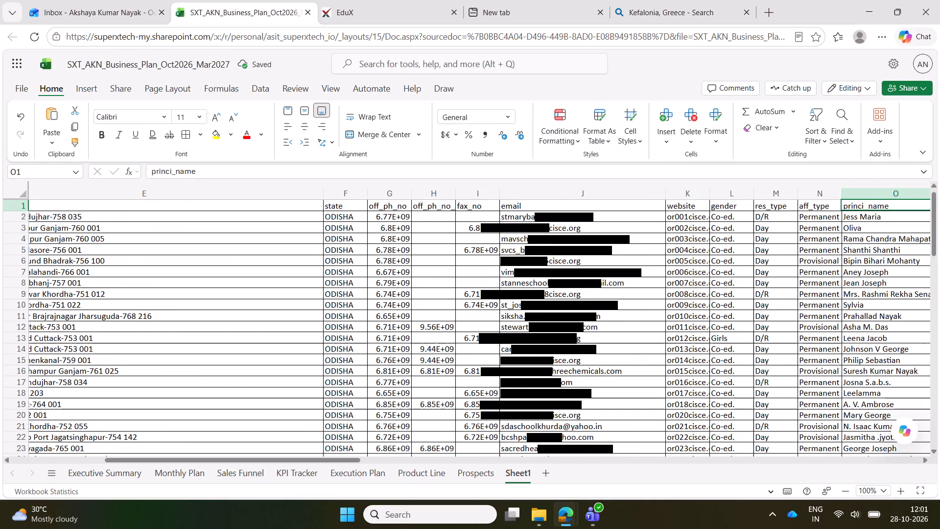
{"action": "key", "text": "shift+Down"}
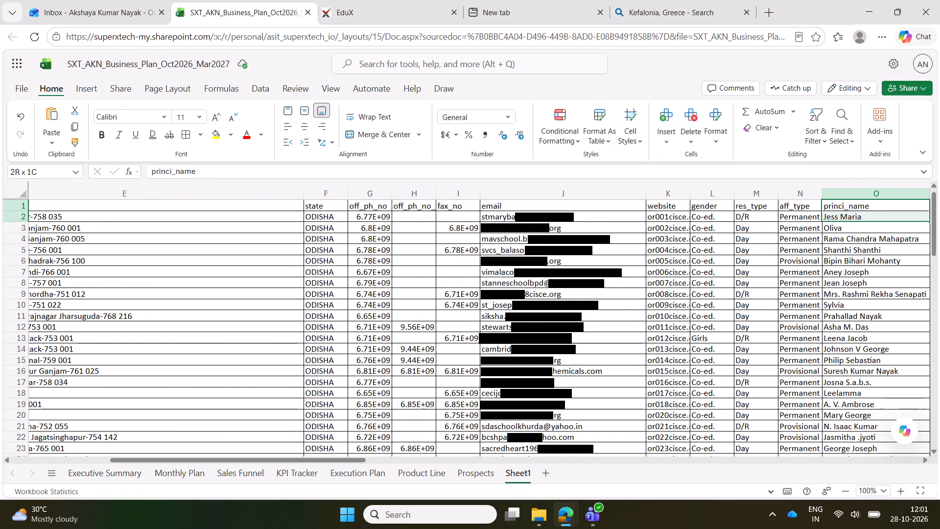
{"action": "key", "text": "shift+Down"}
{"action": "key", "text": "shift+Down"}
{"action": "key", "text": "shift+Down"}
{"action": "key", "text": "shift+Down"}
{"action": "key", "text": "shift+Down"}
{"action": "key", "text": "shift+Down"}
{"action": "key", "text": "shift+Down"}
{"action": "key", "text": "shift+Down"}
{"action": "key", "text": "shift+Down"}
{"action": "key", "text": "shift+Down"}
{"action": "key", "text": "shift+Down"}
{"action": "key", "text": "shift+Down"}
{"action": "key", "text": "shift+Down"}
{"action": "key", "text": "shift+Down"}
{"action": "key", "text": "shift+Down"}
{"action": "key", "text": "shift+Down"}
{"action": "key", "text": "shift+Down"}
{"action": "key", "text": "shift+Down"}
{"action": "key", "text": "shift+Down"}
{"action": "key", "text": "shift+Down"}
{"action": "key", "text": "shift+Down"}
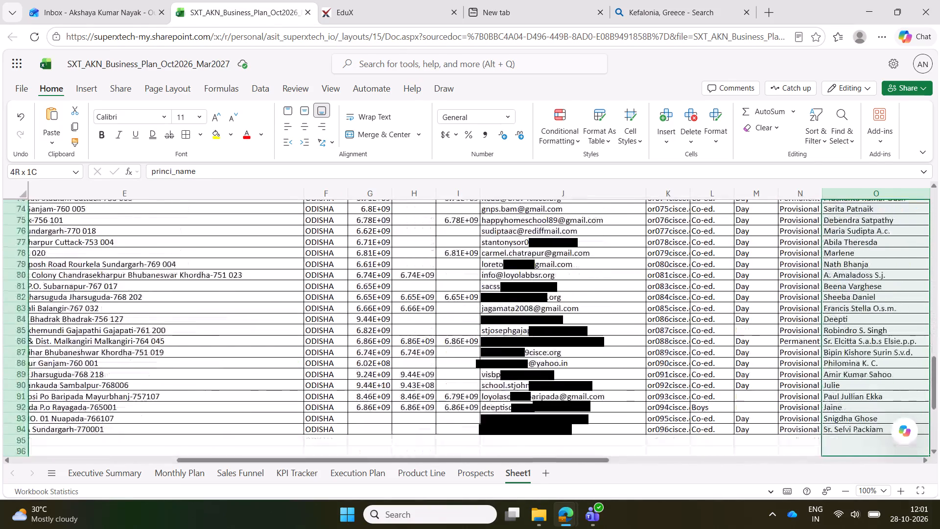
{"action": "key", "text": "shift+Up"}
{"action": "key", "text": "shift+Up"}
{"action": "key", "text": "shift+Up"}
{"action": "key", "text": "shift+Up"}
{"action": "key", "text": "shift+Up"}
{"action": "key", "text": "shift+Up"}
{"action": "key", "text": "shift+Up"}
{"action": "key", "text": "shift+Up"}
{"action": "key", "text": "shift+Up"}
{"action": "key", "text": "shift+Up"}
{"action": "key", "text": "shift+Up"}
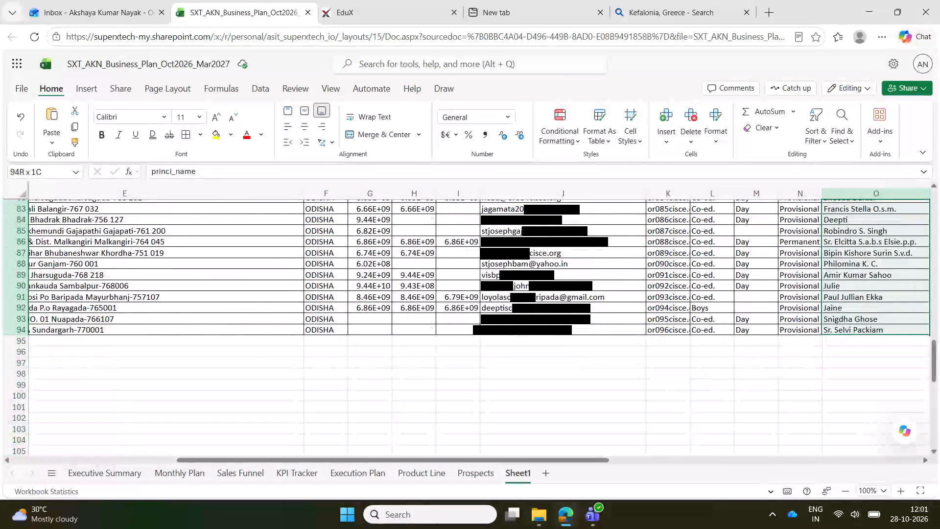
{"action": "key", "text": "ctrl+c"}
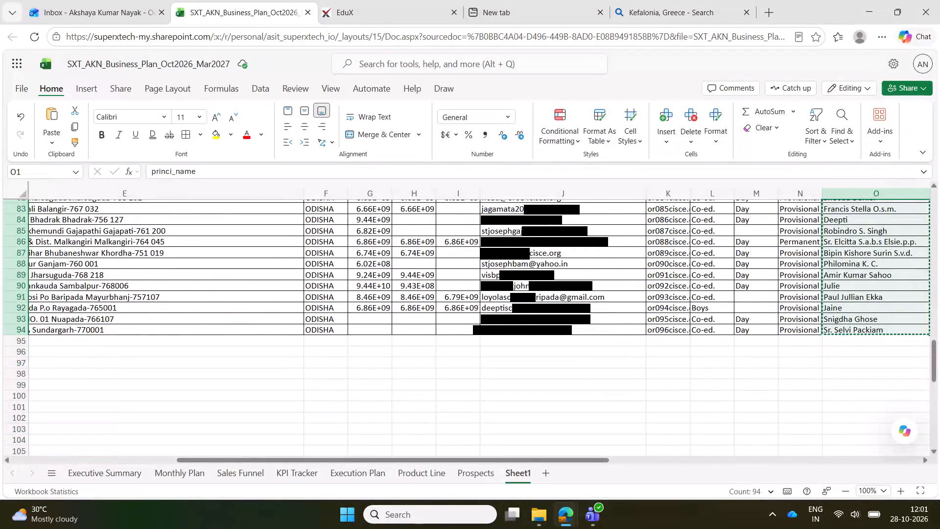
{"action": "key", "text": "Left"}
{"action": "key", "text": "Left"}
{"action": "key", "text": "Left"}
{"action": "key", "text": "Left"}
{"action": "key", "text": "Left"}
{"action": "key", "text": "Left"}
{"action": "key", "text": "Left"}
{"action": "key", "text": "Left"}
{"action": "key", "text": "Left"}
{"action": "key", "text": "Left"}
{"action": "key", "text": "Left"}
{"action": "key", "text": "Left"}
{"action": "key", "text": "Left"}
{"action": "key", "text": "Left"}
{"action": "key", "text": "Left"}
{"action": "key", "text": "Left"}
{"action": "key", "text": "Left"}
{"action": "key", "text": "Left"}
{"action": "key", "text": "Left"}
{"action": "key", "text": "Left"}
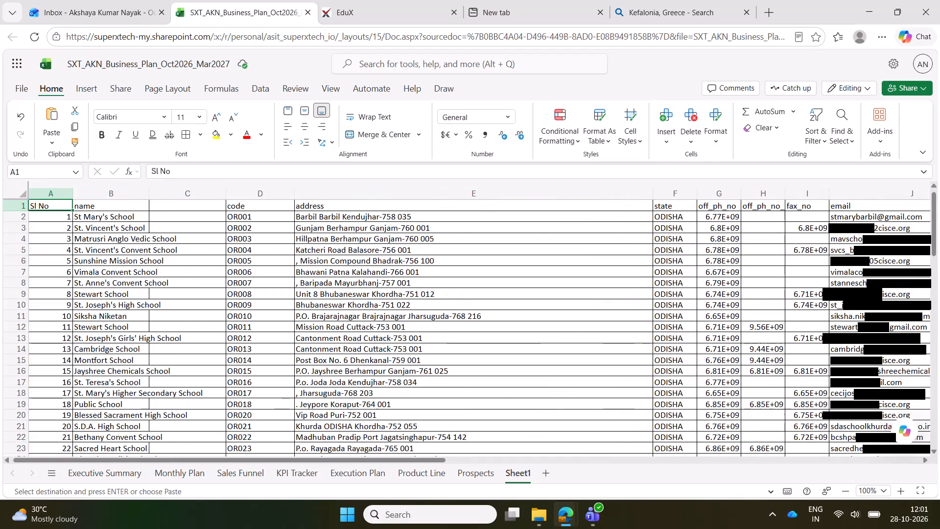
{"action": "key", "text": "Right"}
{"action": "key", "text": "Right"}
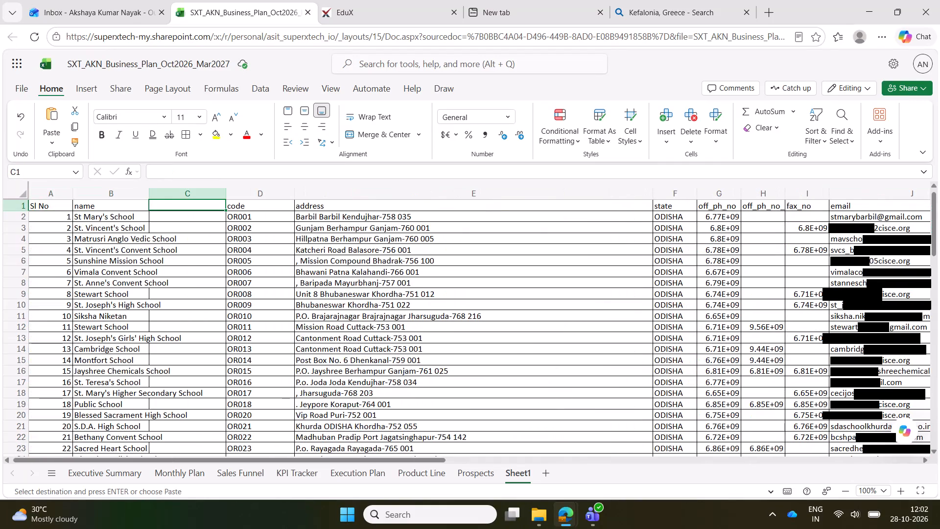
{"action": "key", "text": "ctrl+v"}
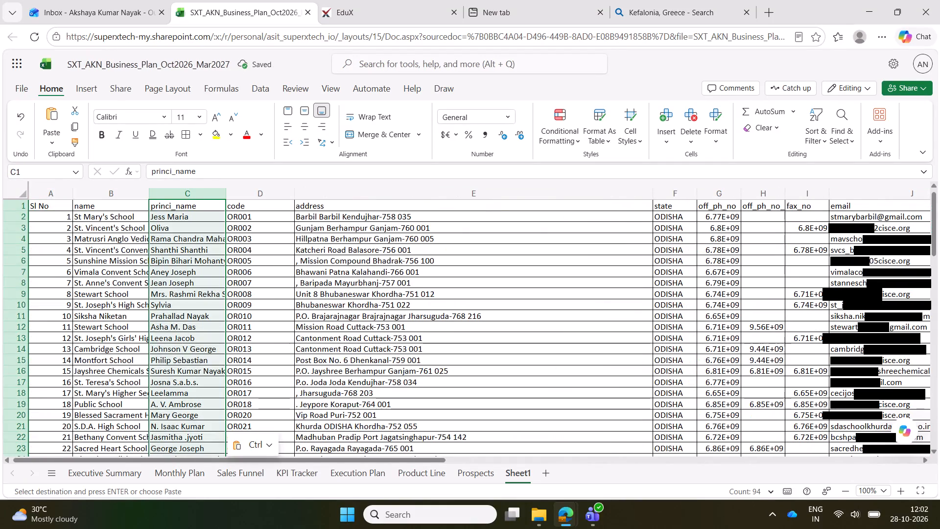
Examine the pasted princi_name column down to the last school row to check it against the list.
{"action": "key", "text": "Down"}
{"action": "key", "text": "Down"}
{"action": "key", "text": "Down"}
{"action": "key", "text": "Down"}
{"action": "key", "text": "Down"}
{"action": "key", "text": "Down"}
{"action": "key", "text": "Down"}
{"action": "key", "text": "Down"}
{"action": "key", "text": "Down"}
{"action": "key", "text": "Down"}
{"action": "key", "text": "Down"}
{"action": "key", "text": "Down"}
{"action": "key", "text": "Down"}
{"action": "key", "text": "Down"}
{"action": "key", "text": "Down"}
{"action": "key", "text": "Down"}
{"action": "key", "text": "Down"}
{"action": "key", "text": "Down"}
{"action": "key", "text": "Down"}
{"action": "key", "text": "Down"}
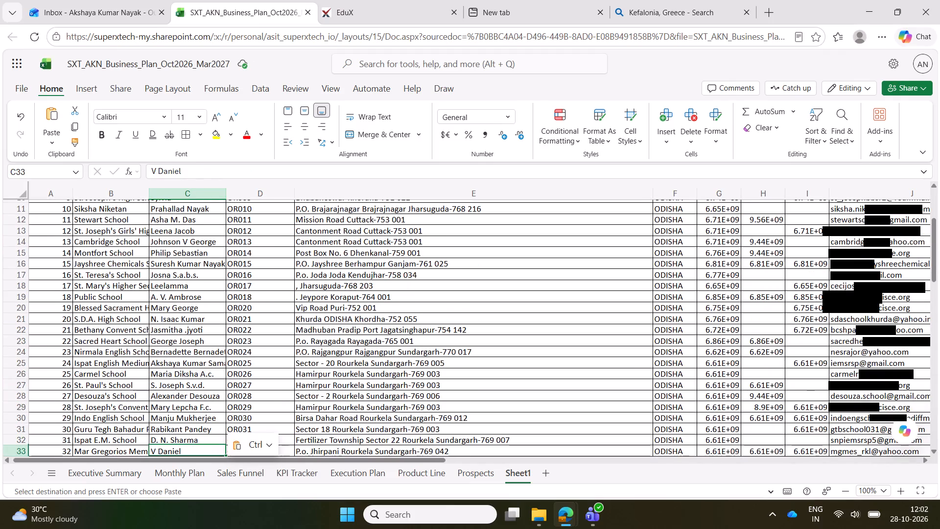
{"action": "key", "text": "ctrl+Down"}
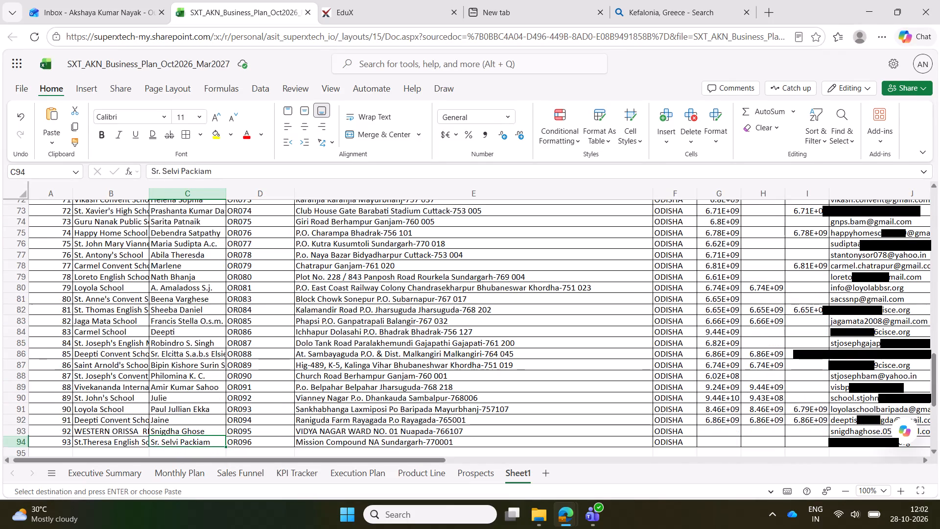
{"action": "key", "text": "Up"}
{"action": "key", "text": "Up"}
{"action": "key", "text": "Up"}
{"action": "key", "text": "Up"}
{"action": "key", "text": "Up"}
{"action": "key", "text": "Up"}
{"action": "key", "text": "Up"}
{"action": "key", "text": "Up"}
{"action": "key", "text": "Up"}
{"action": "key", "text": "Up"}
{"action": "key", "text": "Up"}
{"action": "key", "text": "Up"}
{"action": "key", "text": "Up"}
{"action": "key", "text": "Up"}
{"action": "key", "text": "Up"}
{"action": "key", "text": "Up"}
{"action": "key", "text": "Up"}
{"action": "key", "text": "Up"}
{"action": "key", "text": "Up"}
{"action": "key", "text": "Up"}
{"action": "key", "text": "Up"}
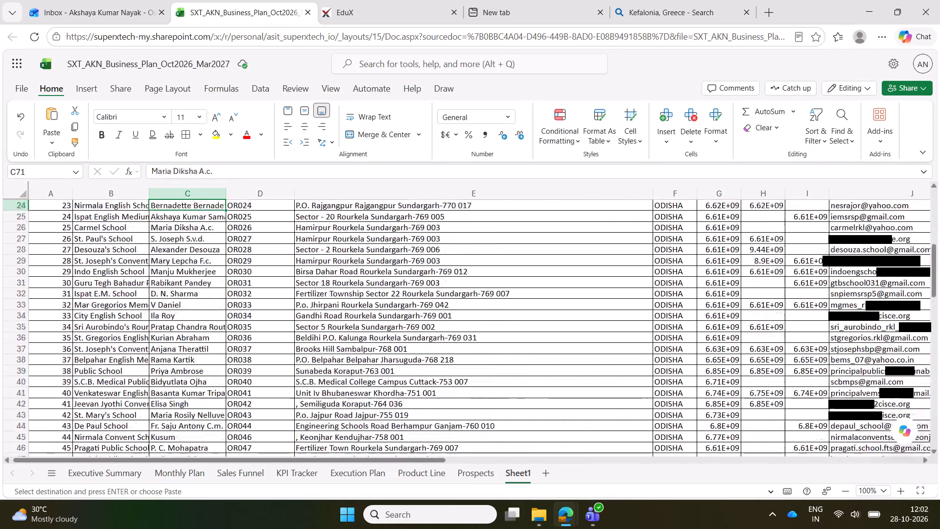
Delete the code column from the school list on Sheet1.
{"action": "key", "text": "Right"}
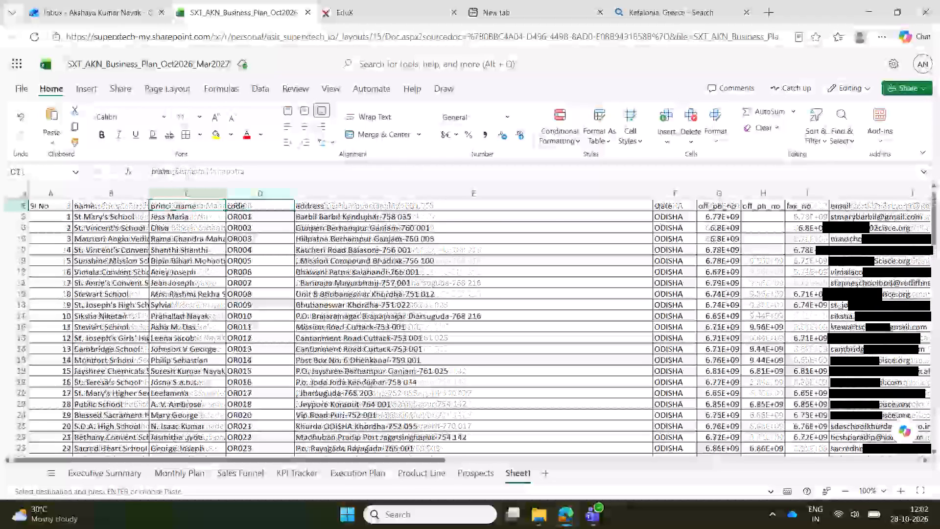
{"action": "key", "text": "Right"}
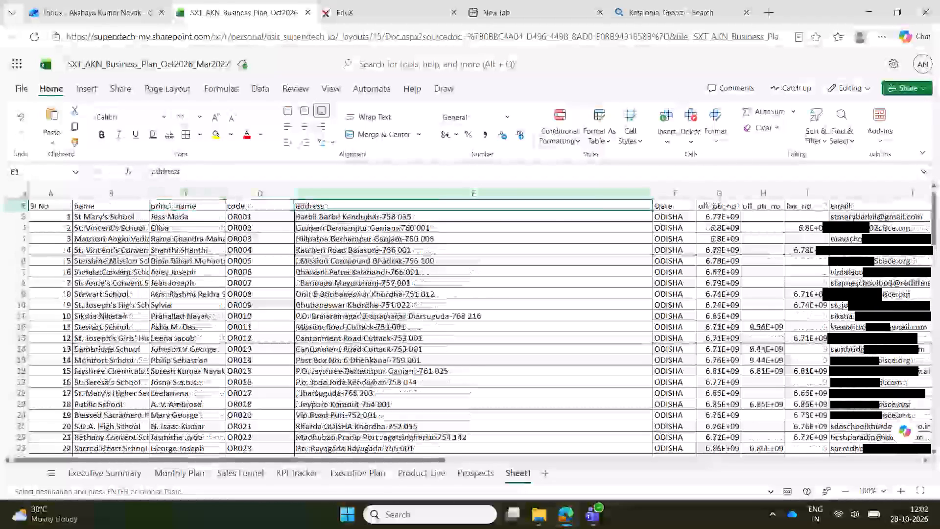
{"action": "key", "text": "Left"}
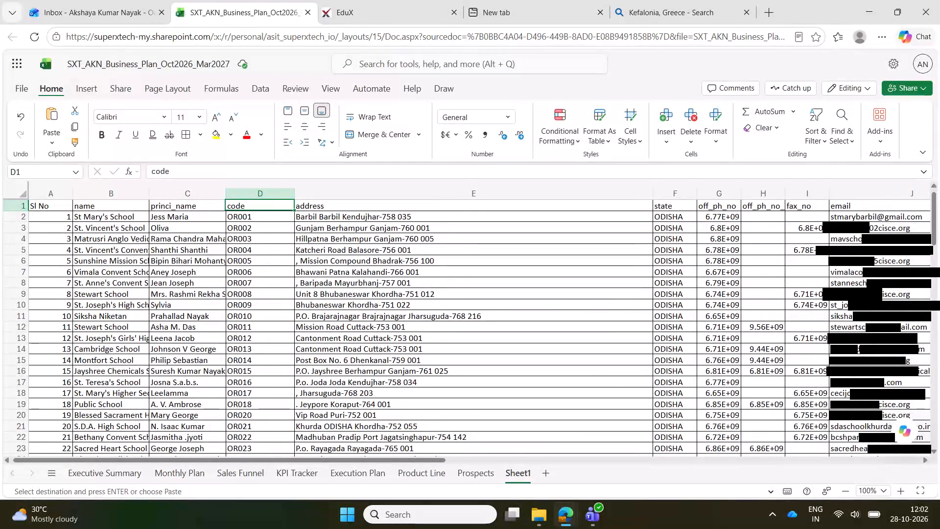
{"action": "left_click", "coordinate": [268, 195]}
{"action": "left_click", "coordinate": [268, 195]}
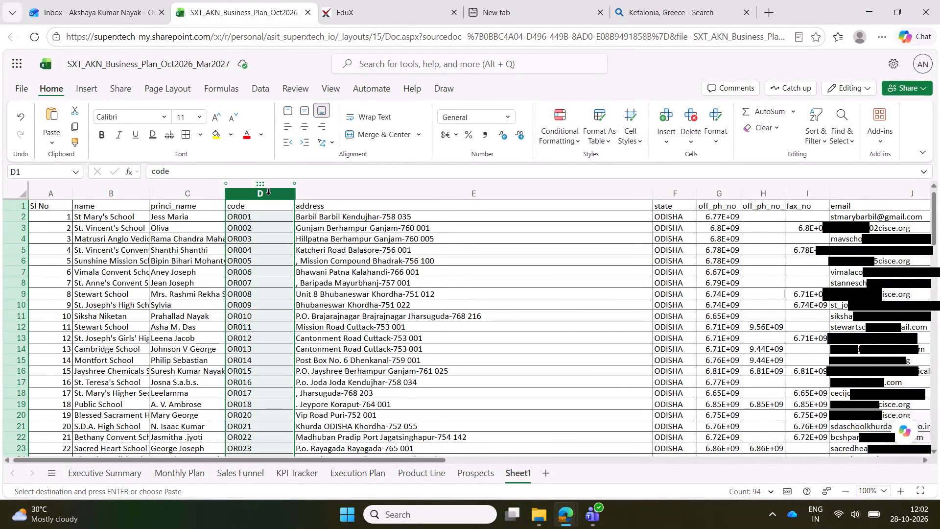
{"action": "right_click", "coordinate": [268, 195]}
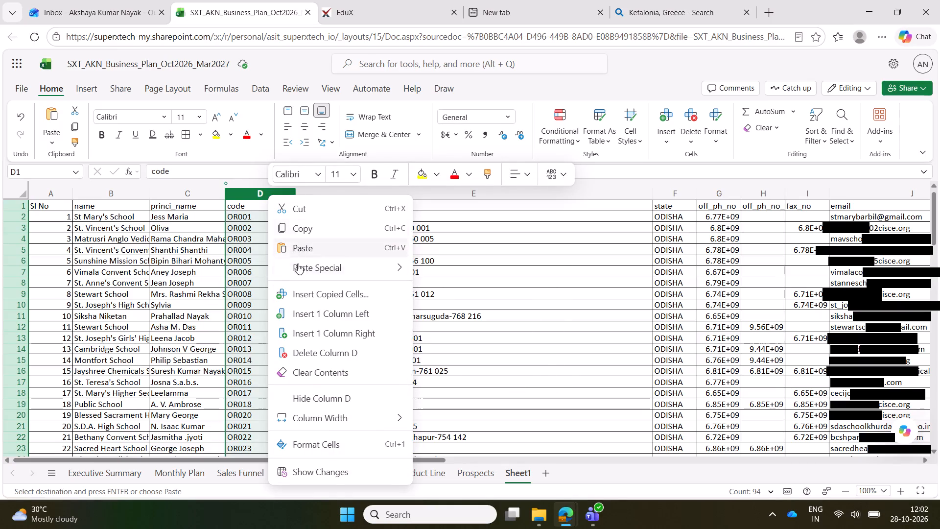
{"action": "left_click", "coordinate": [302, 351]}
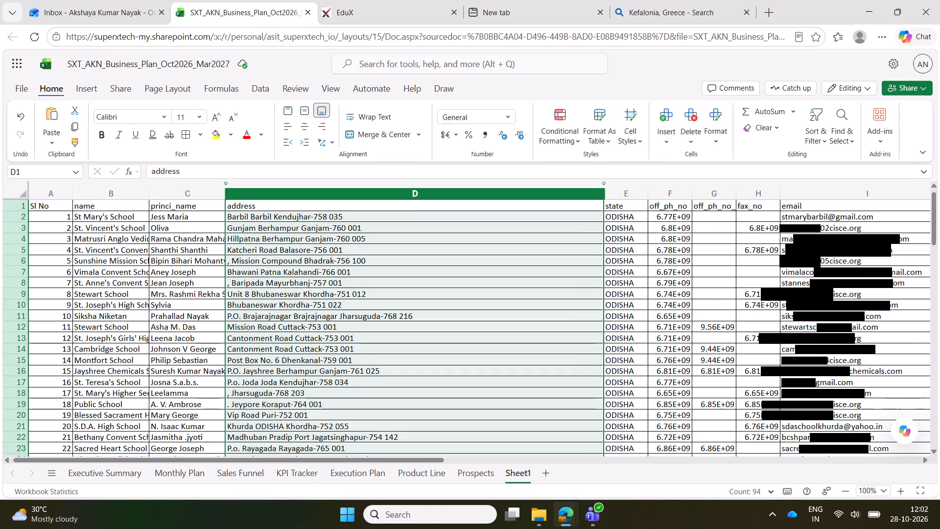
Insert a column between address and state, head it District, and narrow it.
{"action": "left_click", "coordinate": [611, 192]}
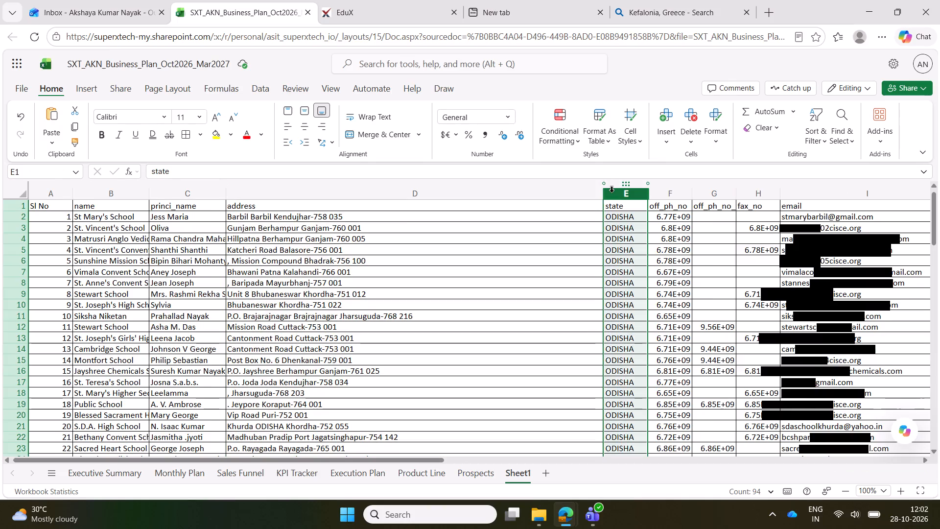
{"action": "right_click", "coordinate": [611, 192]}
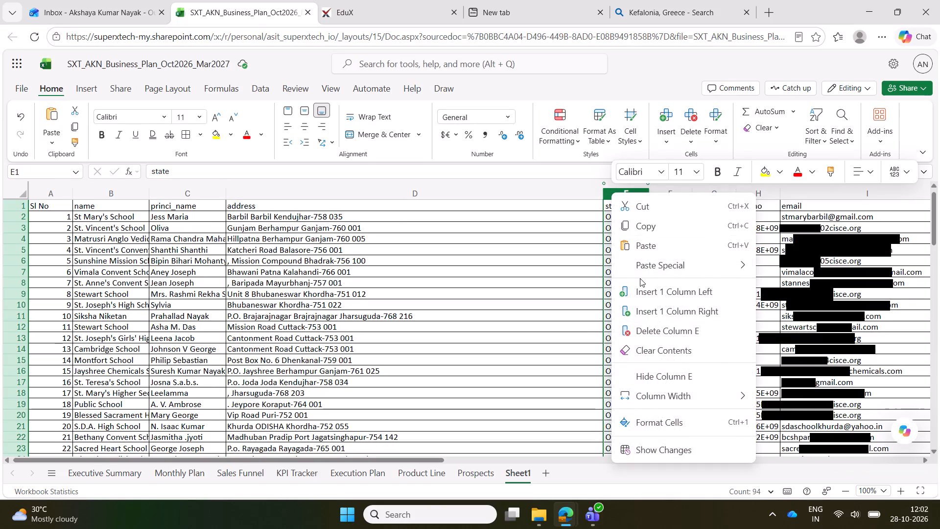
{"action": "left_click", "coordinate": [639, 291]}
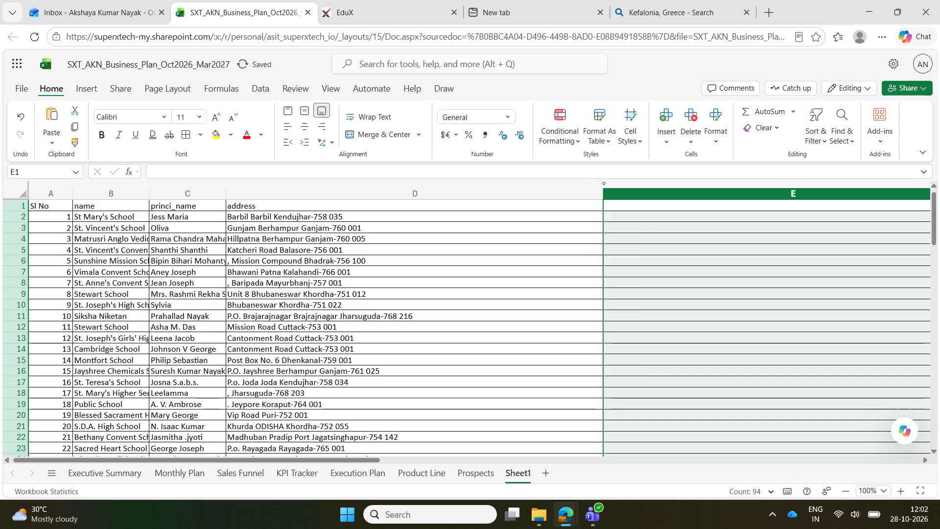
{"action": "left_click", "coordinate": [672, 206]}
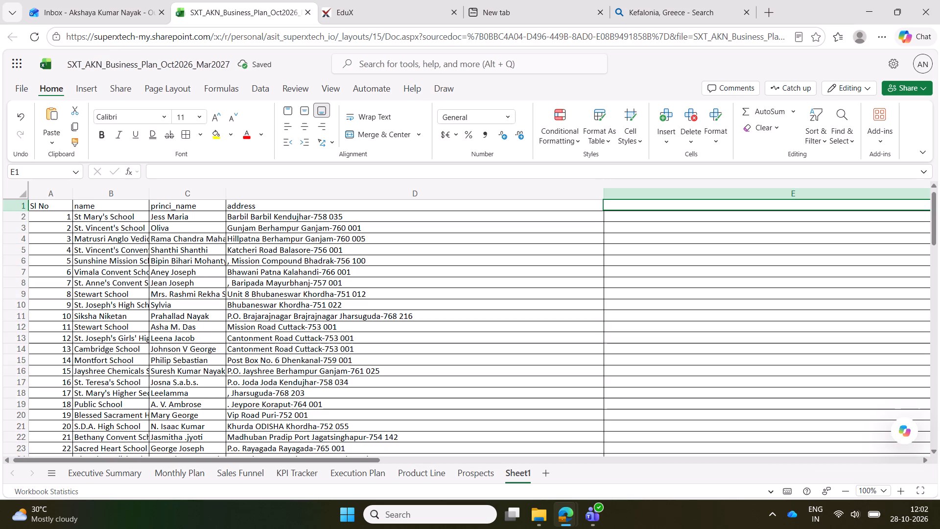
{"action": "type", "text": "Dis"}
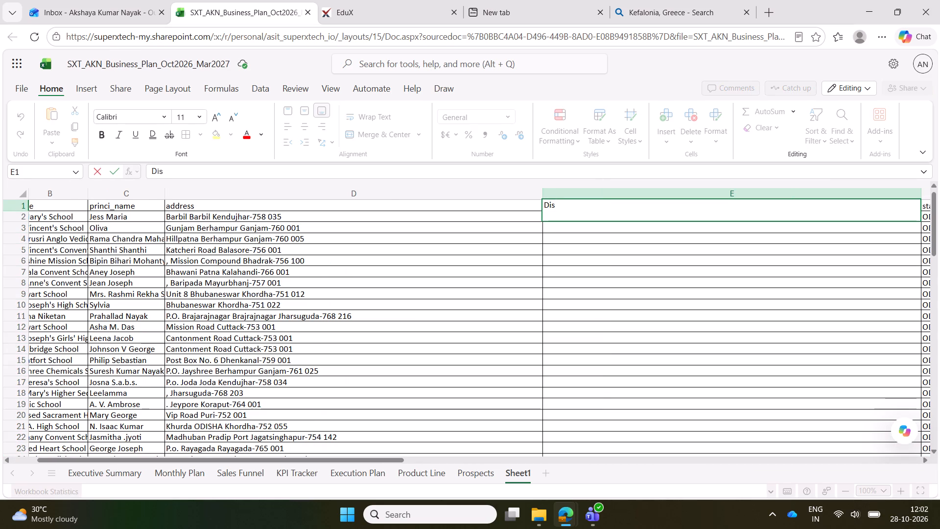
{"action": "type", "text": "trict"}
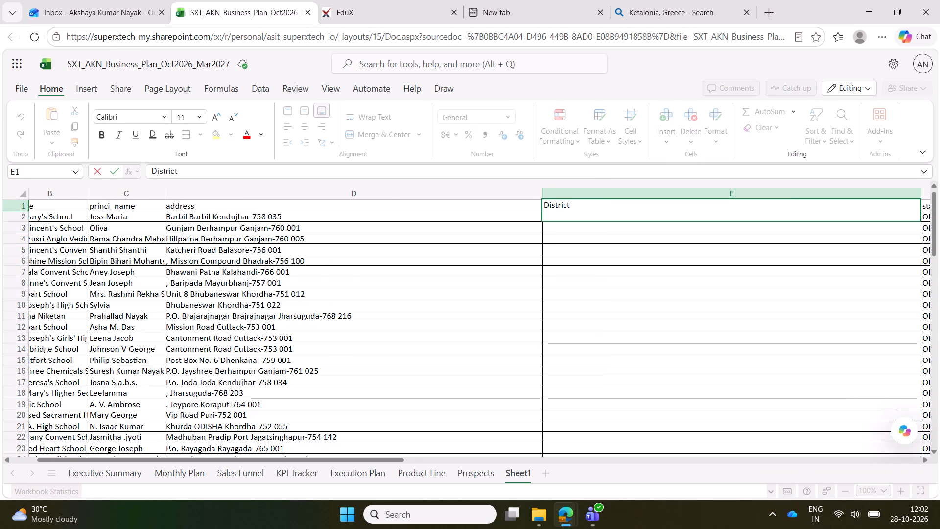
{"action": "left_click", "coordinate": [659, 246]}
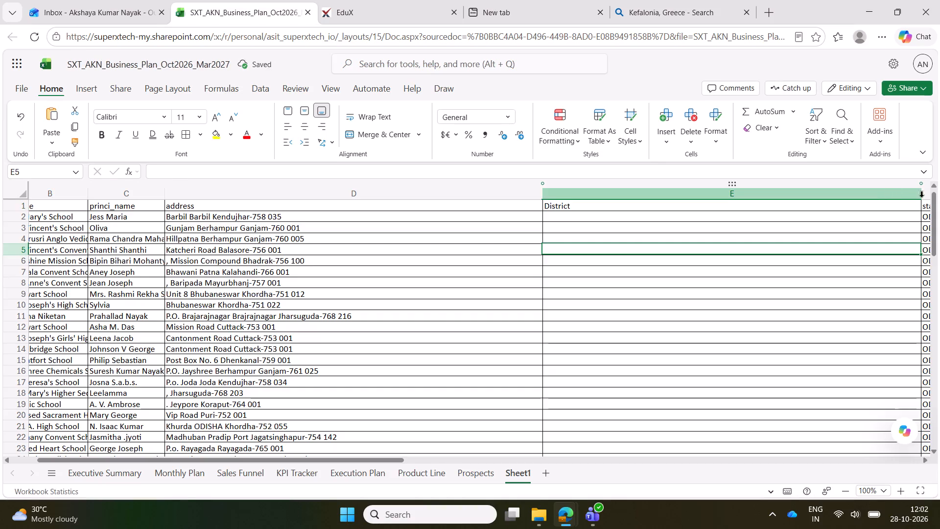
{"action": "left_click_drag", "start_coordinate": [923, 197], "coordinate": [629, 239]}
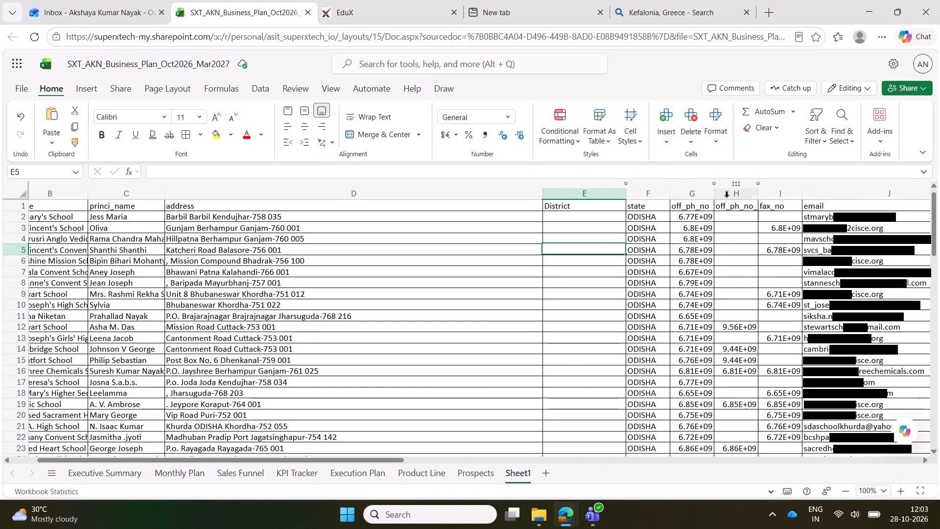
Insert a column between state and off_ph_no and head it Pin.
{"action": "left_click", "coordinate": [697, 198]}
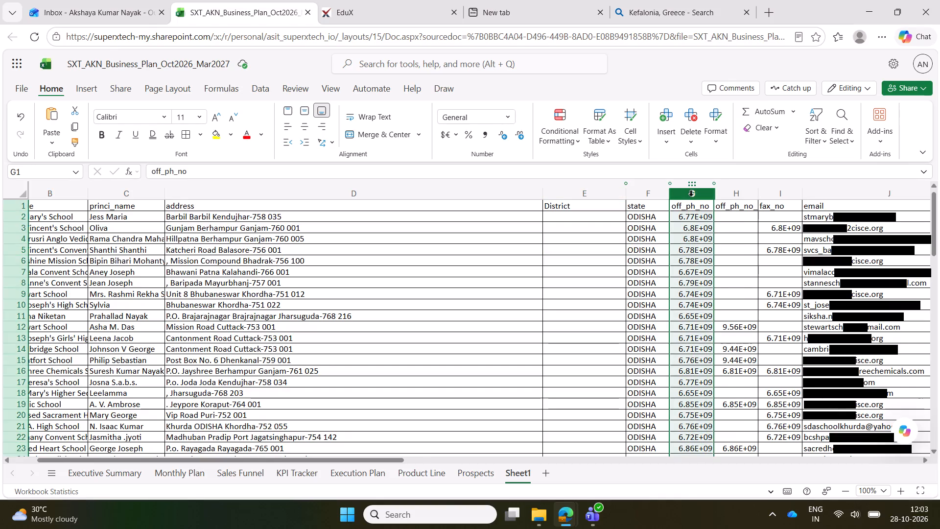
{"action": "right_click", "coordinate": [691, 196]}
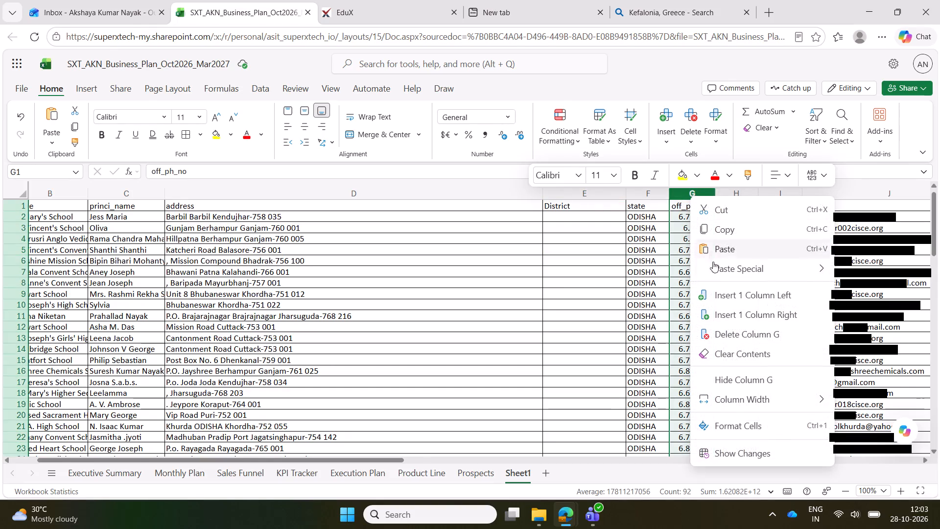
{"action": "left_click", "coordinate": [728, 298]}
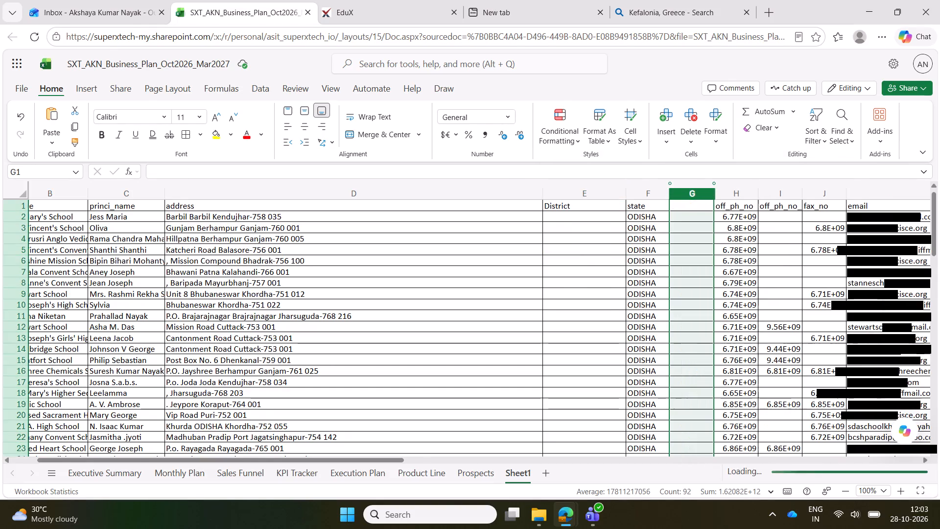
{"action": "left_click", "coordinate": [695, 207]}
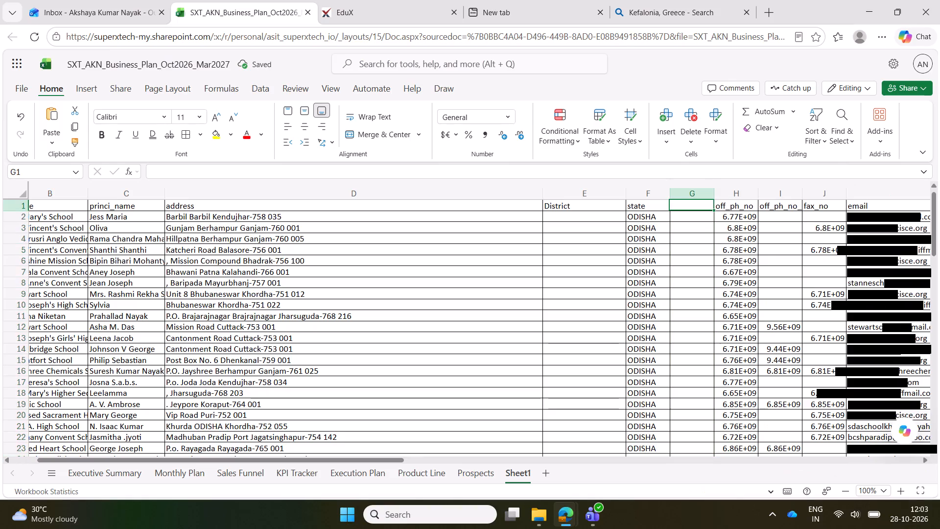
{"action": "type", "text": "Pin"}
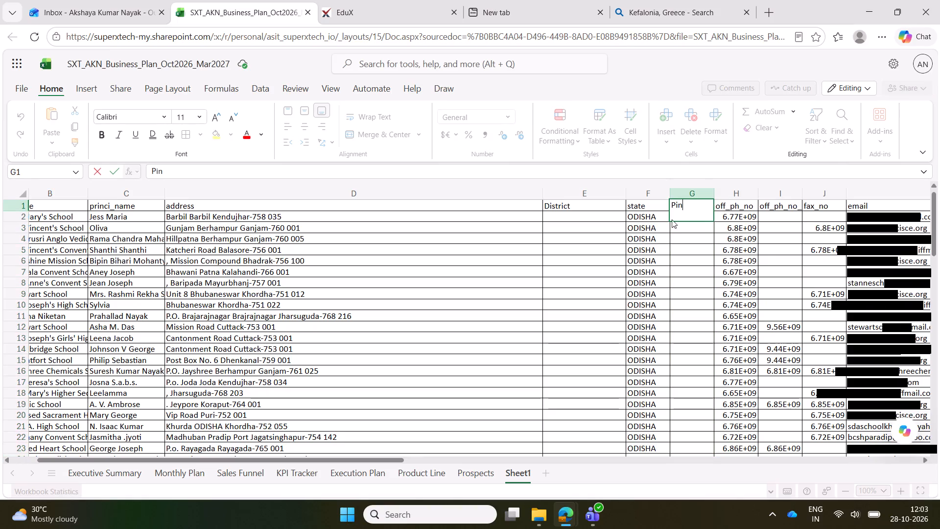
{"action": "left_click", "coordinate": [699, 239]}
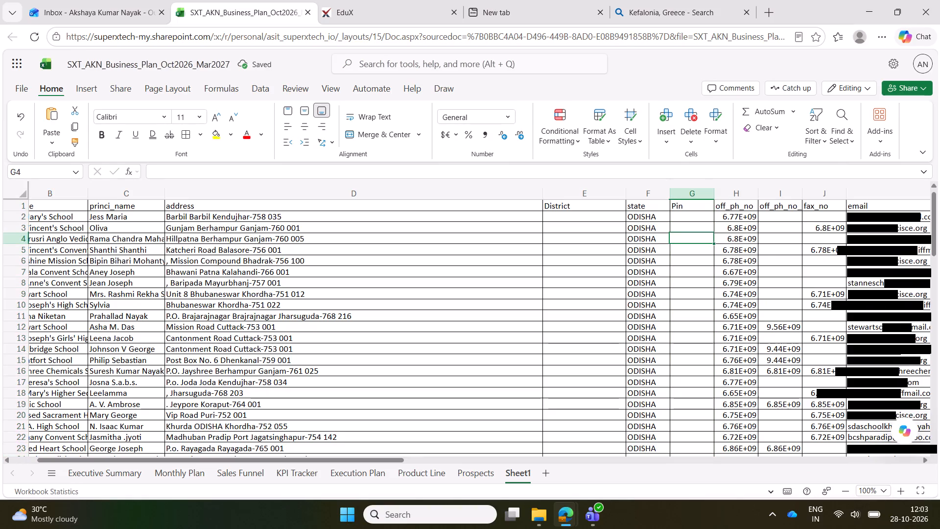
Fit the widths of the off_ph_no and off_ph_no_2 columns to their contents.
{"action": "left_click", "coordinate": [761, 196]}
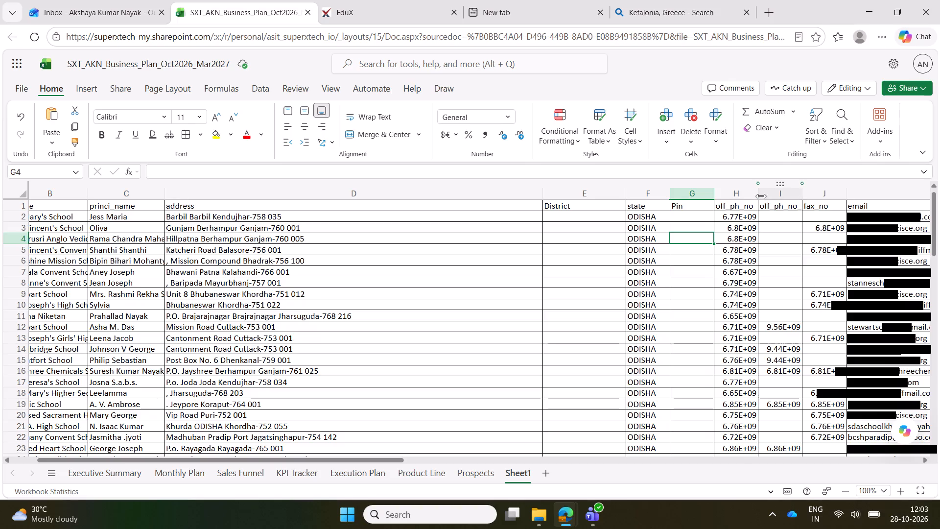
{"action": "double_click", "coordinate": [761, 196]}
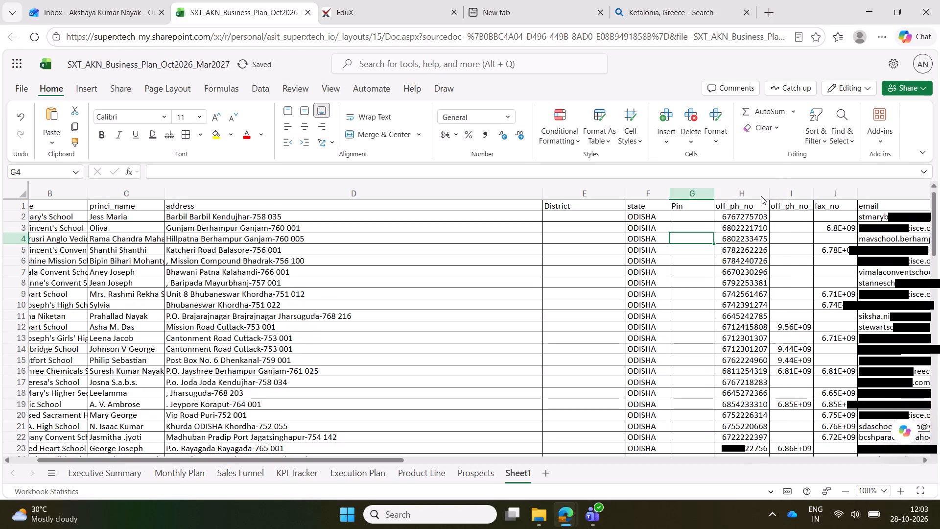
{"action": "double_click", "coordinate": [814, 195]}
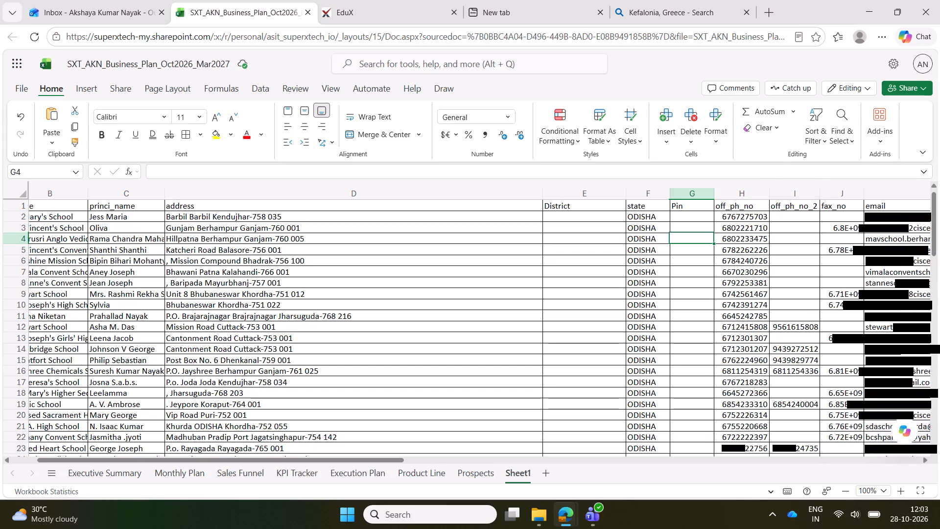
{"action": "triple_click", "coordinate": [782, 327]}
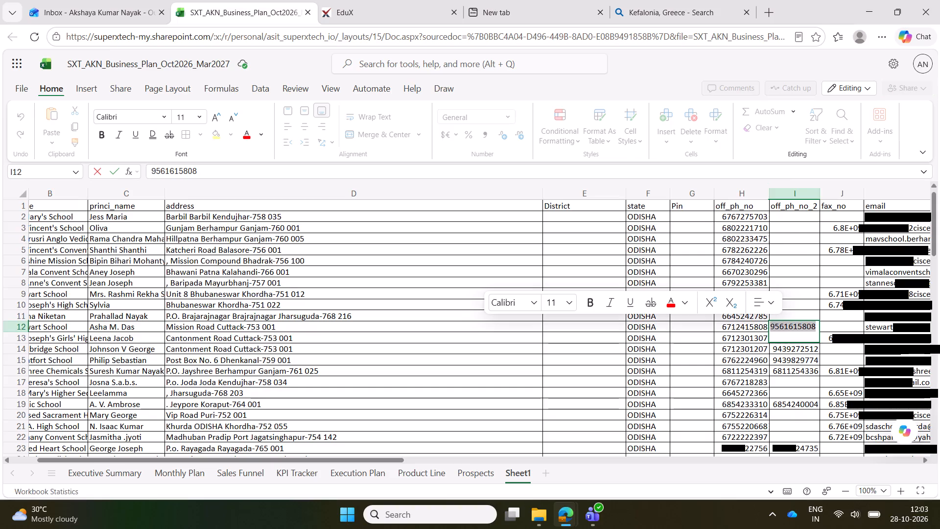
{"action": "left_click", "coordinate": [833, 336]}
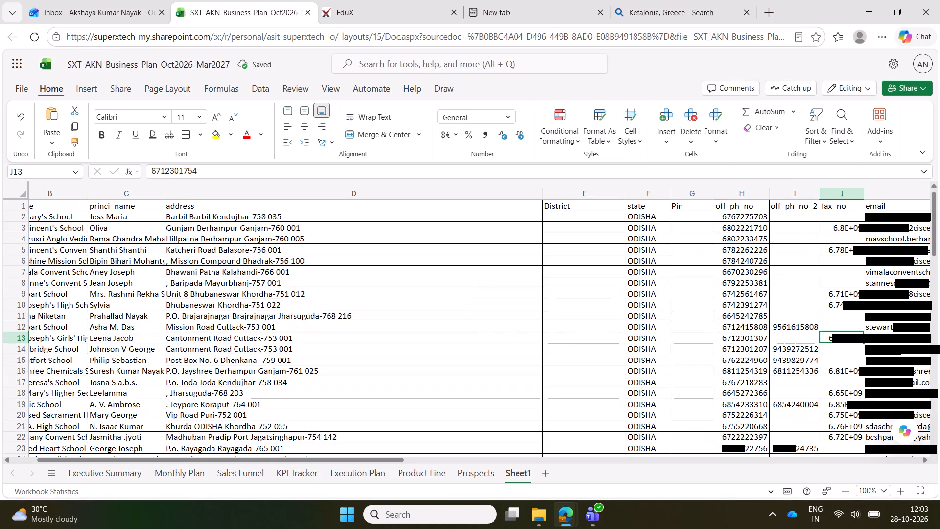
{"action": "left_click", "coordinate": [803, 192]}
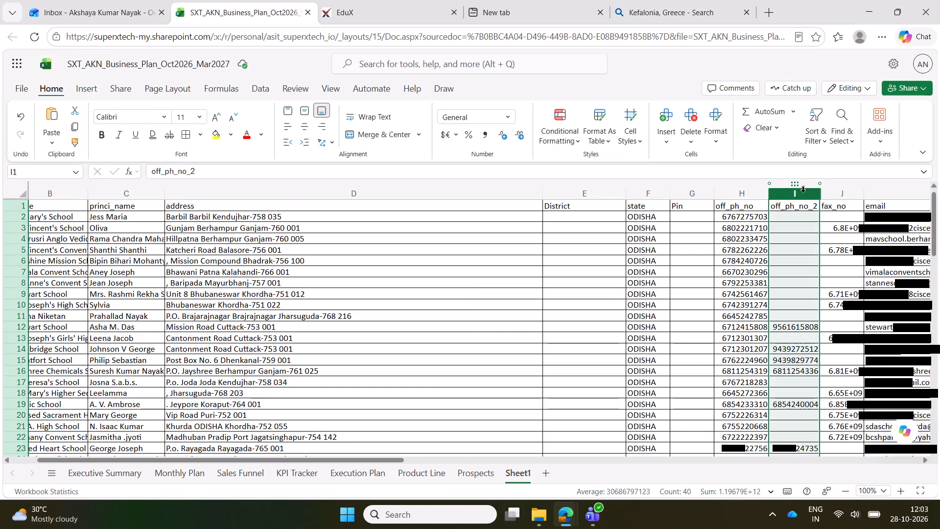
Move row 12's off_ph_no_2 number into its off_ph_no cell, after the first number, separated by a comma and space.
{"action": "double_click", "coordinate": [784, 325]}
{"action": "left_click_drag", "start_coordinate": [772, 326], "coordinate": [777, 325]}
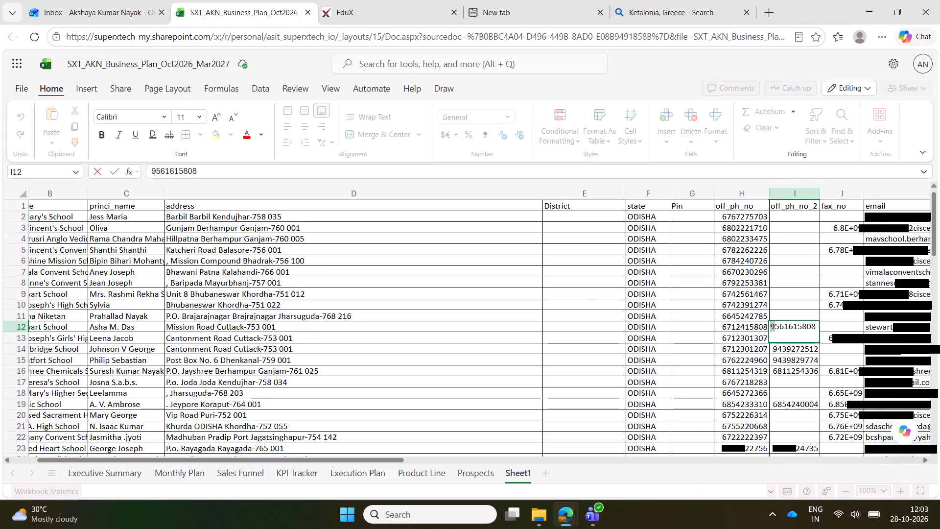
{"action": "left_click_drag", "start_coordinate": [777, 325], "coordinate": [816, 326]}
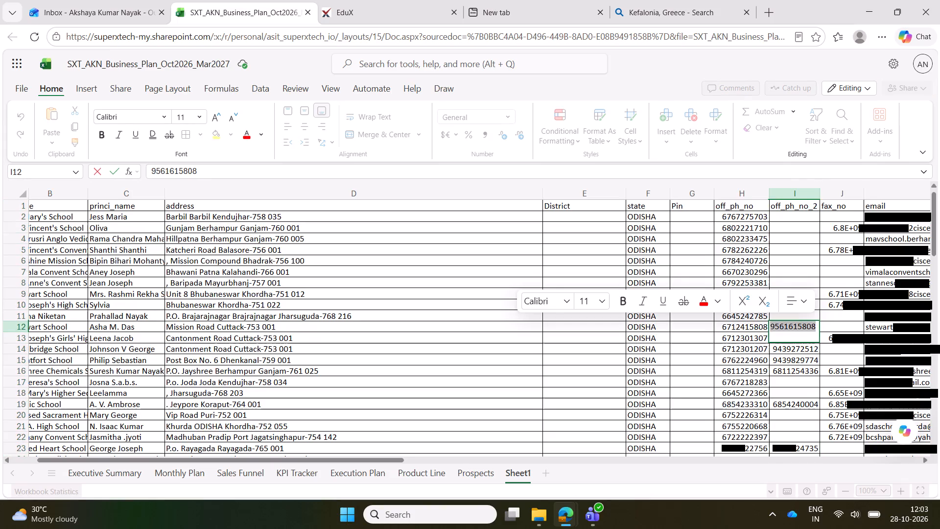
{"action": "key", "text": "ctrl+x"}
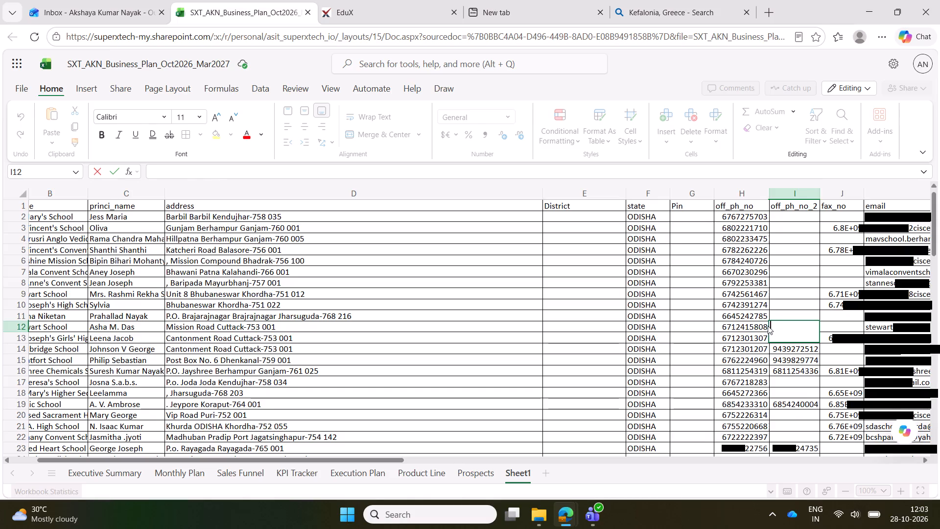
{"action": "double_click", "coordinate": [766, 327]}
{"action": "double_click", "coordinate": [766, 327]}
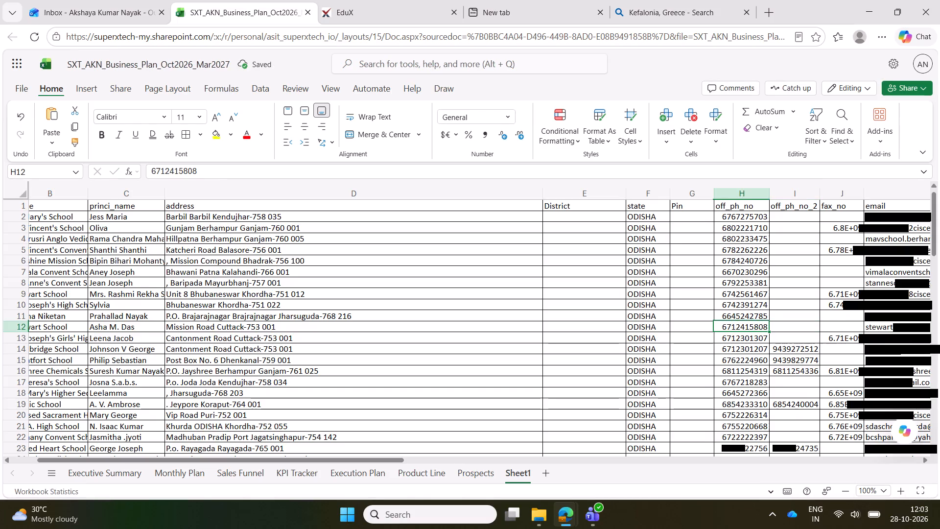
{"action": "triple_click", "coordinate": [766, 327]}
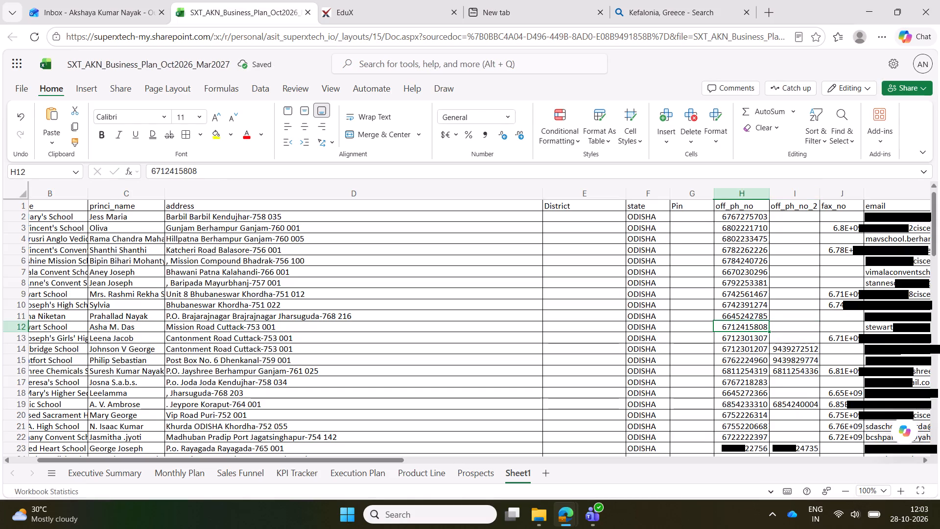
{"action": "double_click", "coordinate": [761, 328]}
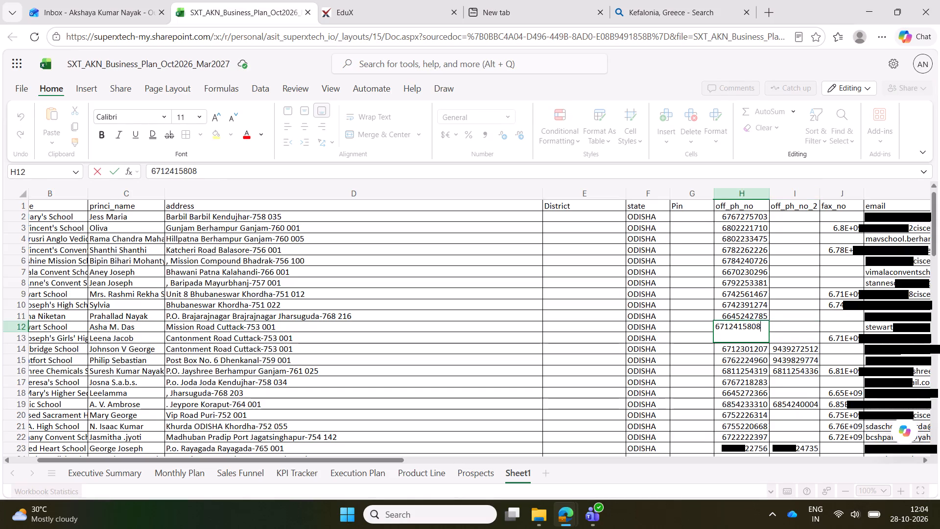
{"action": "type", "text": ","}
{"action": "key", "text": "space"}
{"action": "key", "text": "ctrl+v"}
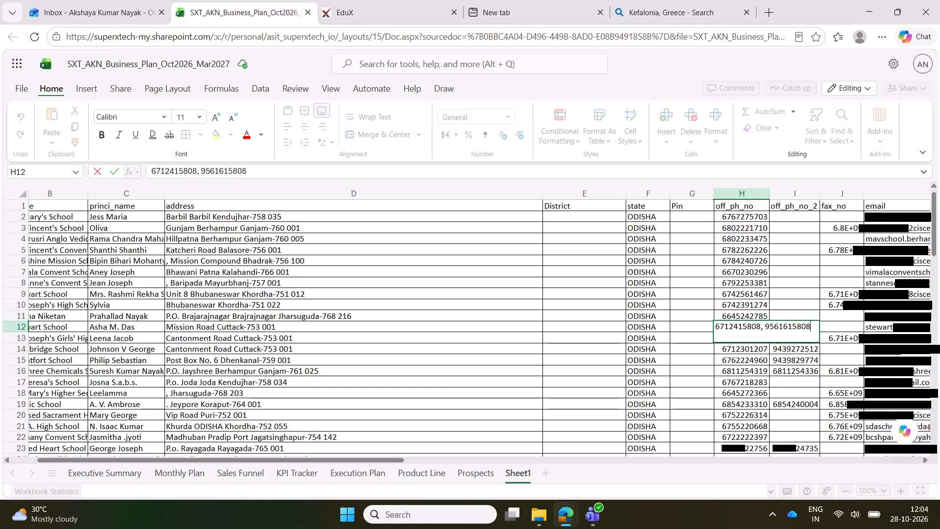
{"action": "left_click", "coordinate": [789, 392]}
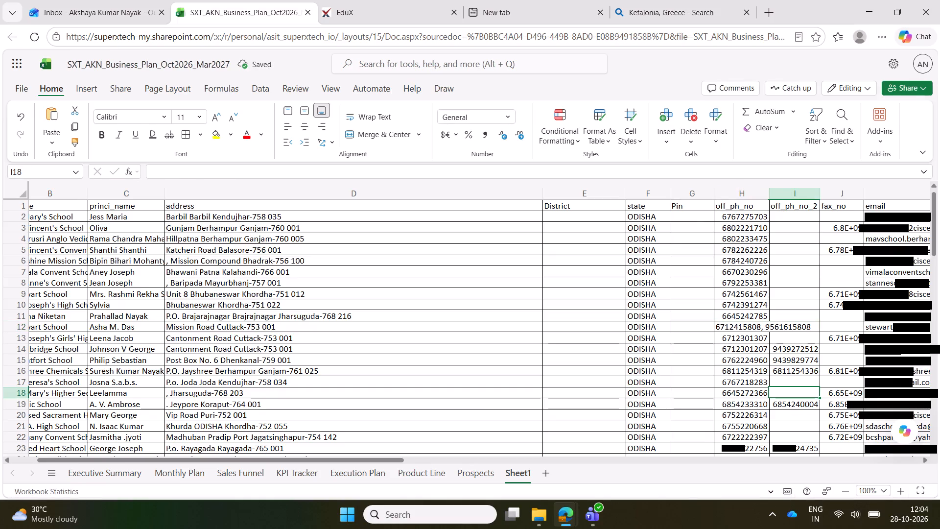
Move row 14's off_ph_no_2 number into its off_ph_no cell, after the first number, separated by a comma and space.
{"action": "double_click", "coordinate": [787, 352]}
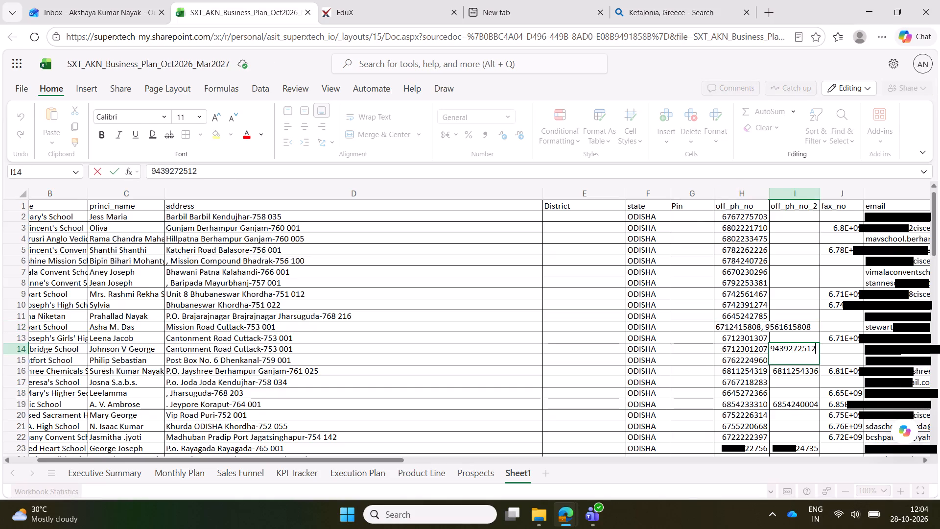
{"action": "left_click_drag", "start_coordinate": [772, 350], "coordinate": [816, 353]}
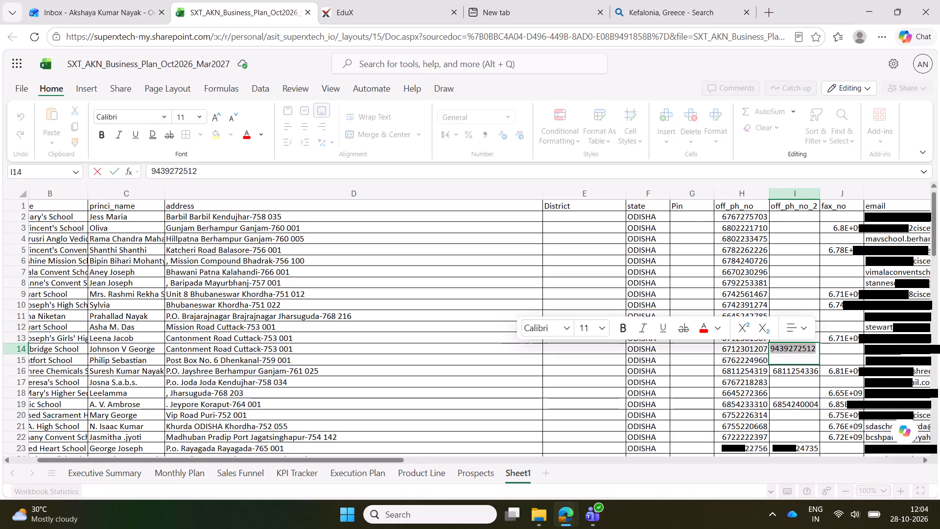
{"action": "key", "text": "ctrl+x"}
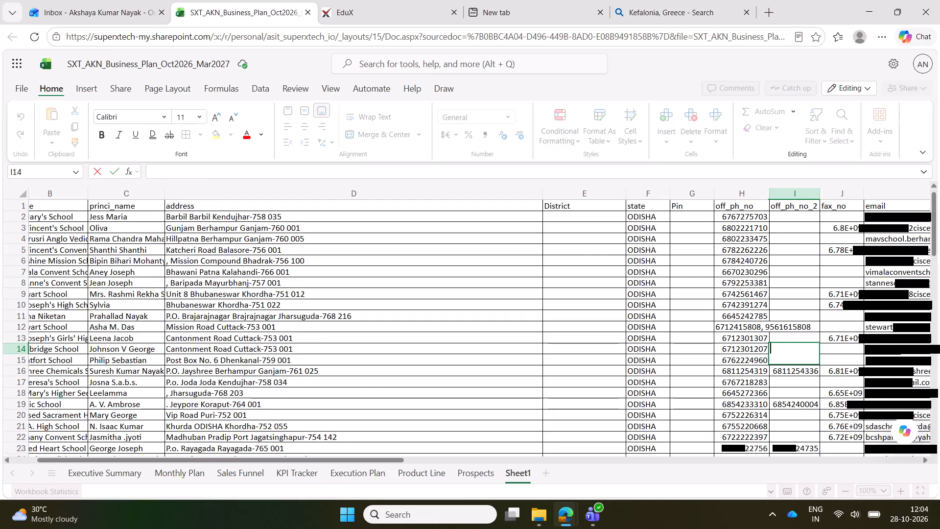
{"action": "double_click", "coordinate": [765, 348]}
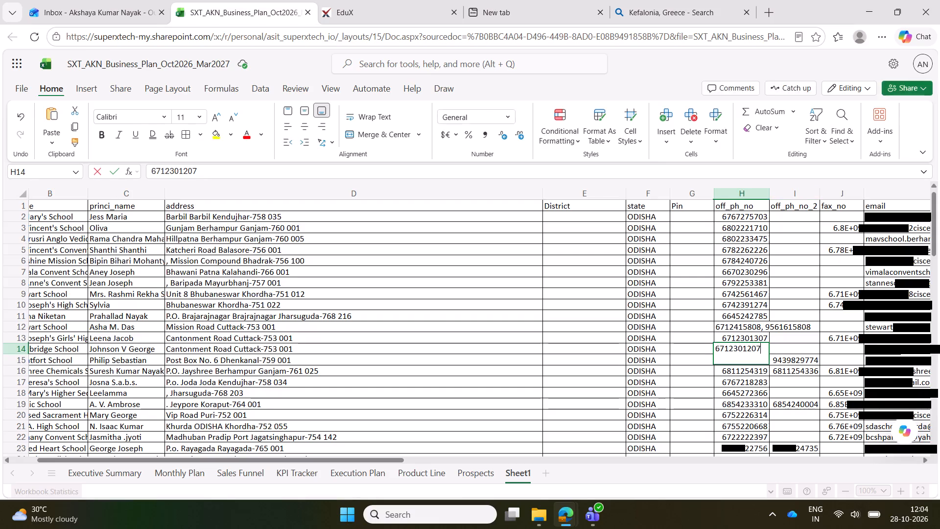
{"action": "type", "text": ","}
{"action": "key", "text": "space"}
{"action": "key", "text": "ctrl+v"}
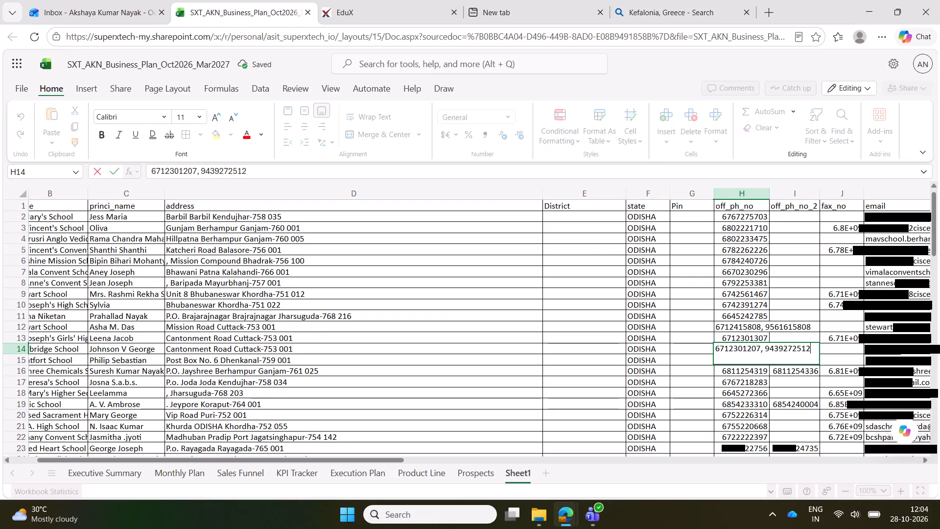
{"action": "left_click", "coordinate": [790, 393]}
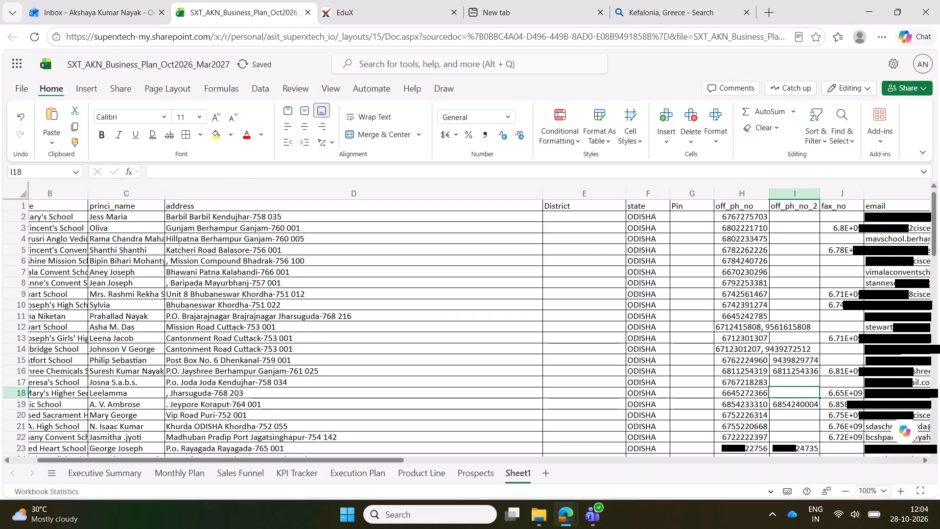
Move row 16's off_ph_no_2 number into its off_ph_no cell, after the first number, separated by a comma and space.
{"action": "double_click", "coordinate": [781, 371]}
{"action": "left_click", "coordinate": [773, 369]}
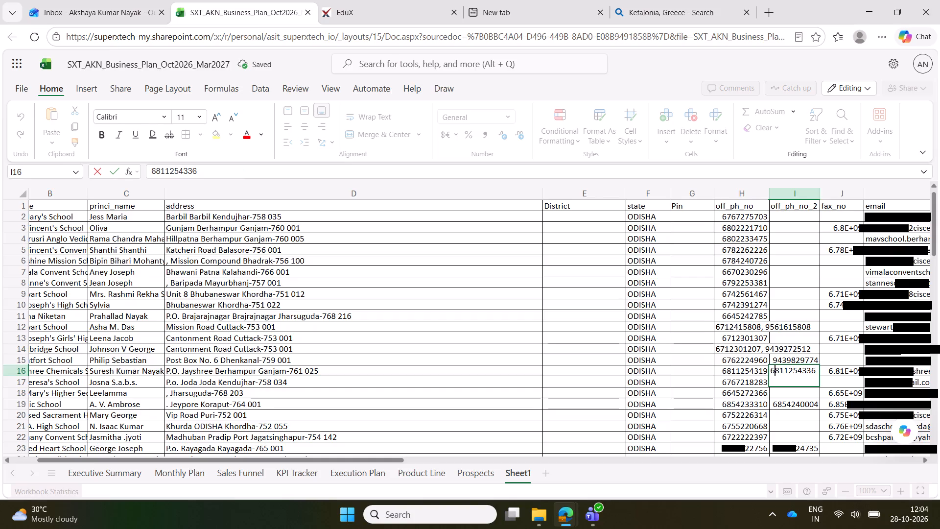
{"action": "left_click_drag", "start_coordinate": [772, 369], "coordinate": [814, 370]}
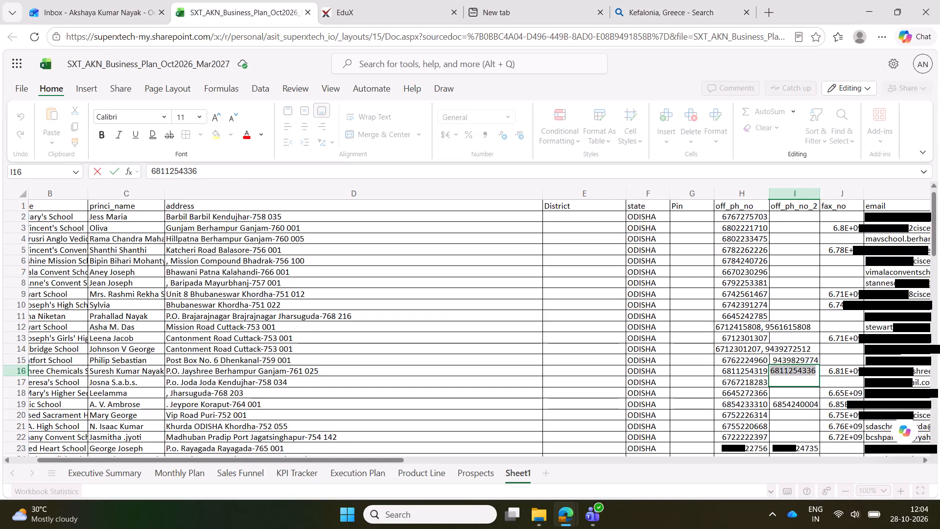
{"action": "left_click_drag", "start_coordinate": [814, 370], "coordinate": [816, 370]}
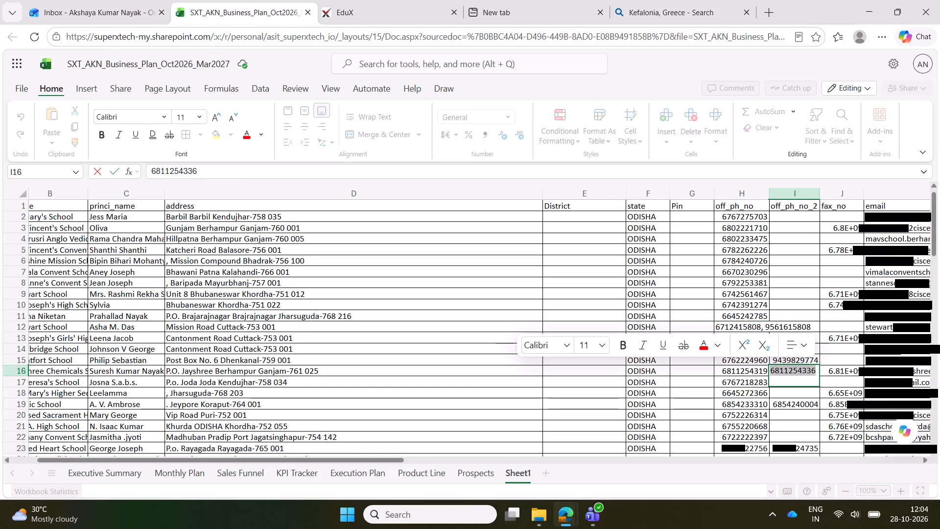
{"action": "key", "text": "ctrl+x"}
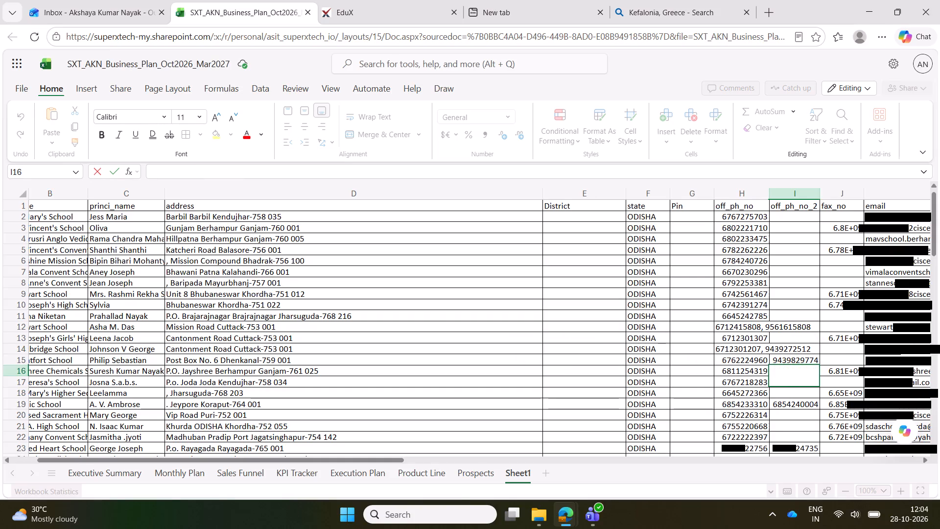
{"action": "double_click", "coordinate": [764, 369]}
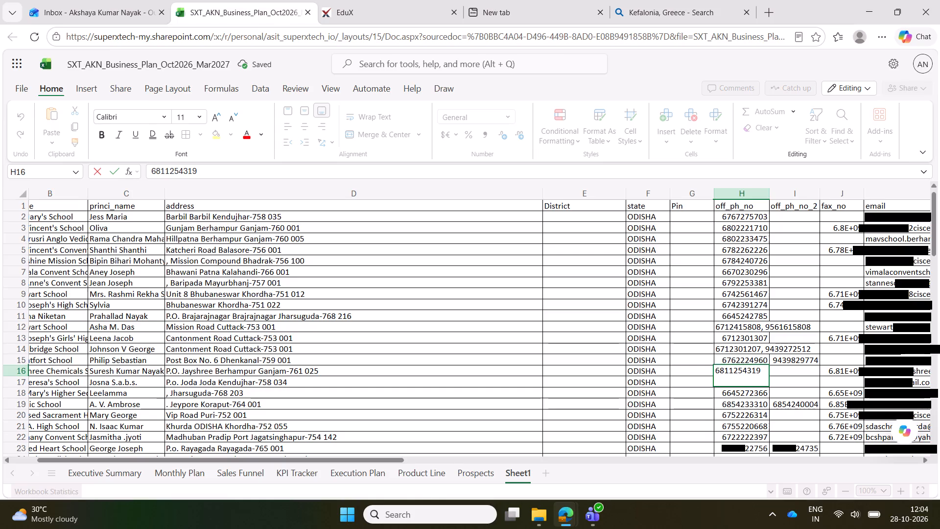
{"action": "type", "text": ","}
{"action": "key", "text": "space"}
{"action": "key", "text": "ctrl+v"}
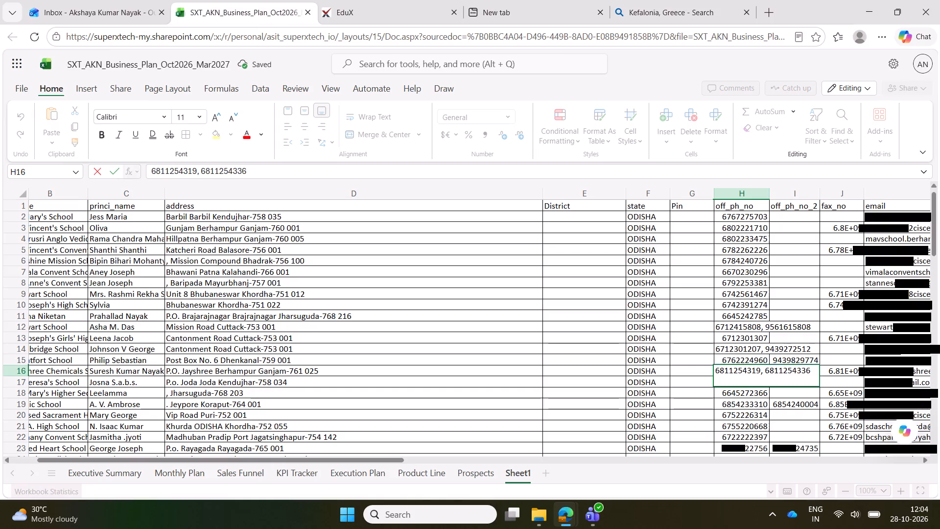
{"action": "left_click", "coordinate": [781, 422]}
Move row 19's off_ph_no_2 number into its off_ph_no cell, after the first number, separated by a comma and space.
{"action": "double_click", "coordinate": [791, 403]}
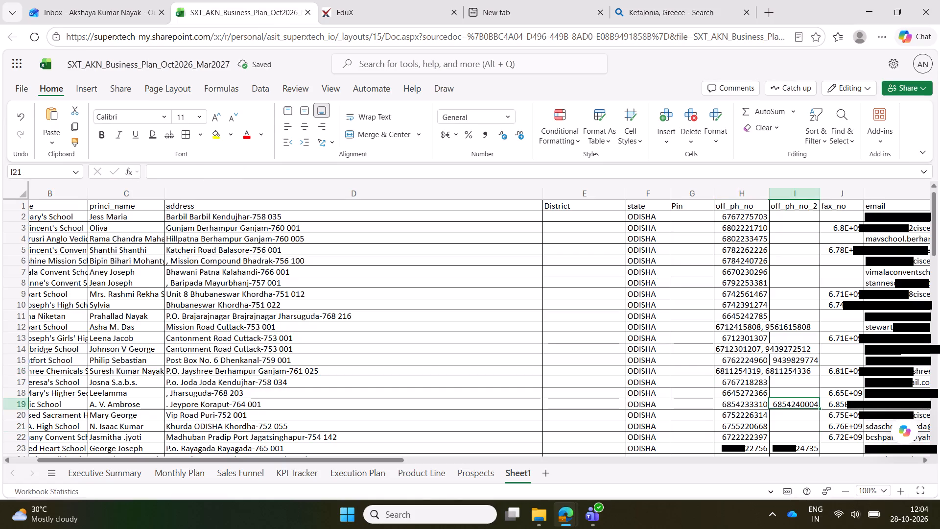
{"action": "left_click_drag", "start_coordinate": [771, 403], "coordinate": [820, 406]}
{"action": "key", "text": "ctrl+x"}
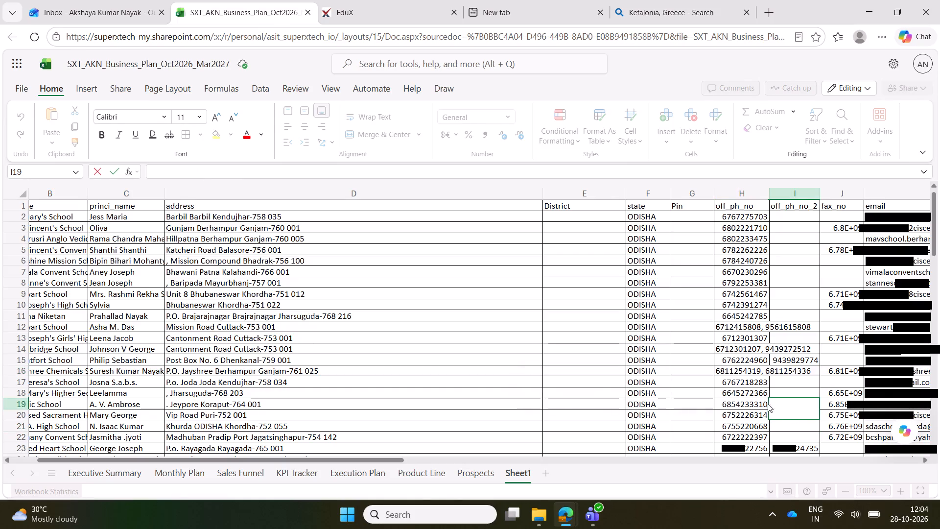
{"action": "double_click", "coordinate": [766, 405]}
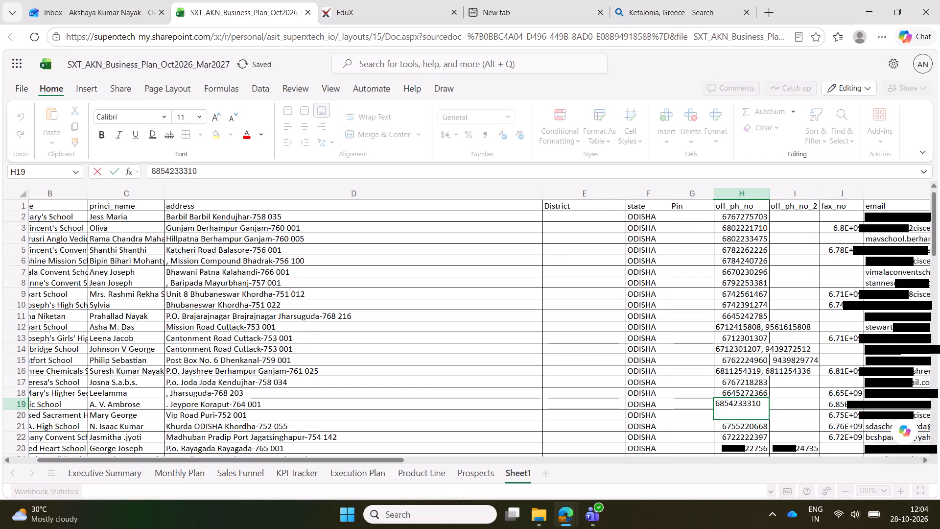
{"action": "type", "text": ","}
{"action": "key", "text": "space"}
{"action": "key", "text": "ctrl+v"}
{"action": "key", "text": "Return"}
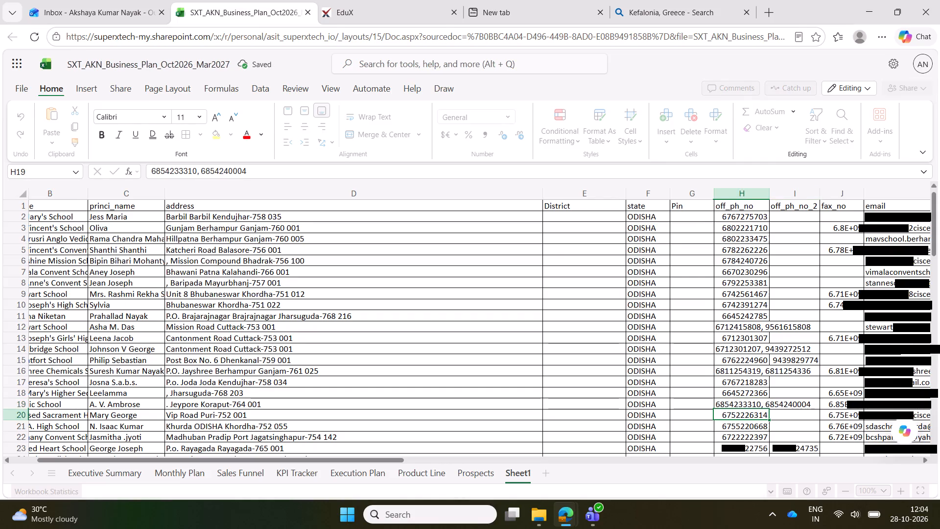
Move row 23's off_ph_no_2 number into its off_ph_no cell, after the first number, separated by a comma and space.
{"action": "left_click", "coordinate": [786, 447]}
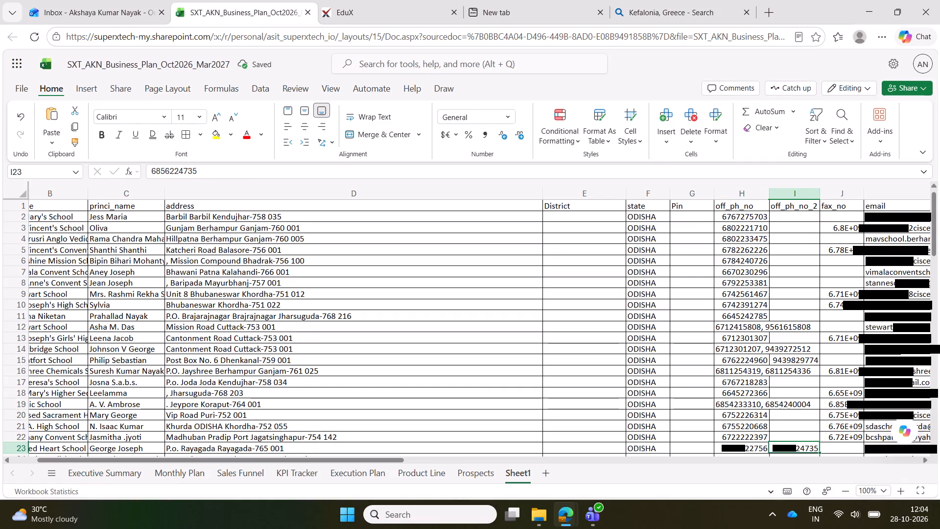
{"action": "double_click", "coordinate": [780, 448]}
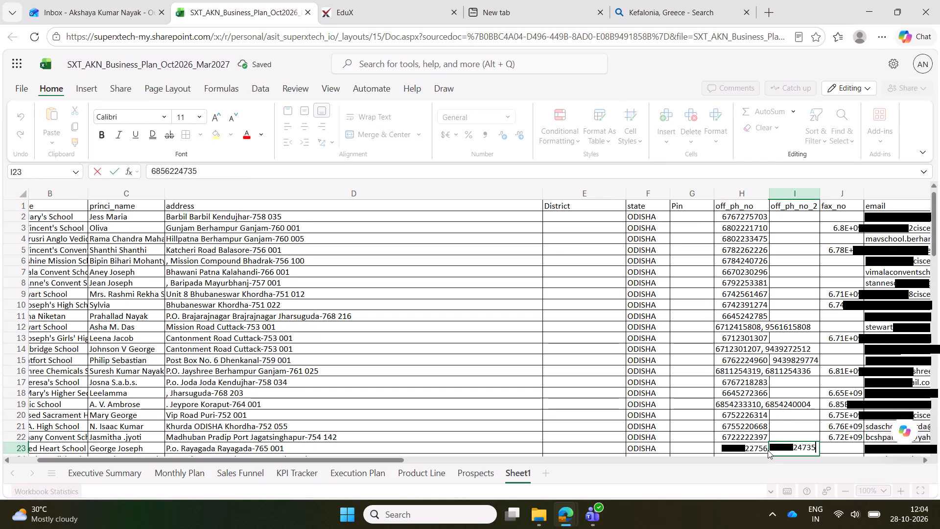
{"action": "left_click_drag", "start_coordinate": [772, 447], "coordinate": [811, 447]}
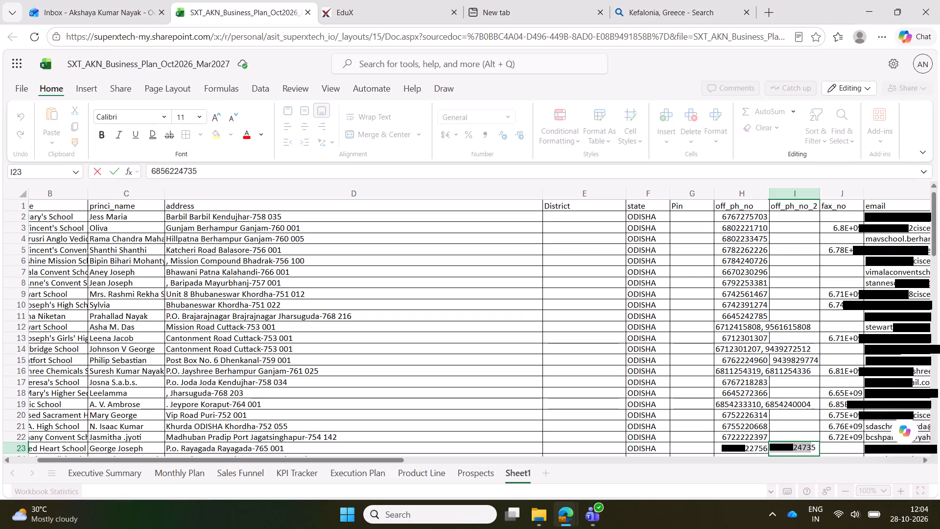
{"action": "left_click_drag", "start_coordinate": [811, 447], "coordinate": [817, 447]}
{"action": "key", "text": "ctrl+x"}
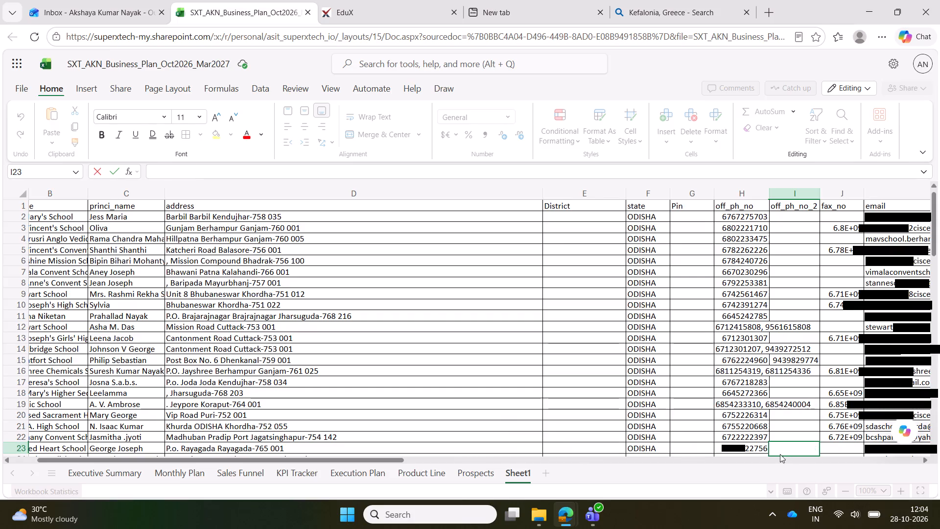
{"action": "double_click", "coordinate": [765, 448]}
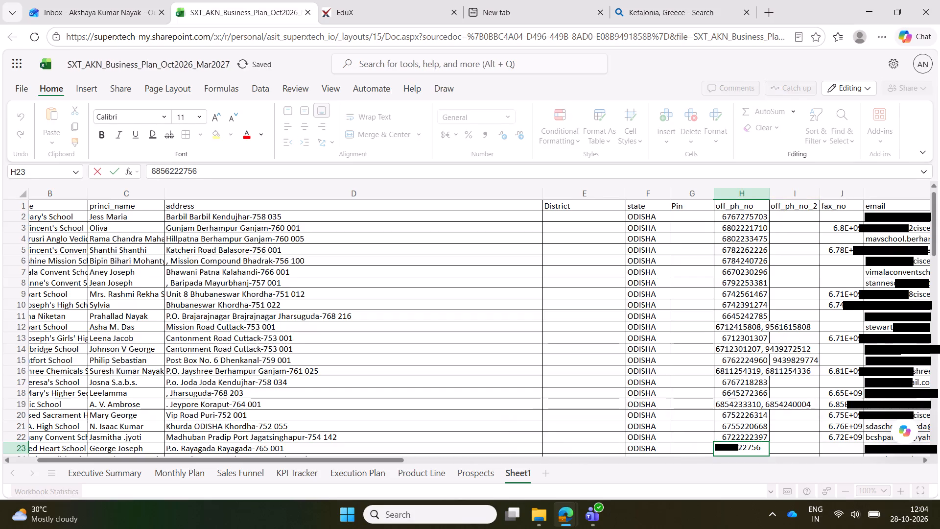
{"action": "type", "text": ","}
{"action": "key", "text": "space"}
{"action": "key", "text": "ctrl+v"}
{"action": "key", "text": "Return"}
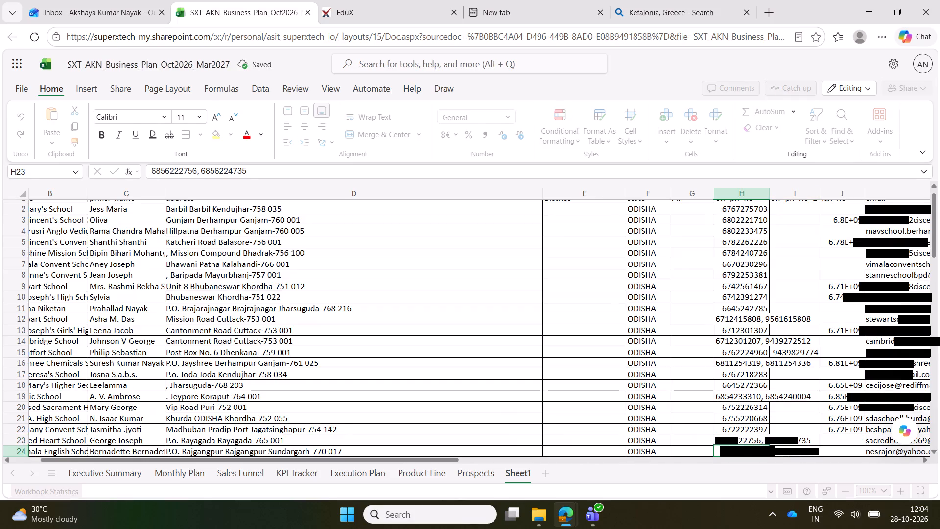
Move row 24's off_ph_no_2 number into its off_ph_no cell, after the first number, separated by a comma and space.
{"action": "double_click", "coordinate": [786, 453]}
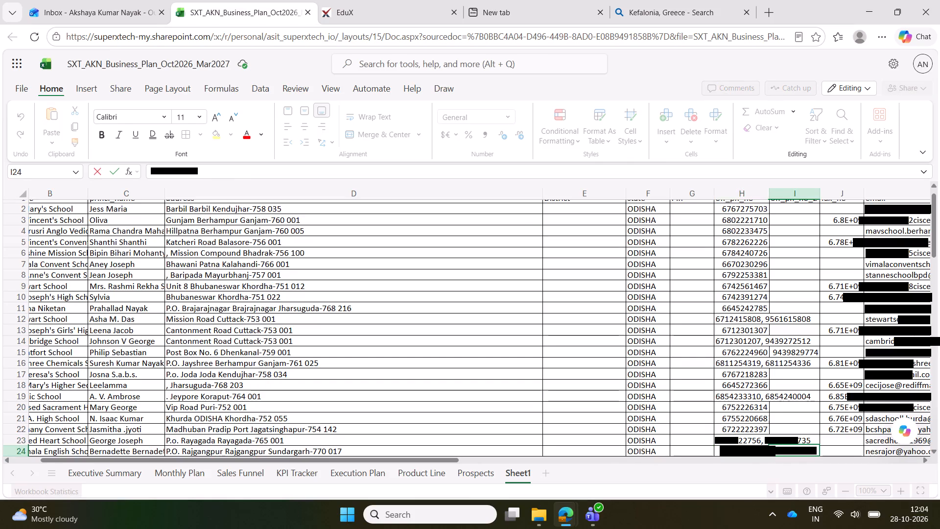
{"action": "left_click_drag", "start_coordinate": [769, 452], "coordinate": [816, 455]}
{"action": "key", "text": "ctrl+x"}
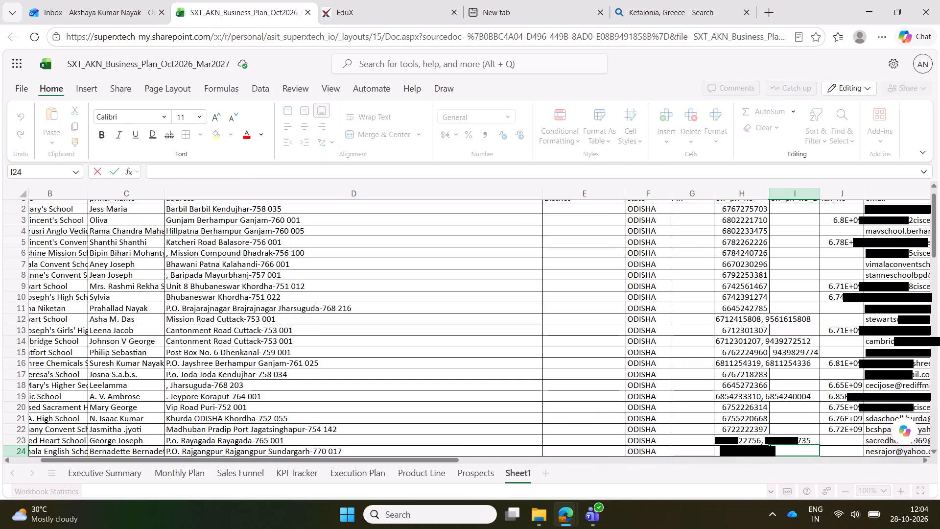
{"action": "double_click", "coordinate": [769, 451]}
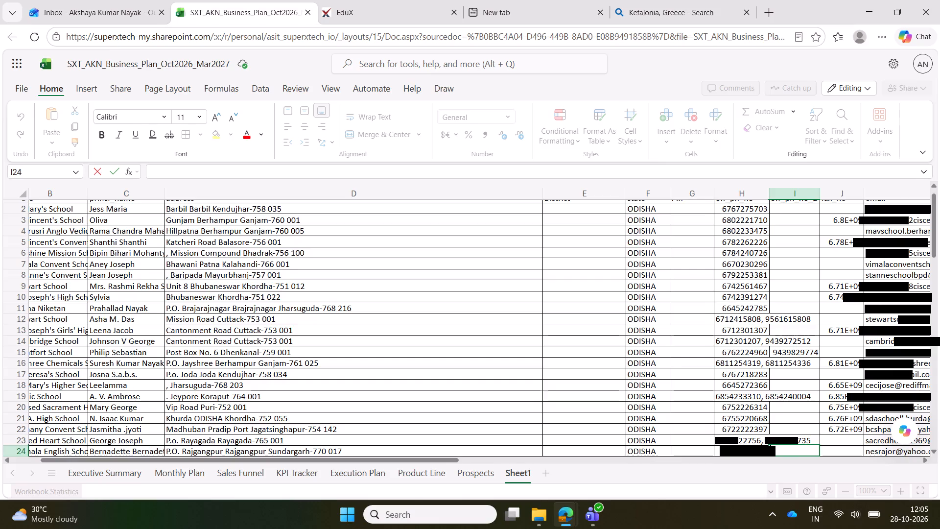
{"action": "key", "text": "comma"}
{"action": "key", "text": "BackSpace"}
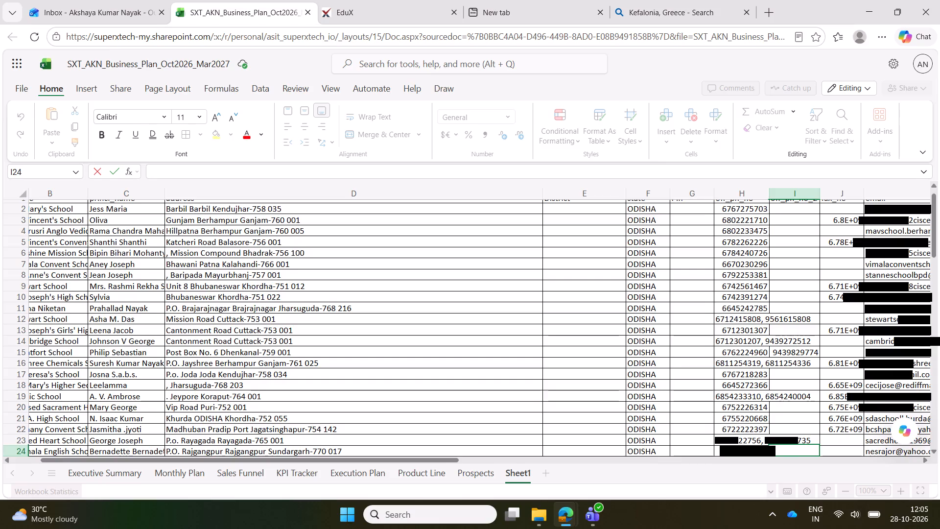
{"action": "double_click", "coordinate": [763, 452]}
{"action": "type", "text": ","}
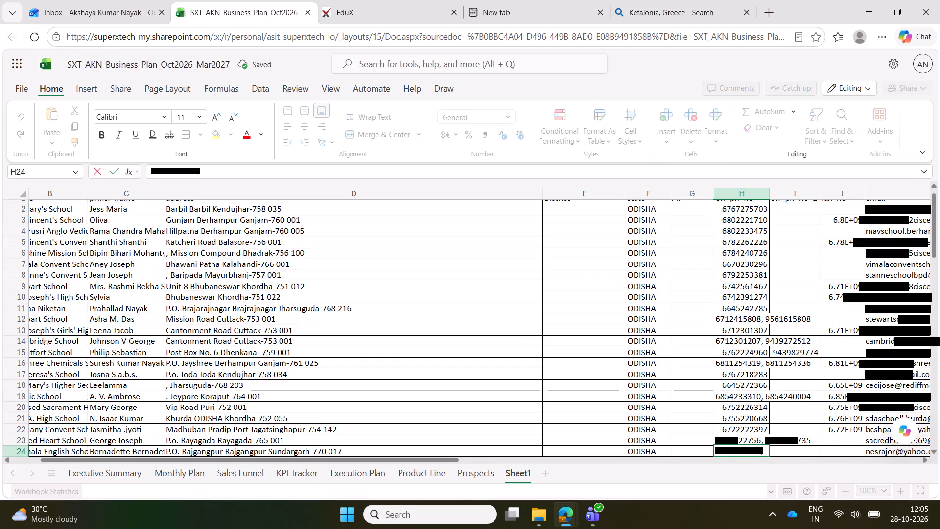
{"action": "key", "text": "space"}
{"action": "key", "text": "ctrl+v"}
{"action": "key", "text": "Return"}
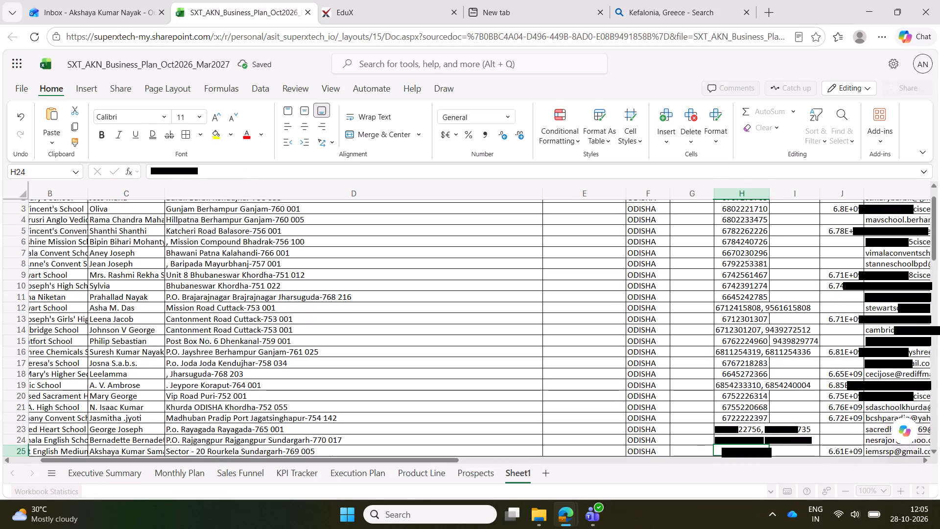
Auto-fit the off_ph_no column's width to its contents.
{"action": "double_click", "coordinate": [771, 193]}
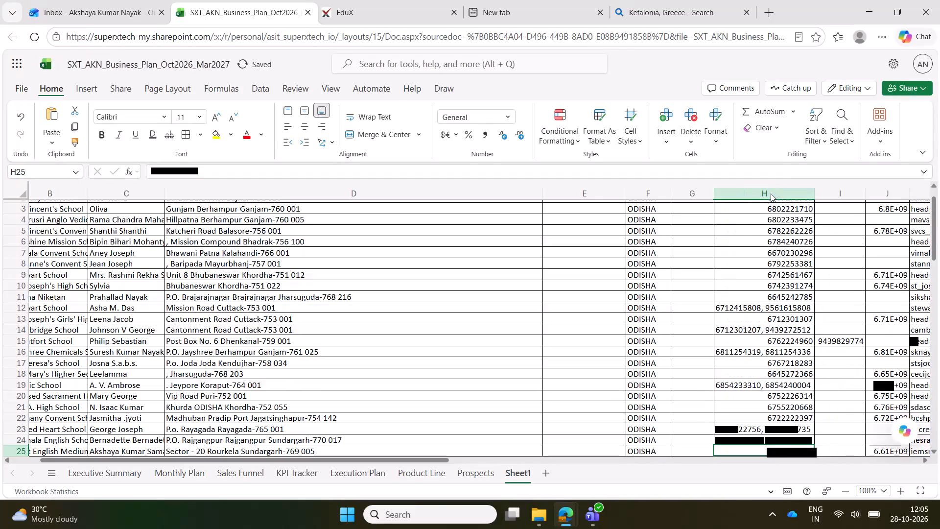
Move row 15's off_ph_no_2 number into its off_ph_no cell, after the first number, separated by a comma and space.
{"action": "double_click", "coordinate": [844, 342]}
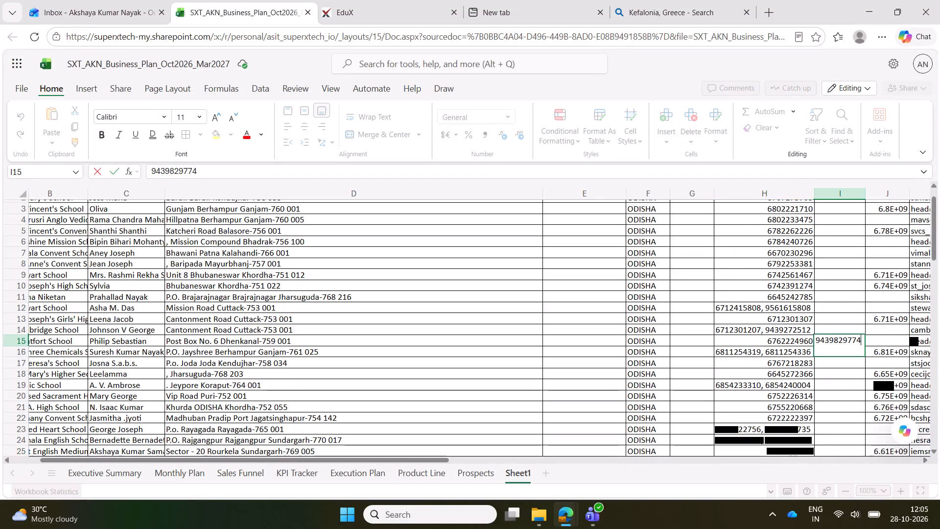
{"action": "left_click_drag", "start_coordinate": [814, 339], "coordinate": [862, 341]}
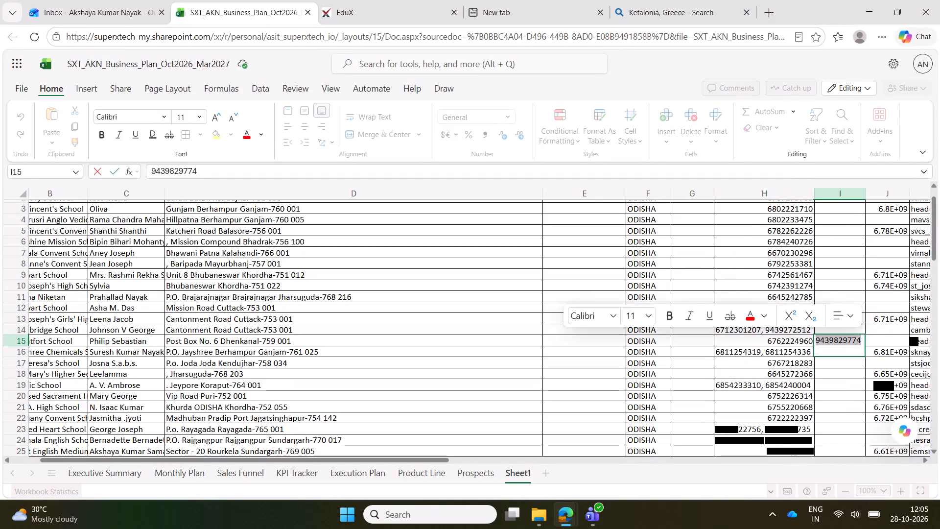
{"action": "key", "text": "ctrl+x"}
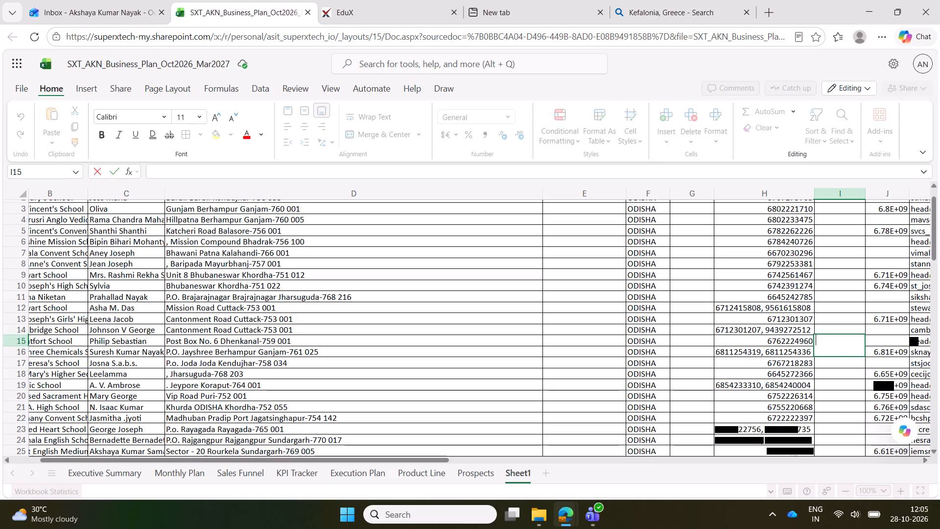
{"action": "triple_click", "coordinate": [811, 339]}
{"action": "left_click", "coordinate": [811, 339]}
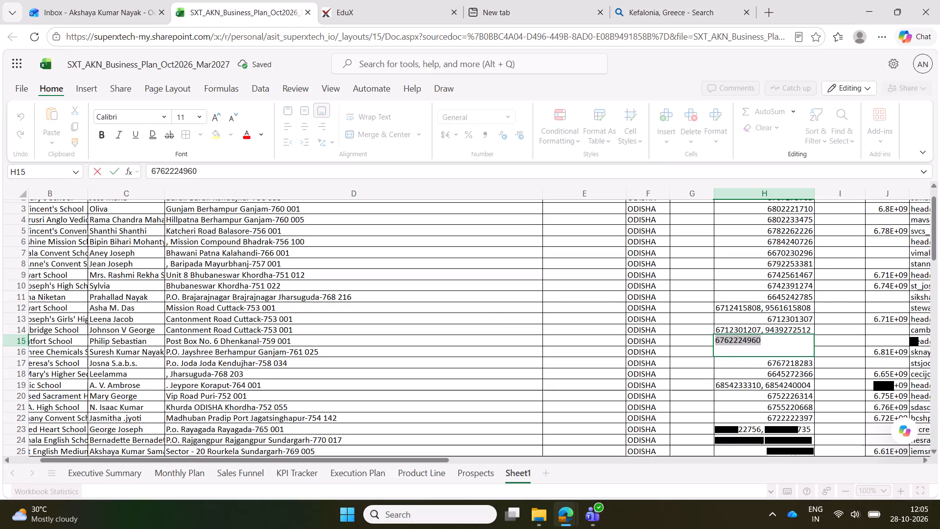
{"action": "type", "text": ","}
{"action": "key", "text": "space"}
{"action": "key", "text": "ctrl+v"}
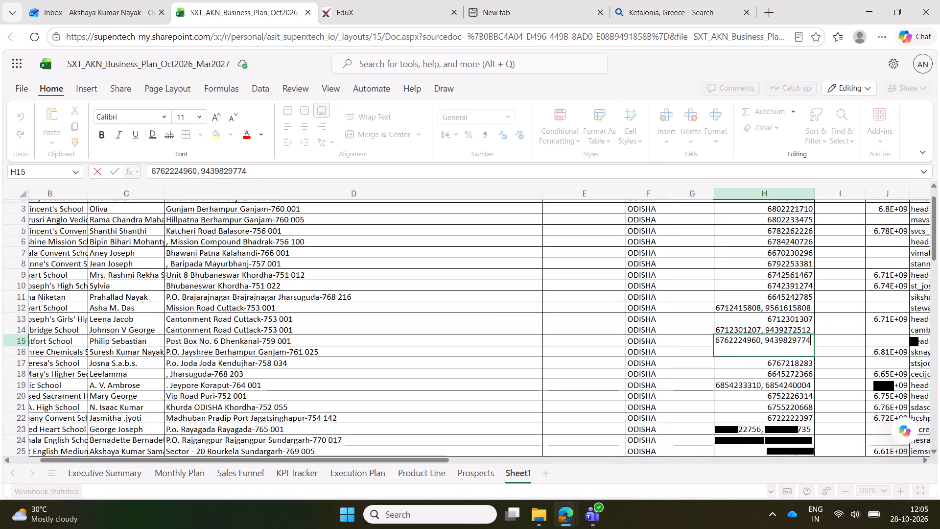
{"action": "key", "text": "Return"}
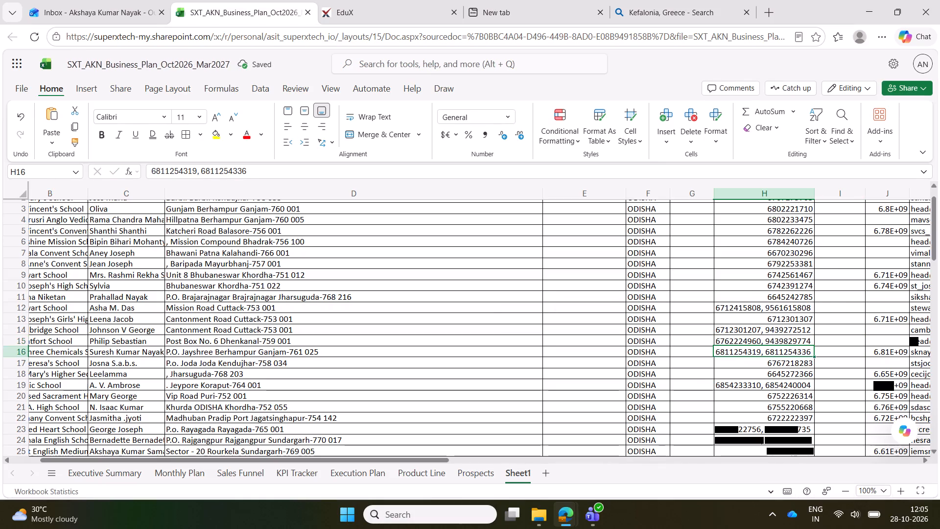
Check the off_ph_no_2 column from the header down to row 34 for second numbers still left to merge.
{"action": "left_click", "coordinate": [828, 388]}
{"action": "key", "text": "Up"}
{"action": "key", "text": "Up"}
{"action": "key", "text": "Up"}
{"action": "key", "text": "Up"}
{"action": "key", "text": "Up"}
{"action": "key", "text": "Up"}
{"action": "key", "text": "Up"}
{"action": "key", "text": "Up"}
{"action": "key", "text": "Up"}
{"action": "key", "text": "Up"}
{"action": "key", "text": "Up"}
{"action": "key", "text": "Up"}
{"action": "key", "text": "Up"}
{"action": "key", "text": "Up"}
{"action": "key", "text": "Up"}
{"action": "key", "text": "Up"}
{"action": "key", "text": "Up"}
{"action": "key", "text": "Up"}
{"action": "key", "text": "Up"}
{"action": "key", "text": "Up"}
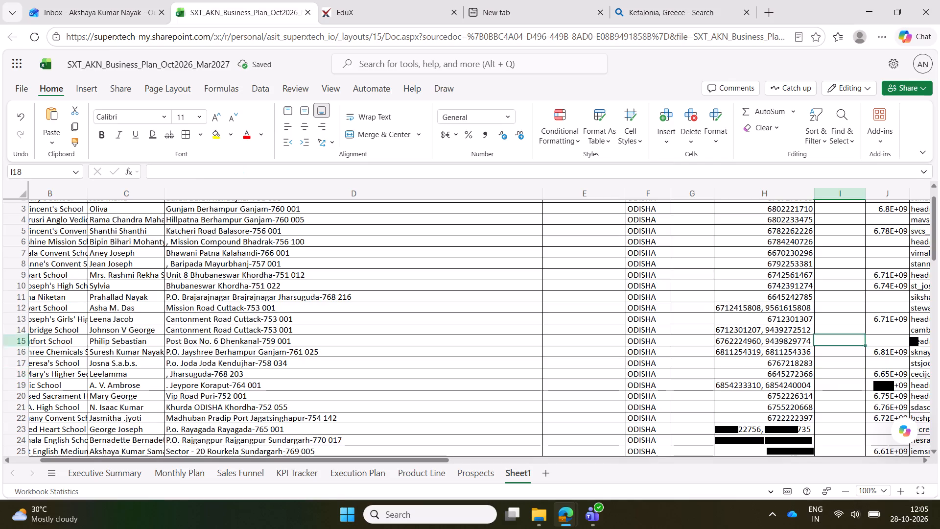
{"action": "key", "text": "Down"}
{"action": "key", "text": "Down"}
{"action": "key", "text": "Down"}
{"action": "key", "text": "Down"}
{"action": "key", "text": "Down"}
{"action": "key", "text": "Down"}
{"action": "key", "text": "Down"}
{"action": "key", "text": "Down"}
{"action": "key", "text": "Down"}
{"action": "key", "text": "Down"}
{"action": "key", "text": "Down"}
{"action": "key", "text": "Down"}
{"action": "key", "text": "Down"}
{"action": "key", "text": "Down"}
{"action": "key", "text": "Down"}
{"action": "key", "text": "Down"}
{"action": "key", "text": "Down"}
{"action": "key", "text": "Down"}
{"action": "key", "text": "Down"}
{"action": "key", "text": "Down"}
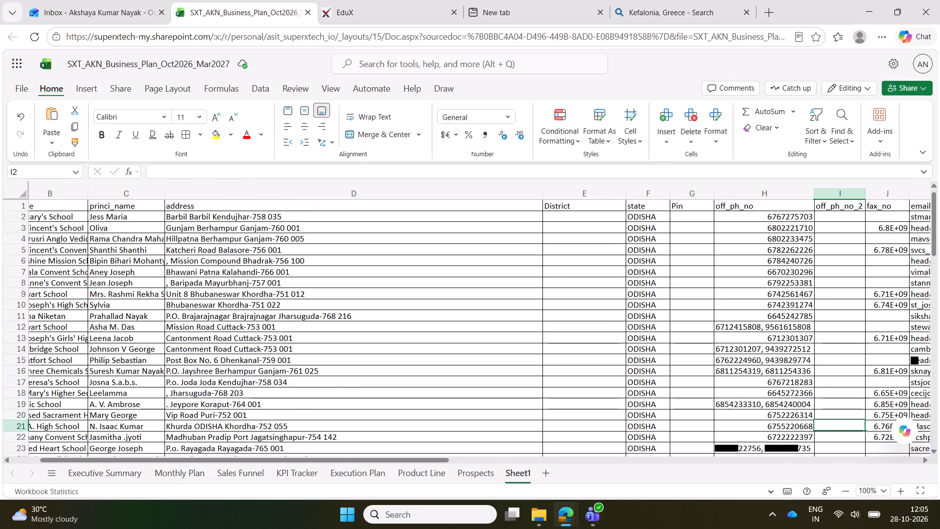
{"action": "key", "text": "Down"}
{"action": "key", "text": "Down"}
{"action": "key", "text": "Down"}
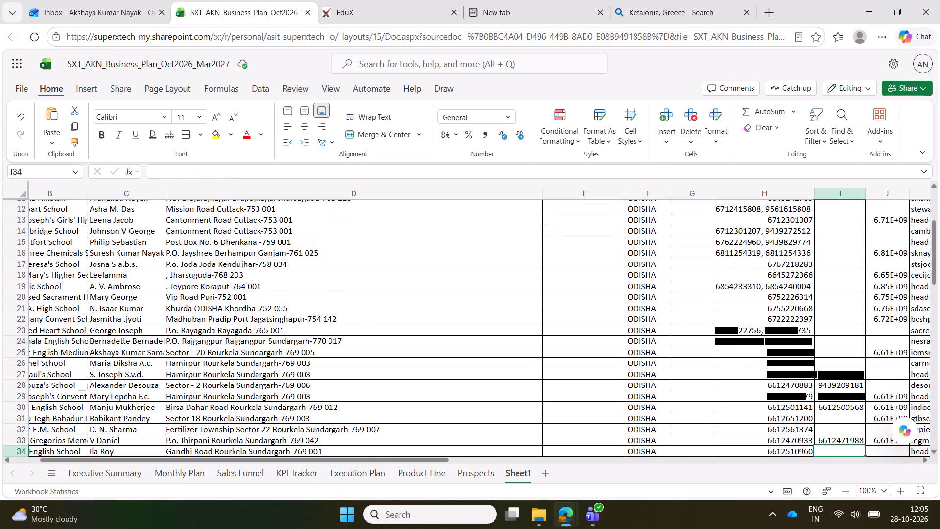
Move row 27's off_ph_no_2 number into its off_ph_no cell, after the first number, separated by a comma and space.
{"action": "double_click", "coordinate": [813, 374]}
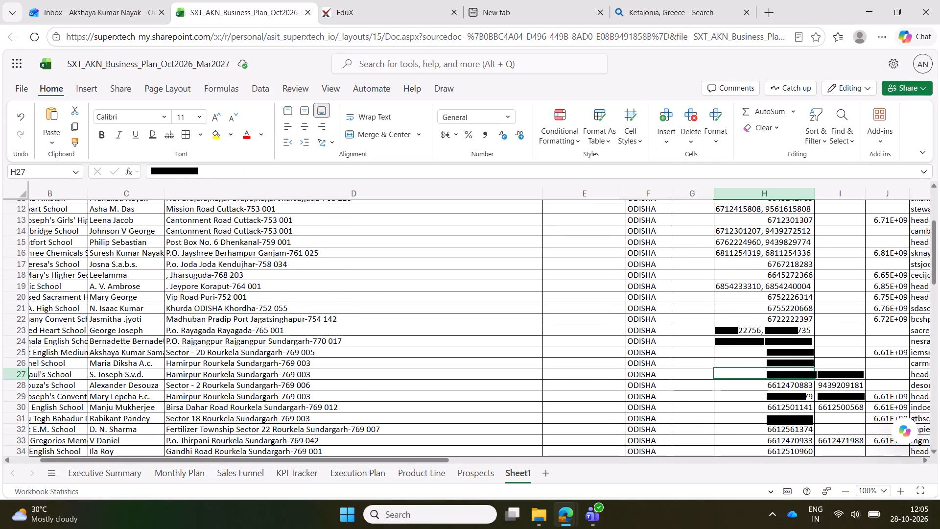
{"action": "double_click", "coordinate": [821, 376]}
{"action": "left_click", "coordinate": [821, 376]}
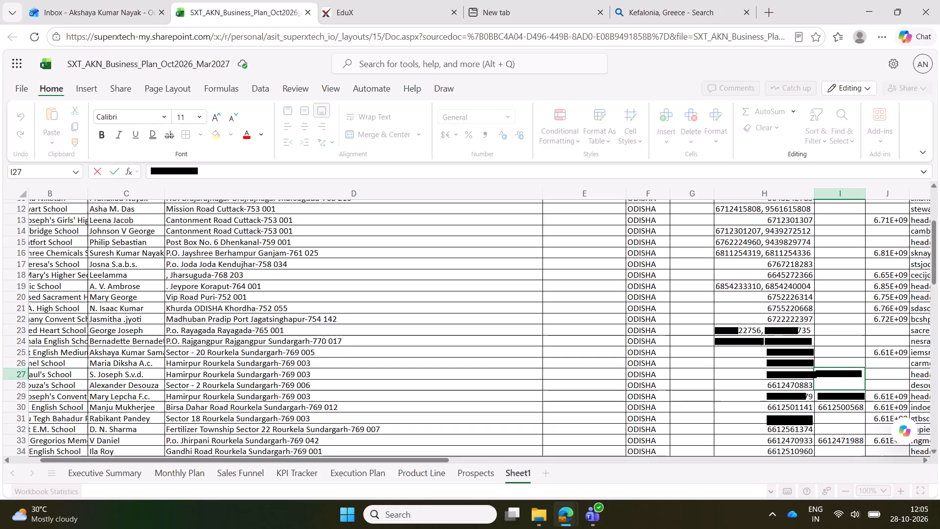
{"action": "left_click_drag", "start_coordinate": [817, 376], "coordinate": [862, 376]}
{"action": "key", "text": "ctrl+x"}
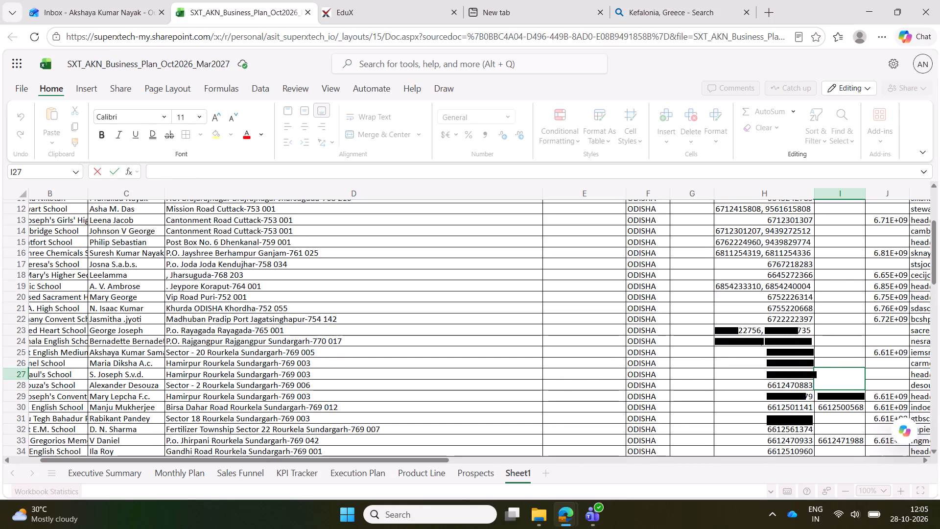
{"action": "double_click", "coordinate": [813, 375]}
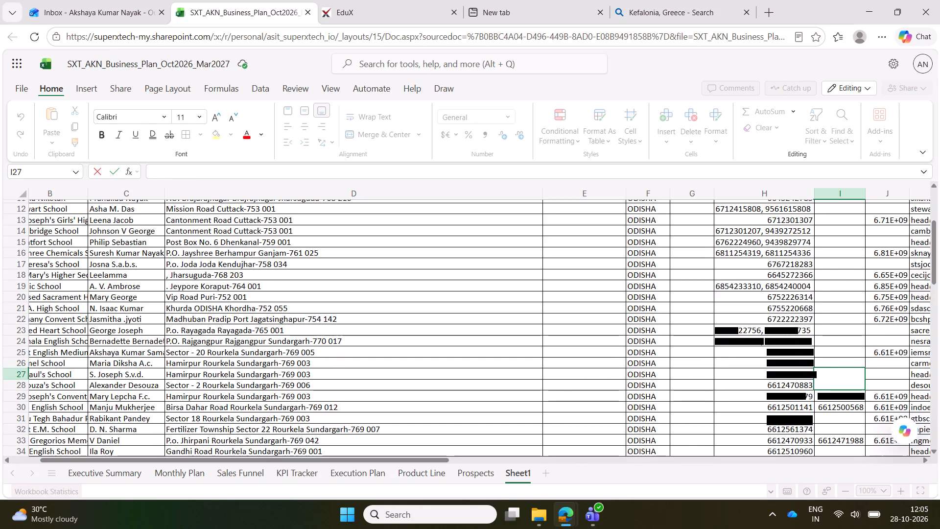
{"action": "double_click", "coordinate": [809, 375]}
{"action": "type", "text": ","}
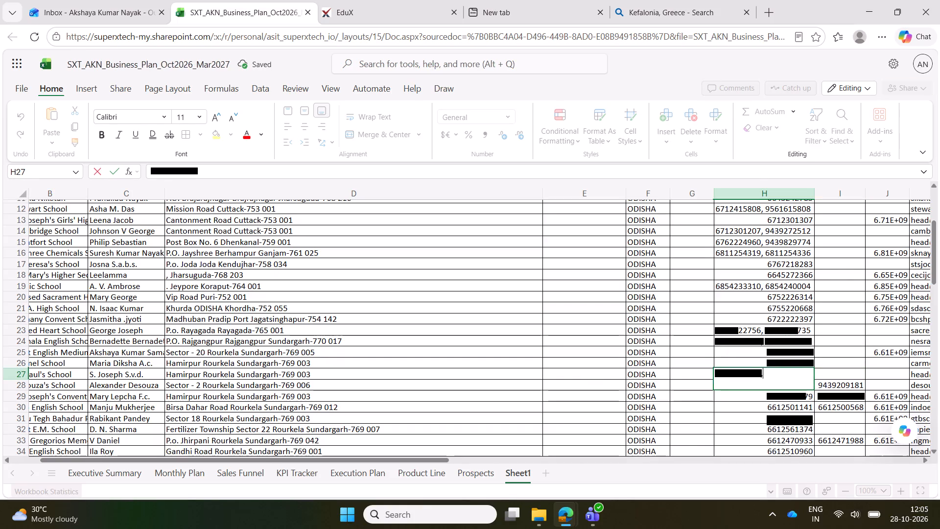
{"action": "key", "text": "space"}
{"action": "key", "text": "ctrl+v"}
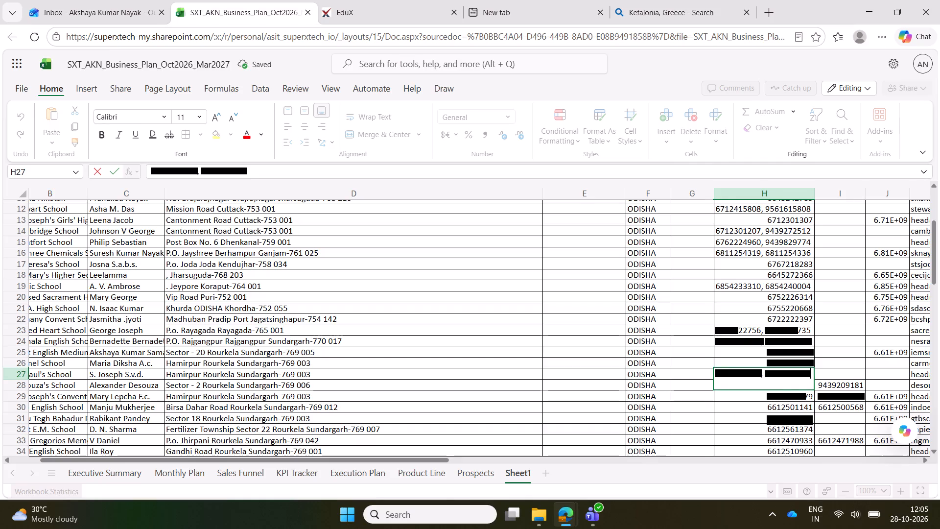
Move row 28's off_ph_no_2 number into its off_ph_no cell, after the first number, separated by a comma and space.
{"action": "left_click", "coordinate": [850, 388]}
{"action": "double_click", "coordinate": [847, 387]}
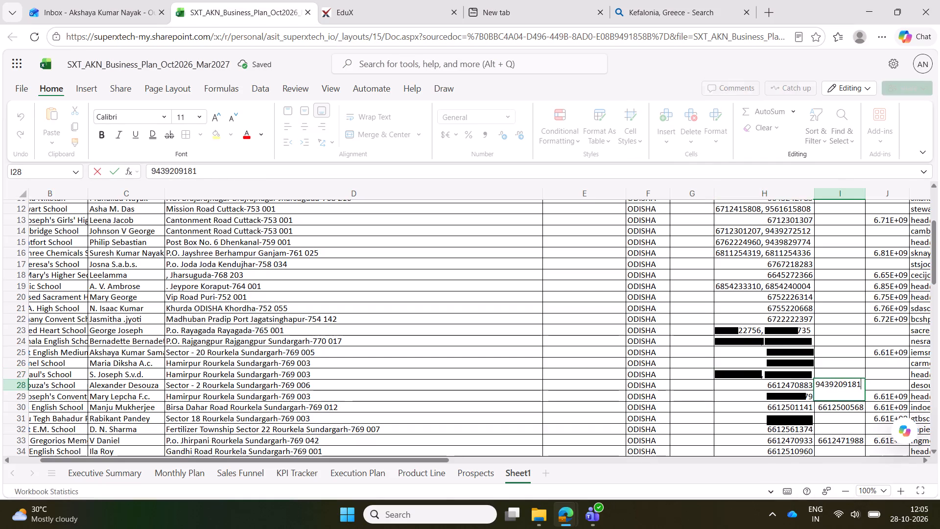
{"action": "left_click_drag", "start_coordinate": [815, 384], "coordinate": [858, 384]}
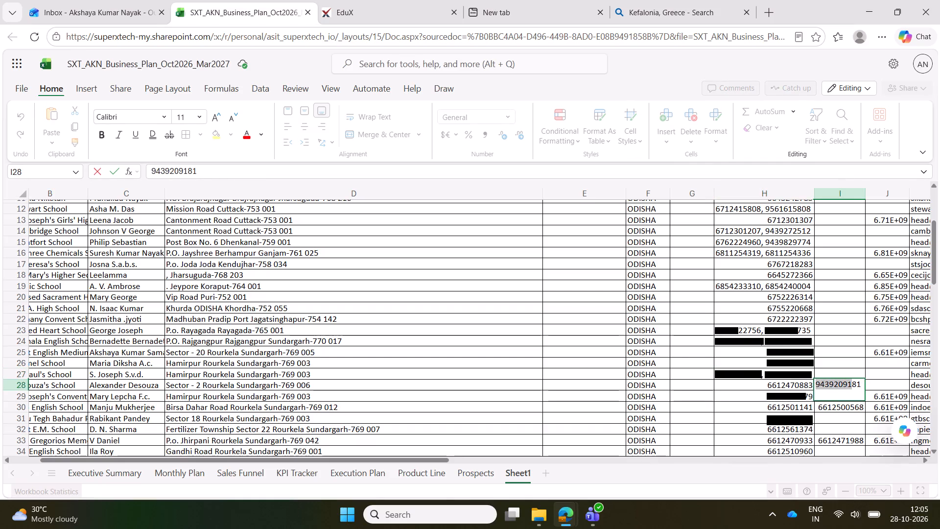
{"action": "left_click_drag", "start_coordinate": [858, 384], "coordinate": [862, 384]}
{"action": "key", "text": "ctrl+x"}
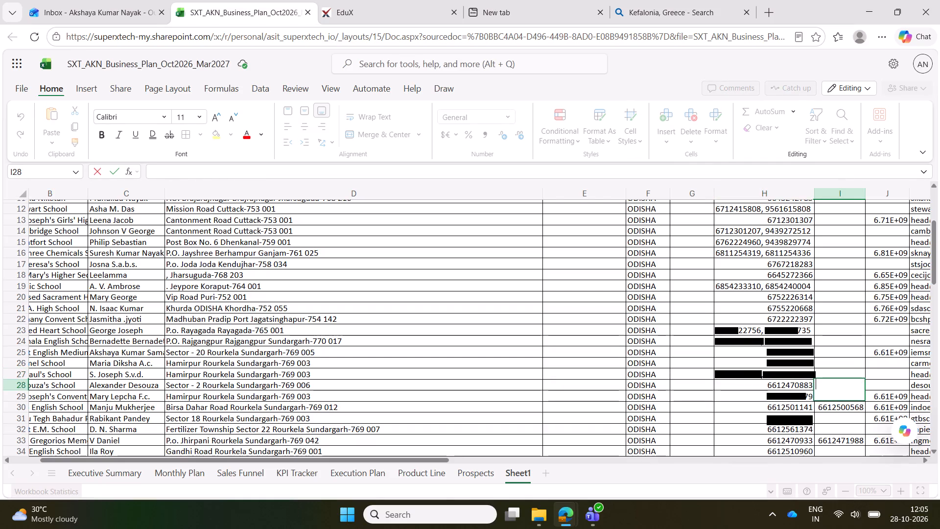
{"action": "double_click", "coordinate": [810, 385]}
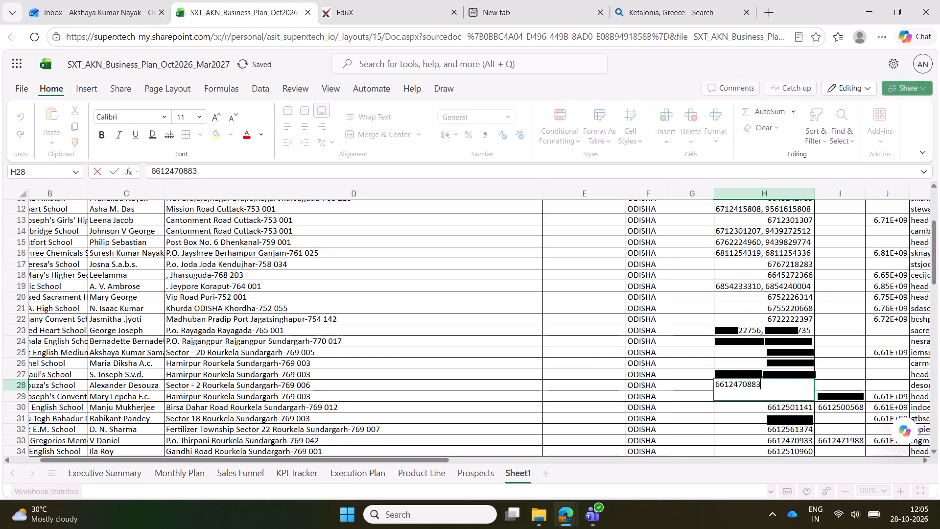
{"action": "type", "text": ","}
{"action": "key", "text": "space"}
{"action": "key", "text": "ctrl+v"}
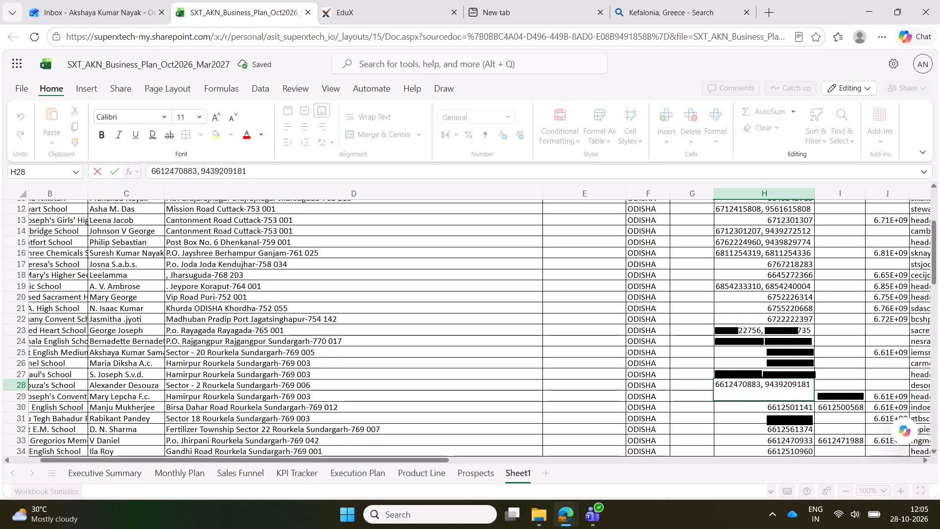
Move row 29's off_ph_no_2 number into its off_ph_no cell, after the first number, separated by a comma and space.
{"action": "left_click", "coordinate": [829, 399]}
{"action": "triple_click", "coordinate": [823, 397]}
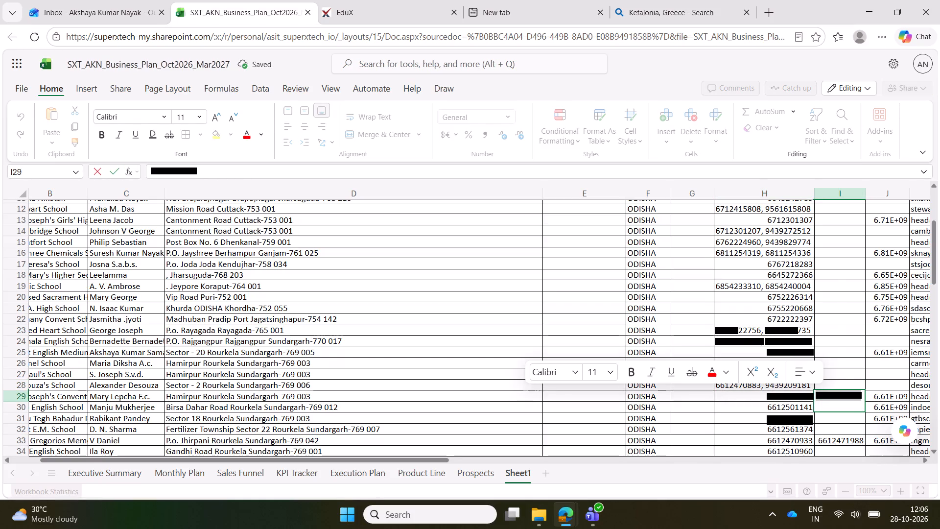
{"action": "key", "text": "ctrl+x"}
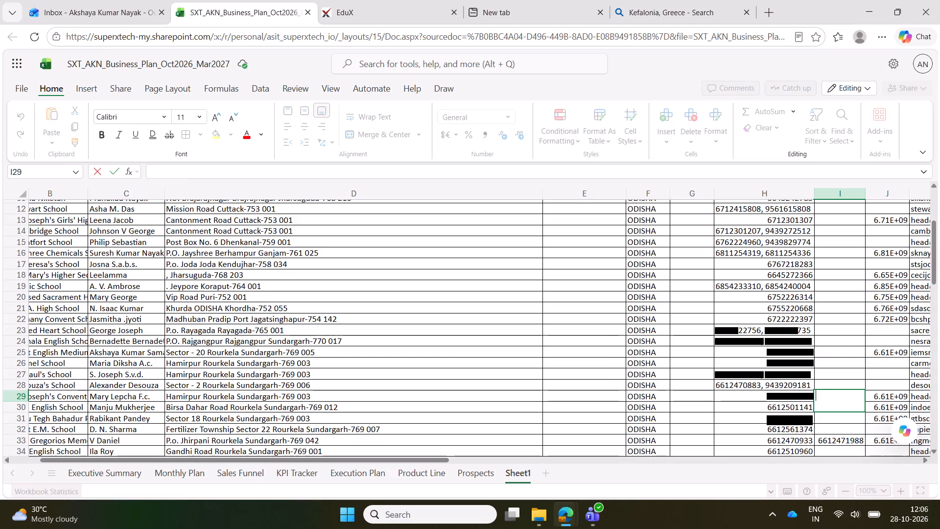
{"action": "double_click", "coordinate": [812, 396]}
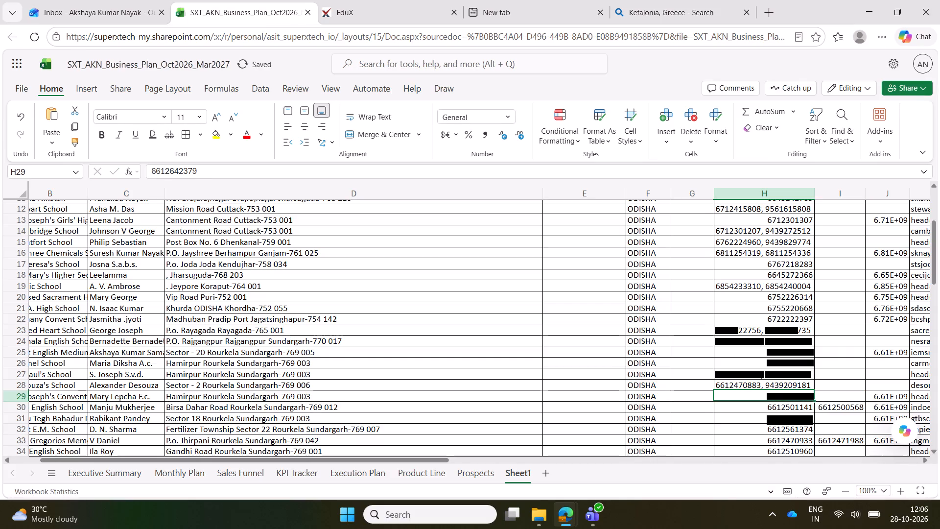
{"action": "double_click", "coordinate": [812, 396]}
{"action": "double_click", "coordinate": [811, 396]}
{"action": "type", "text": ","}
{"action": "key", "text": "space"}
{"action": "key", "text": "ctrl+v"}
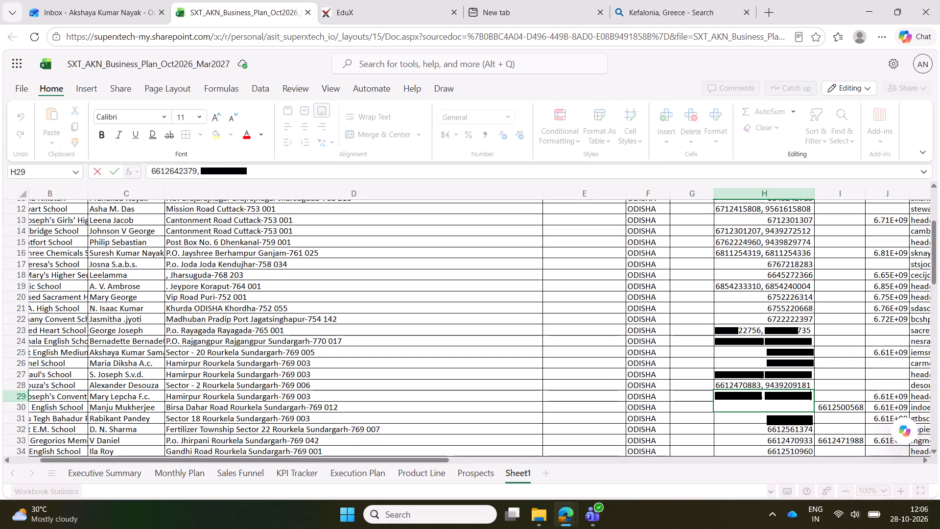
{"action": "left_click", "coordinate": [800, 417]}
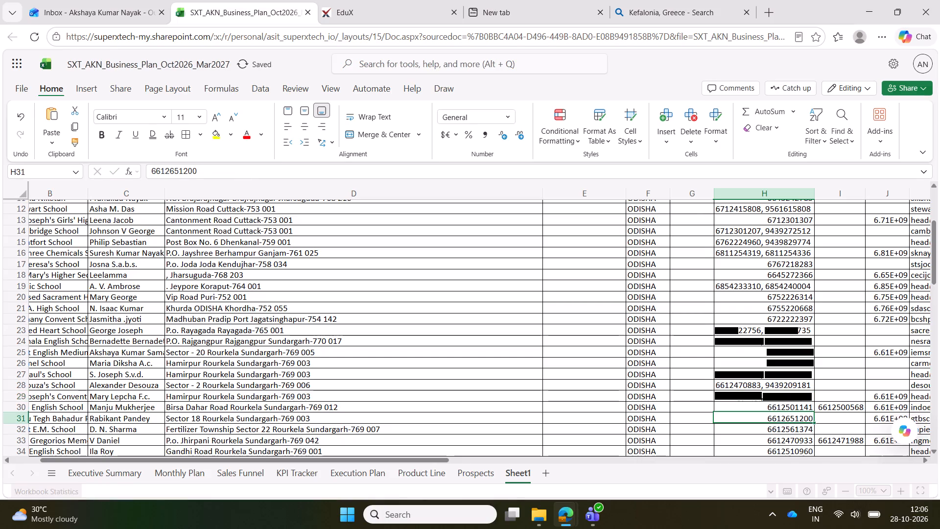
Move row 30's off_ph_no_2 number into its off_ph_no cell, after the first number, separated by a comma and space.
{"action": "double_click", "coordinate": [827, 409]}
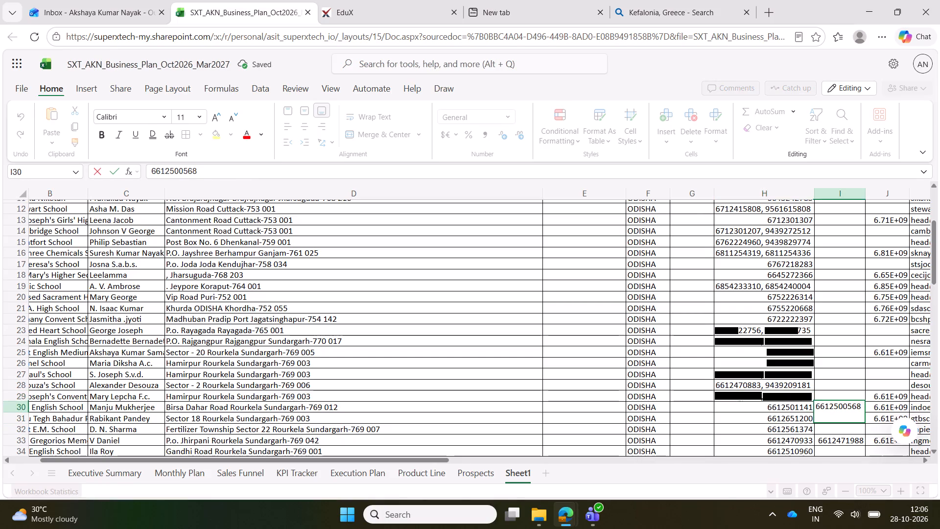
{"action": "left_click_drag", "start_coordinate": [817, 406], "coordinate": [857, 405]}
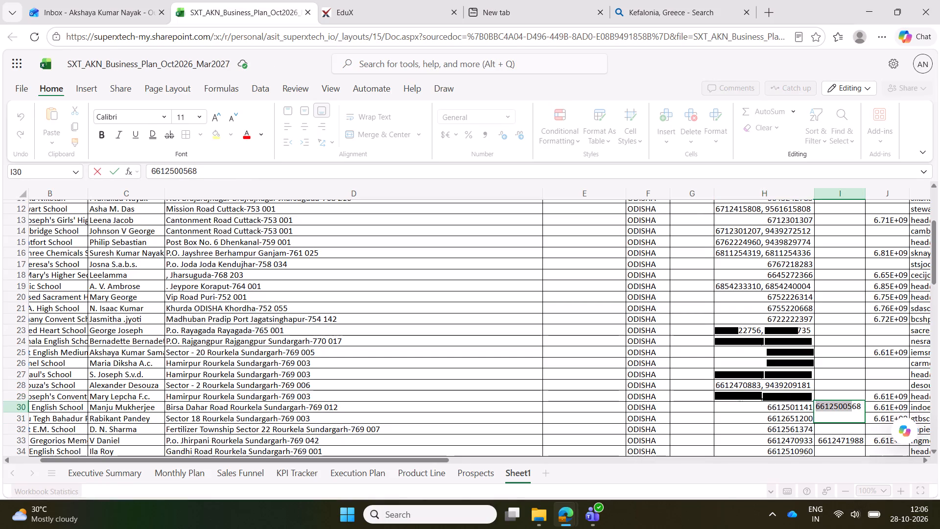
{"action": "left_click_drag", "start_coordinate": [857, 405], "coordinate": [864, 405]}
{"action": "key", "text": "ctrl+x"}
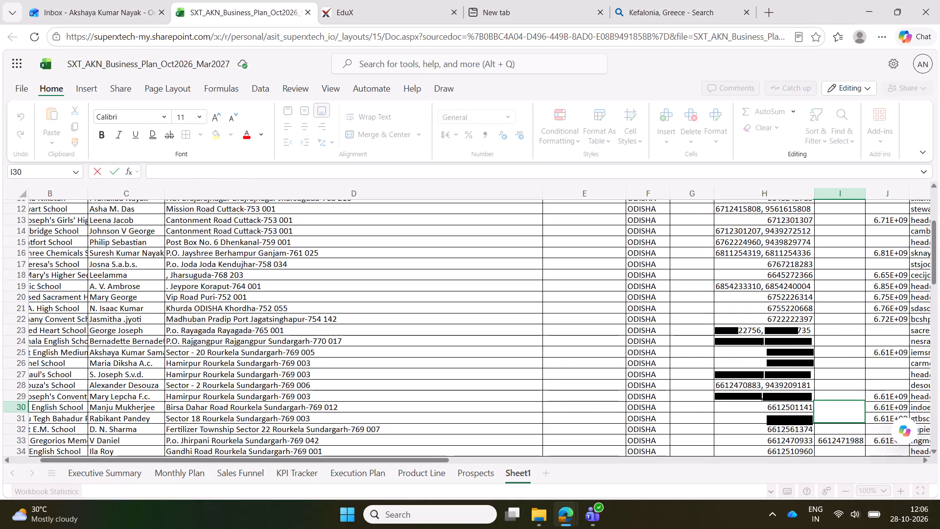
{"action": "double_click", "coordinate": [788, 406]}
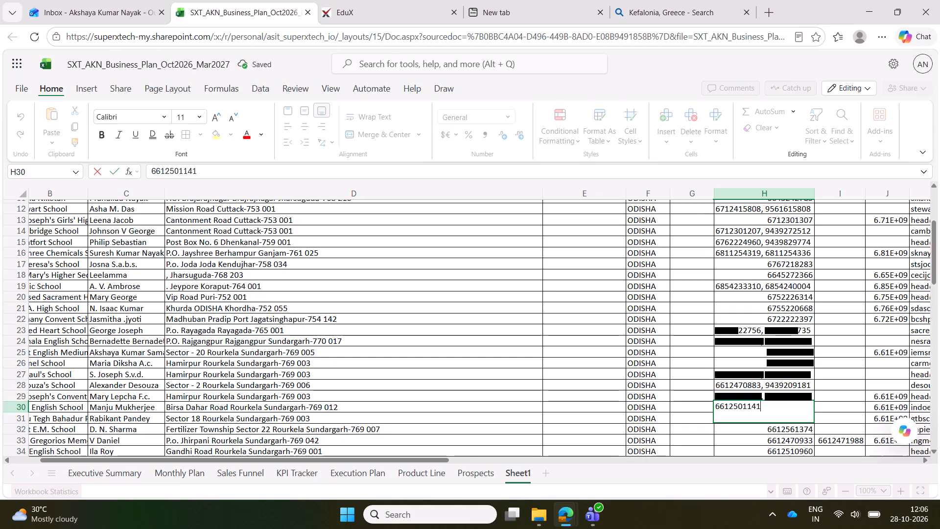
{"action": "type", "text": ","}
{"action": "key", "text": "space"}
{"action": "key", "text": "ctrl+v"}
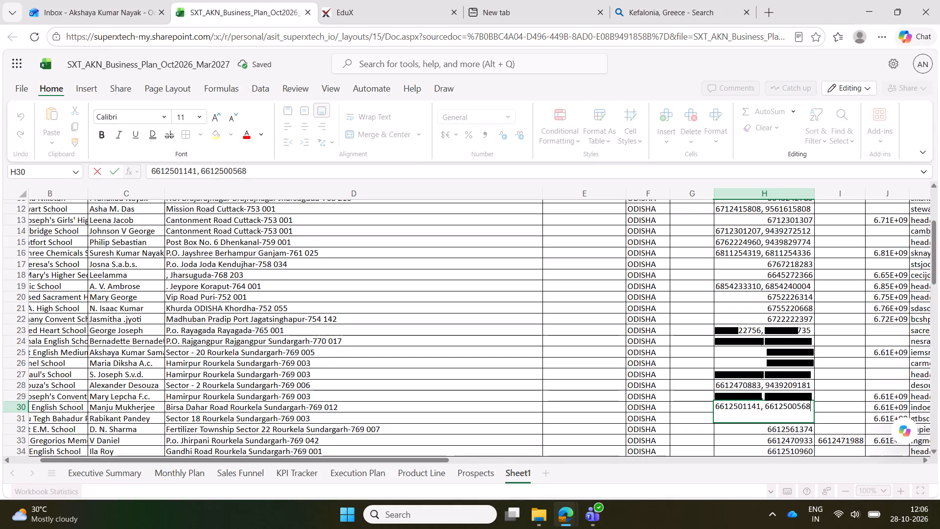
{"action": "left_click", "coordinate": [778, 432]}
Move row 33's off_ph_no_2 number into its off_ph_no cell, after the first number, separated by a comma and space.
{"action": "double_click", "coordinate": [781, 440]}
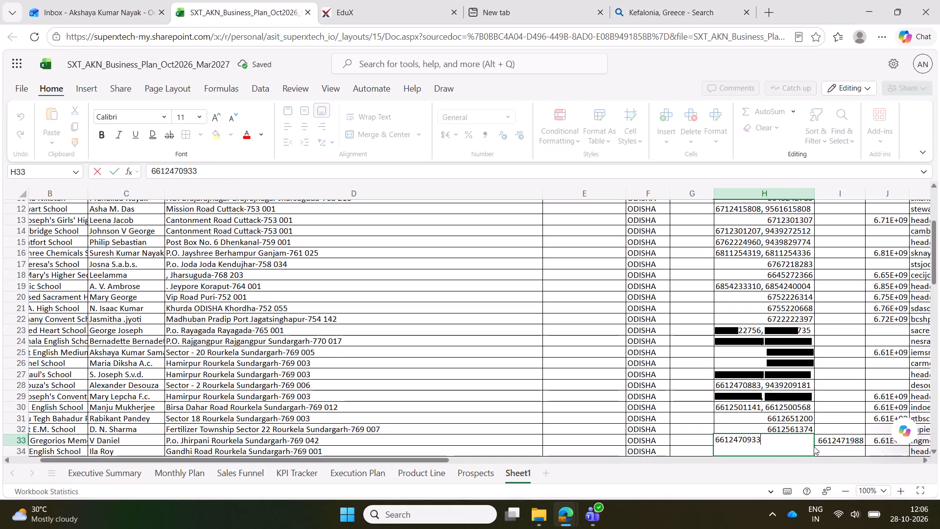
{"action": "double_click", "coordinate": [822, 439]}
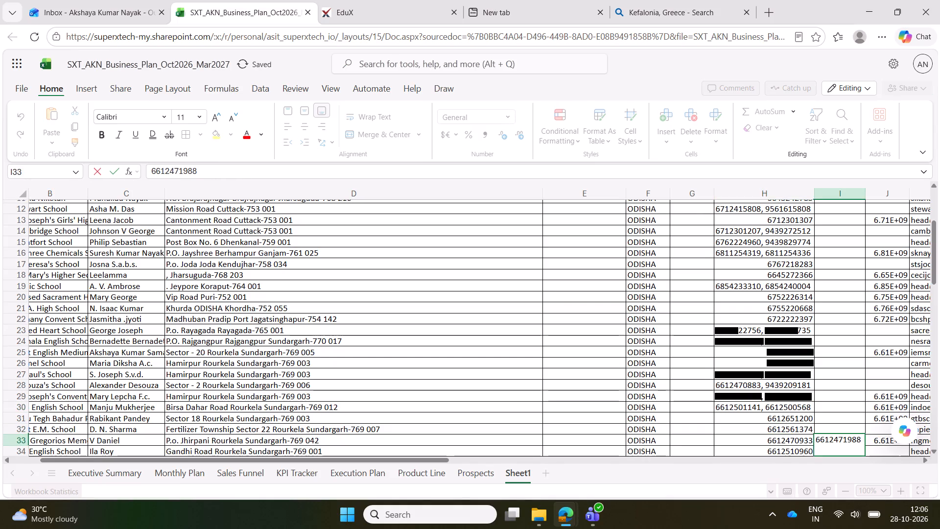
{"action": "left_click_drag", "start_coordinate": [815, 441], "coordinate": [863, 437]}
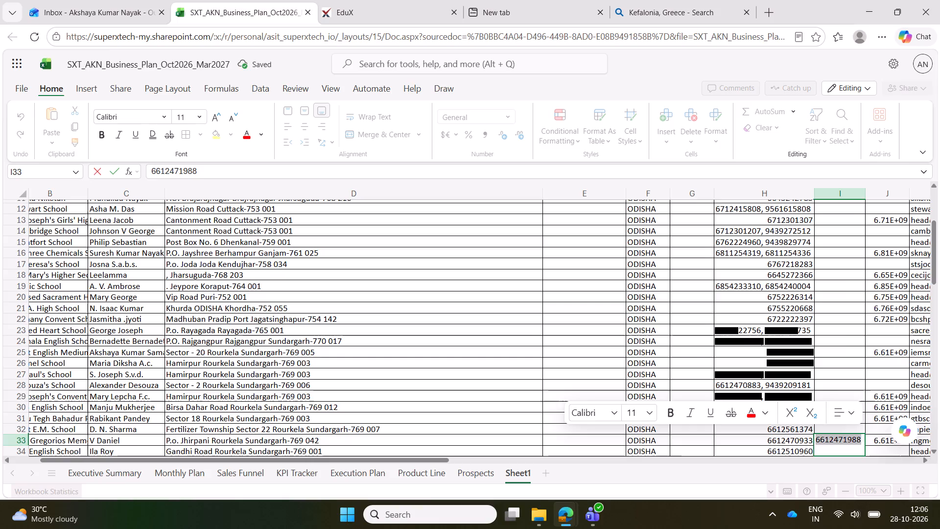
{"action": "key", "text": "ctrl+x"}
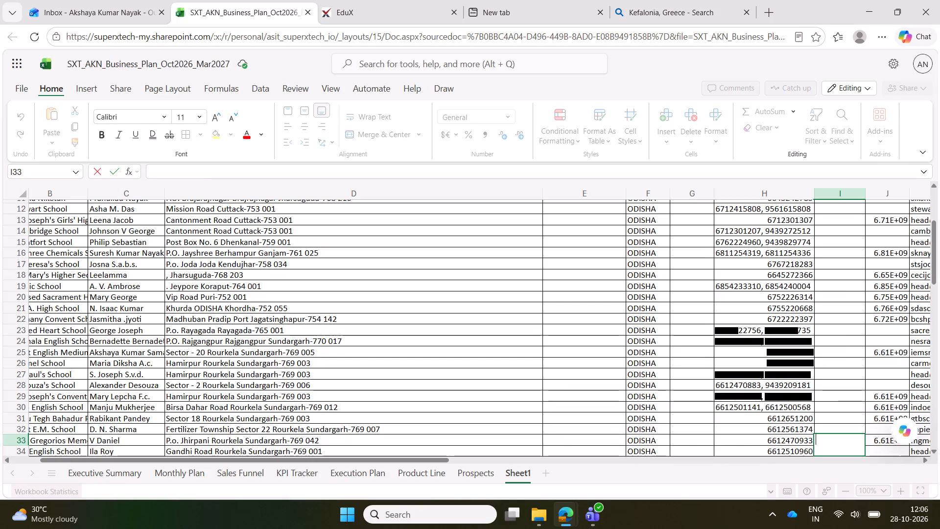
{"action": "double_click", "coordinate": [810, 439]}
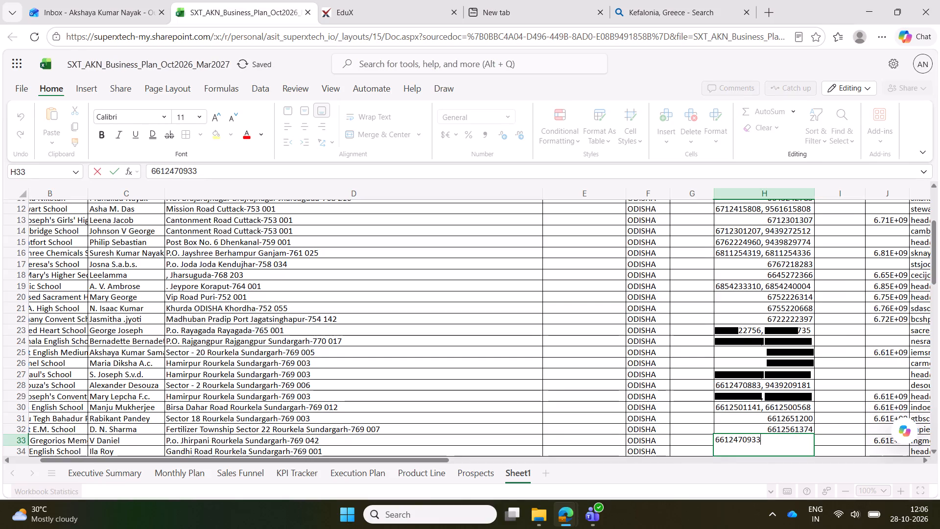
{"action": "type", "text": ","}
{"action": "key", "text": "space"}
{"action": "key", "text": "ctrl+v"}
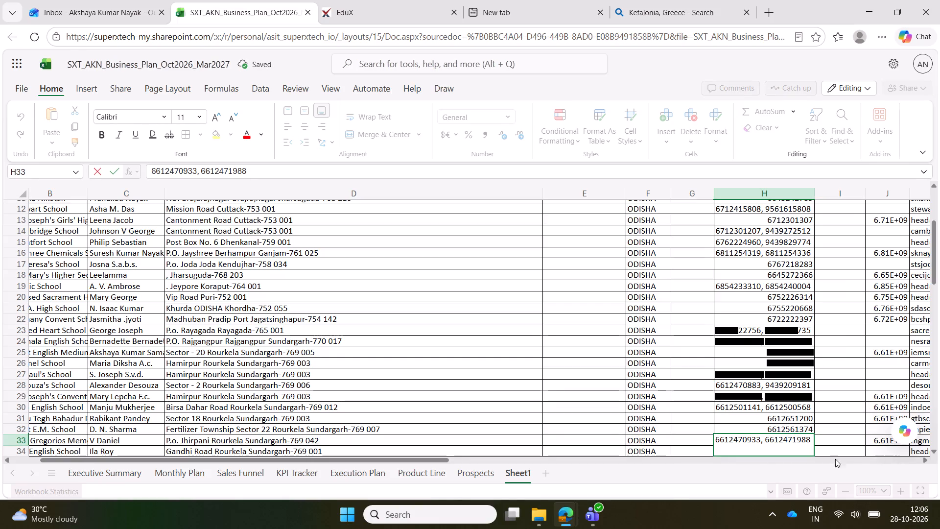
{"action": "left_click", "coordinate": [836, 445]}
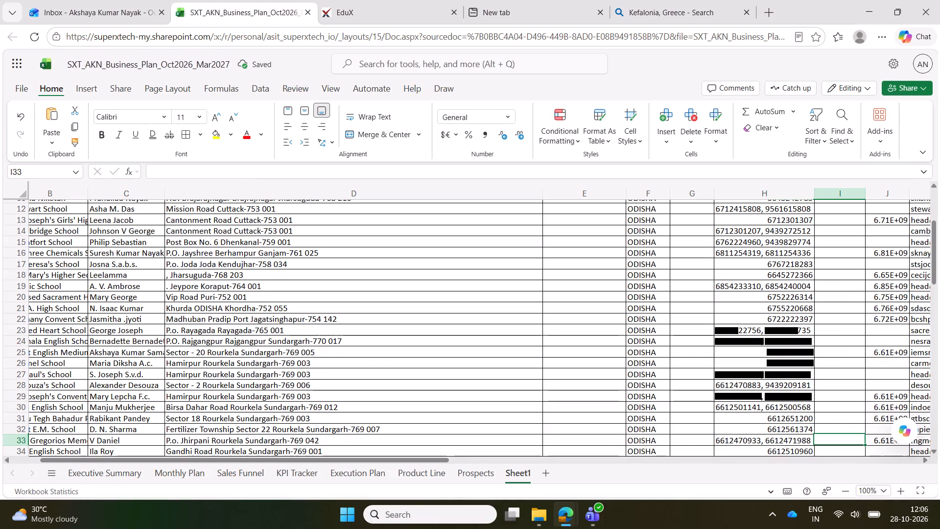
Move row 35's off_ph_no_2 number into its off_ph_no cell, after the first number, separated by a comma and space.
{"action": "key", "text": "Down"}
{"action": "key", "text": "Down"}
{"action": "key", "text": "Down"}
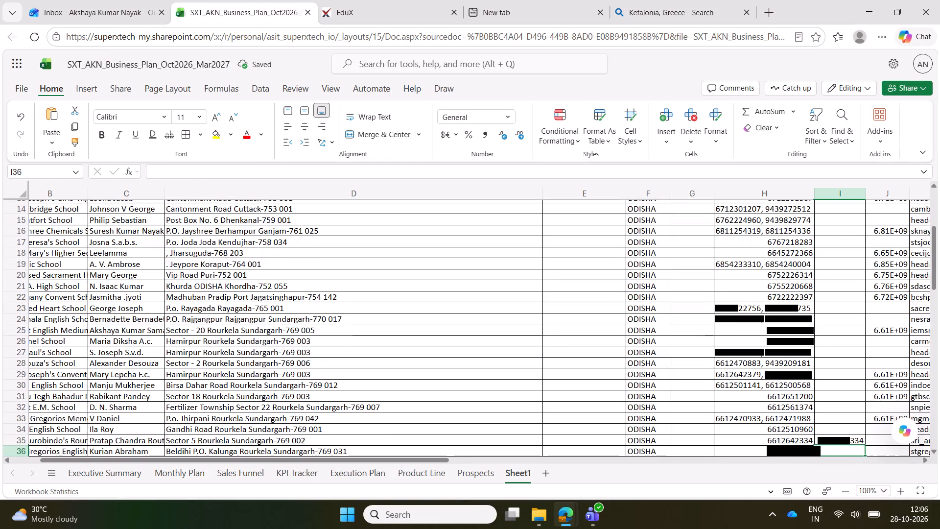
{"action": "double_click", "coordinate": [832, 442]}
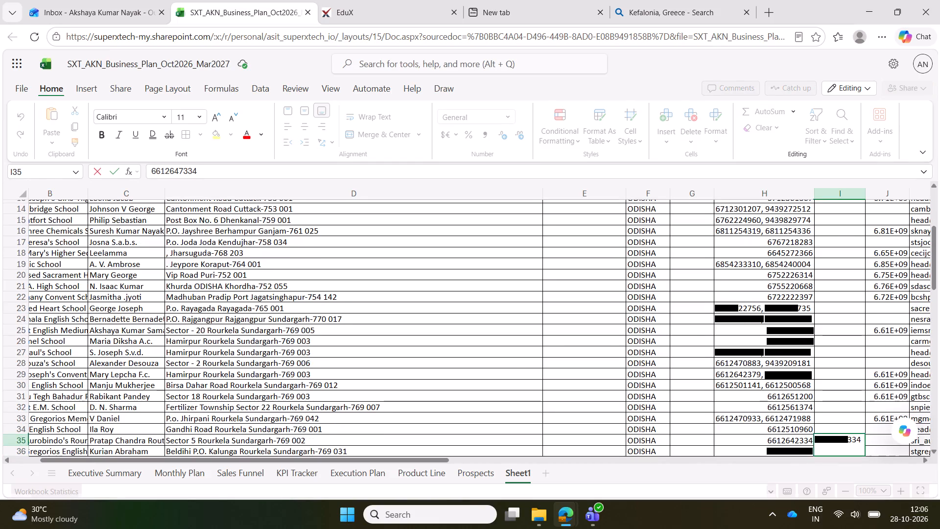
{"action": "left_click_drag", "start_coordinate": [817, 442], "coordinate": [860, 440]}
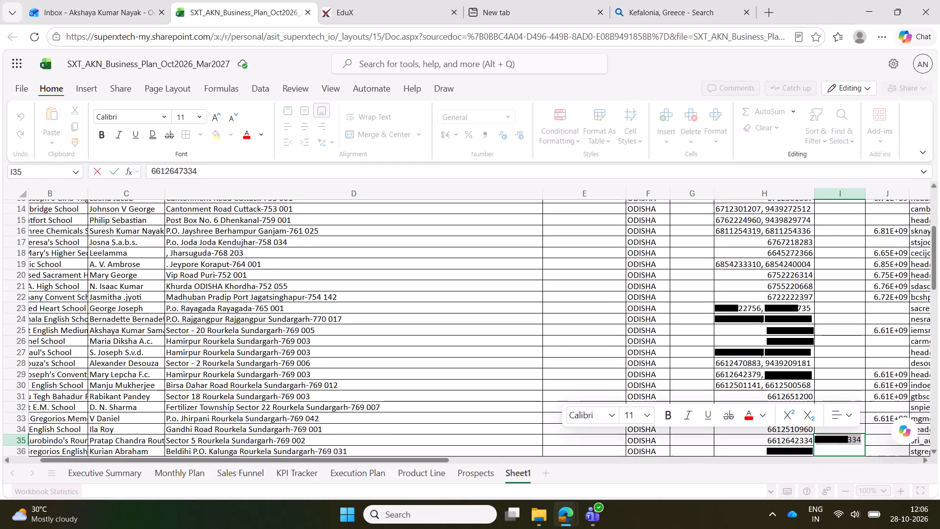
{"action": "key", "text": "ctrl+x"}
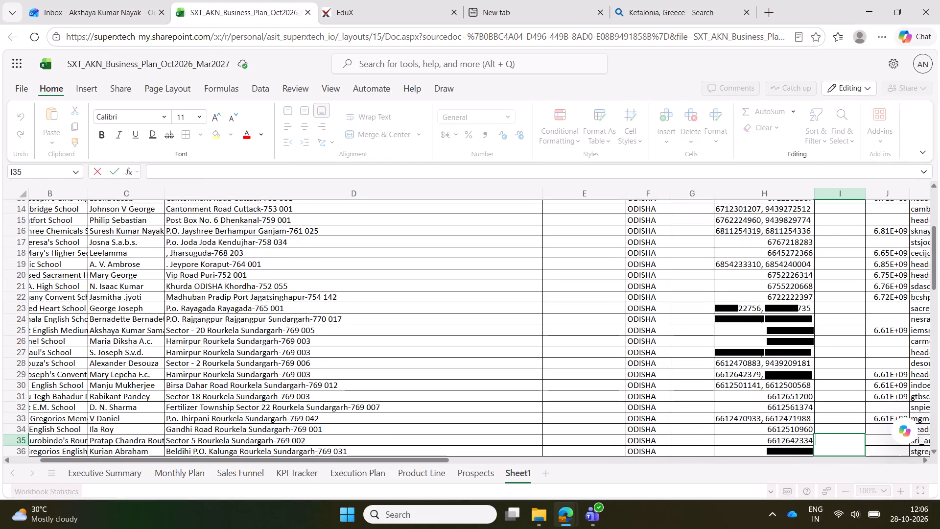
{"action": "double_click", "coordinate": [769, 440]}
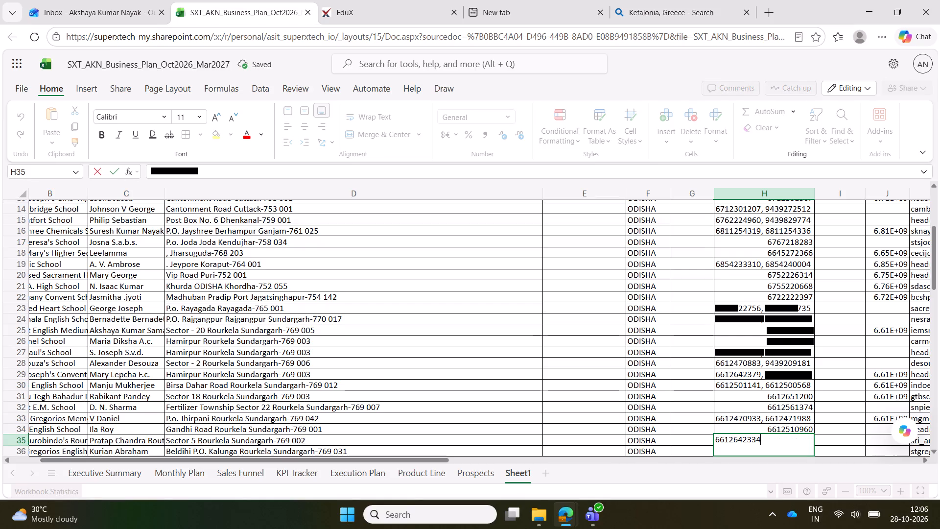
{"action": "type", "text": ","}
{"action": "key", "text": "space"}
{"action": "key", "text": "ctrl+v"}
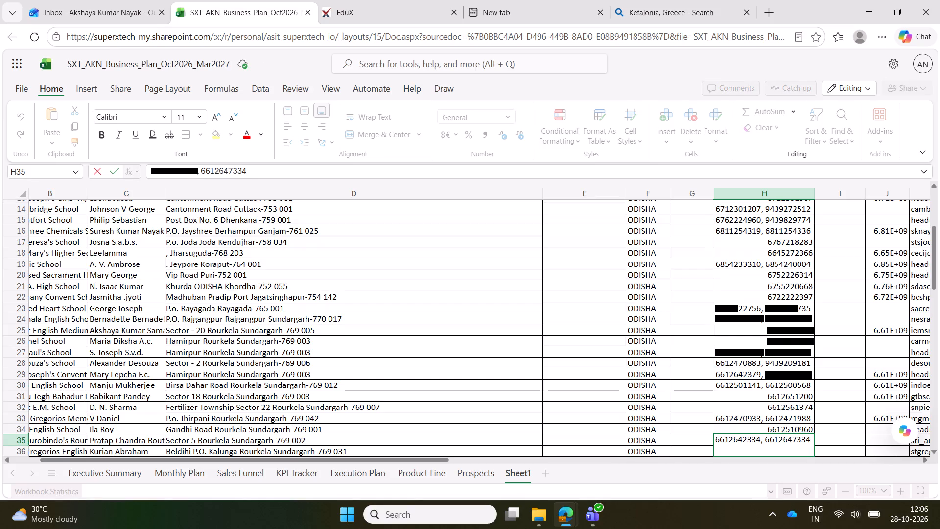
{"action": "key", "text": "Return"}
Check the off_ph_no and off_ph_no_2 columns from the header down to row 38 for second numbers still left to merge.
{"action": "key", "text": "Up"}
{"action": "key", "text": "Up"}
{"action": "key", "text": "Up"}
{"action": "key", "text": "Up"}
{"action": "key", "text": "Up"}
{"action": "key", "text": "Up"}
{"action": "key", "text": "Up"}
{"action": "key", "text": "Up"}
{"action": "key", "text": "Up"}
{"action": "key", "text": "Up"}
{"action": "key", "text": "Up"}
{"action": "key", "text": "Up"}
{"action": "key", "text": "Up"}
{"action": "key", "text": "Up"}
{"action": "key", "text": "Up"}
{"action": "key", "text": "Up"}
{"action": "key", "text": "Up"}
{"action": "key", "text": "Up"}
{"action": "key", "text": "Up"}
{"action": "key", "text": "Up"}
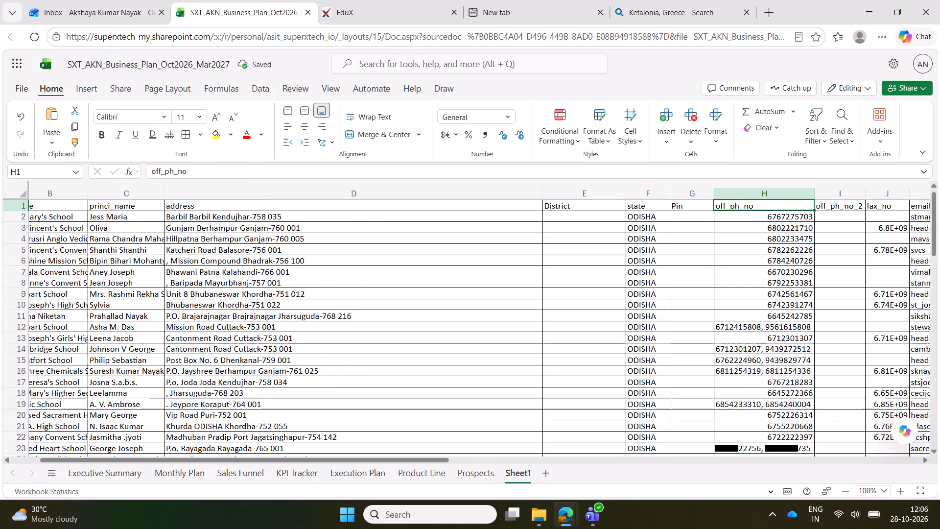
{"action": "key", "text": "Down"}
{"action": "key", "text": "Down"}
{"action": "key", "text": "Down"}
{"action": "key", "text": "Down"}
{"action": "key", "text": "Down"}
{"action": "key", "text": "Down"}
{"action": "key", "text": "Down"}
{"action": "key", "text": "Down"}
{"action": "key", "text": "Down"}
{"action": "key", "text": "Down"}
{"action": "key", "text": "Down"}
{"action": "key", "text": "Down"}
{"action": "key", "text": "Down"}
{"action": "key", "text": "Down"}
{"action": "key", "text": "Down"}
{"action": "key", "text": "Down"}
{"action": "key", "text": "Down"}
{"action": "key", "text": "Down"}
{"action": "key", "text": "Down"}
{"action": "key", "text": "Down"}
{"action": "key", "text": "Down"}
{"action": "key", "text": "Down"}
{"action": "key", "text": "Down"}
{"action": "key", "text": "Down"}
{"action": "key", "text": "Down"}
{"action": "key", "text": "Down"}
{"action": "key", "text": "Down"}
{"action": "key", "text": "Down"}
{"action": "key", "text": "Down"}
{"action": "key", "text": "Down"}
{"action": "key", "text": "Down"}
{"action": "key", "text": "Down"}
{"action": "key", "text": "Down"}
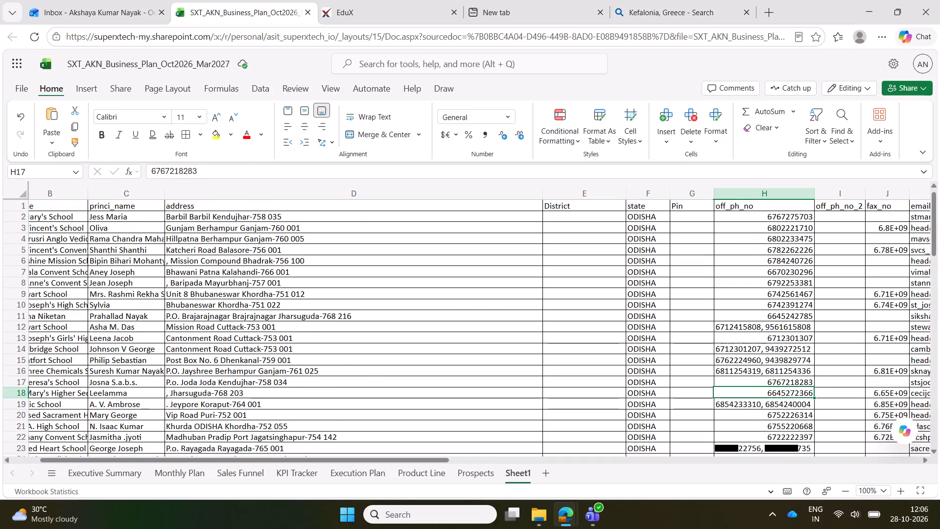
{"action": "key", "text": "Down"}
{"action": "key", "text": "Down"}
{"action": "key", "text": "Down"}
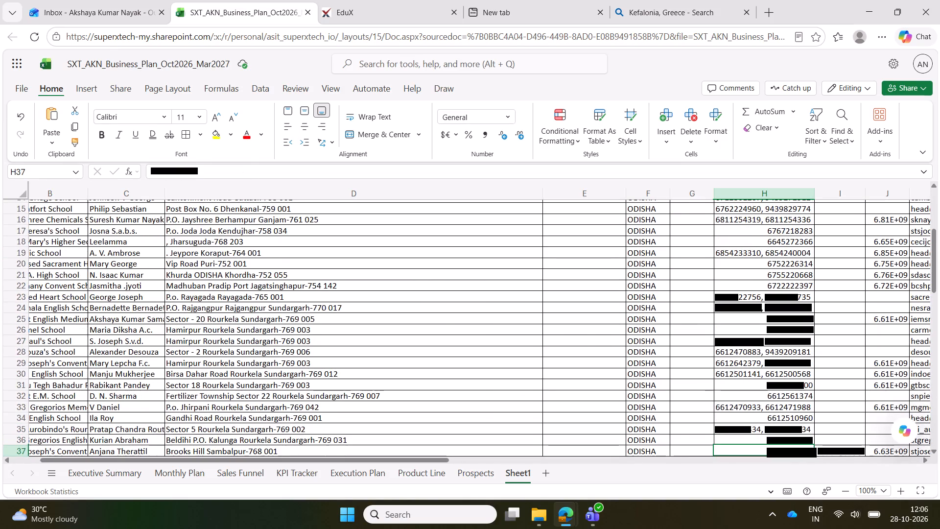
{"action": "key", "text": "Down"}
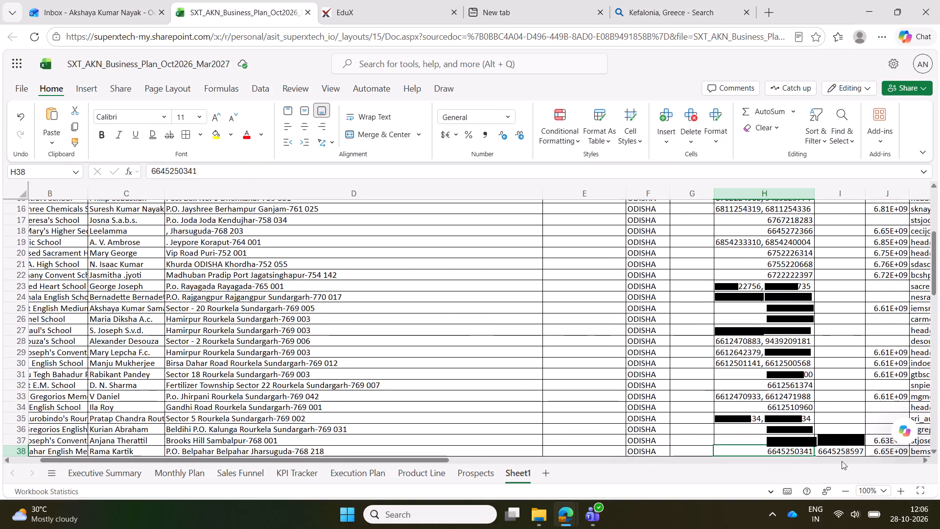
Move row 37's off_ph_no_2 number into its off_ph_no cell, after the first number, separated by a comma and space.
{"action": "double_click", "coordinate": [824, 439]}
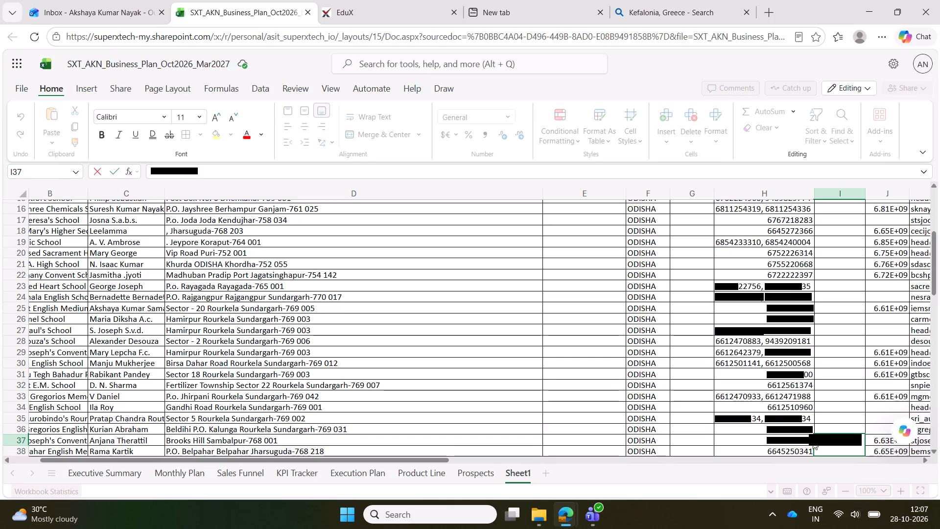
{"action": "left_click_drag", "start_coordinate": [815, 440], "coordinate": [863, 447]}
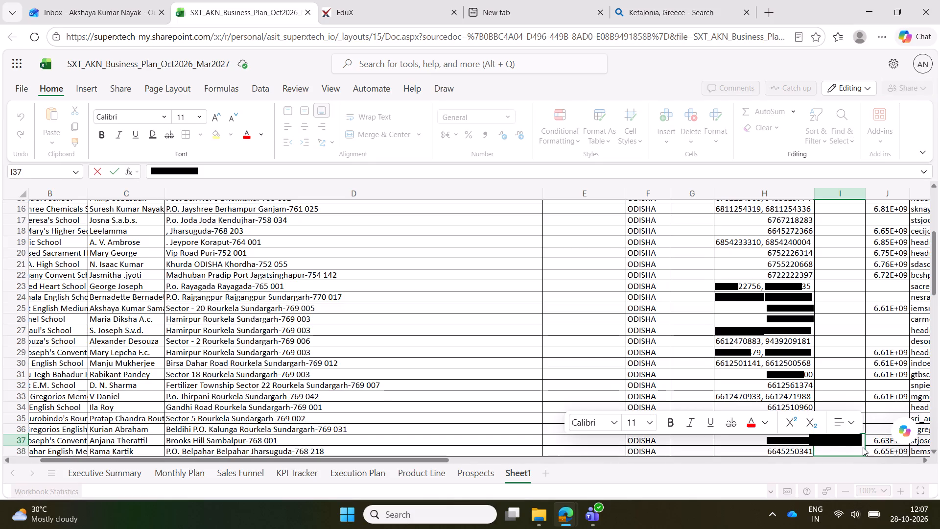
{"action": "key", "text": "ctrl+x"}
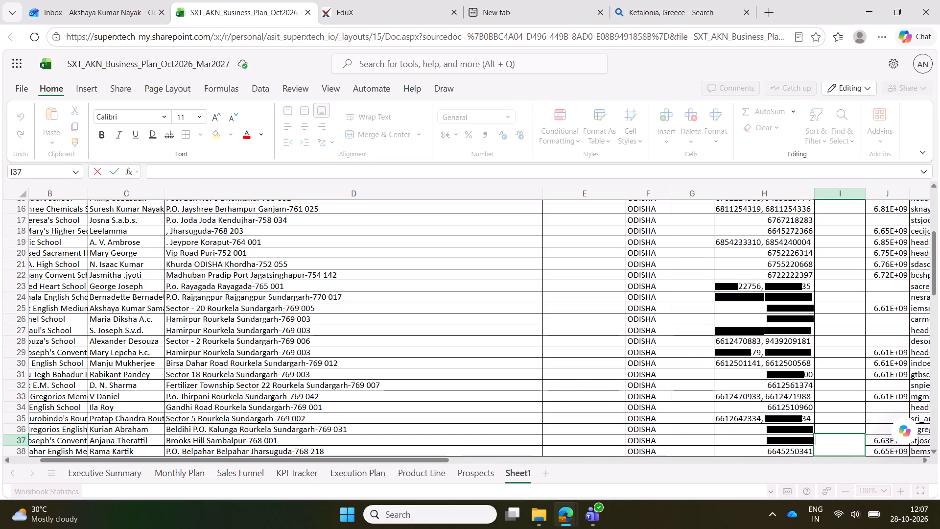
{"action": "double_click", "coordinate": [812, 442]}
{"action": "type", "text": ","}
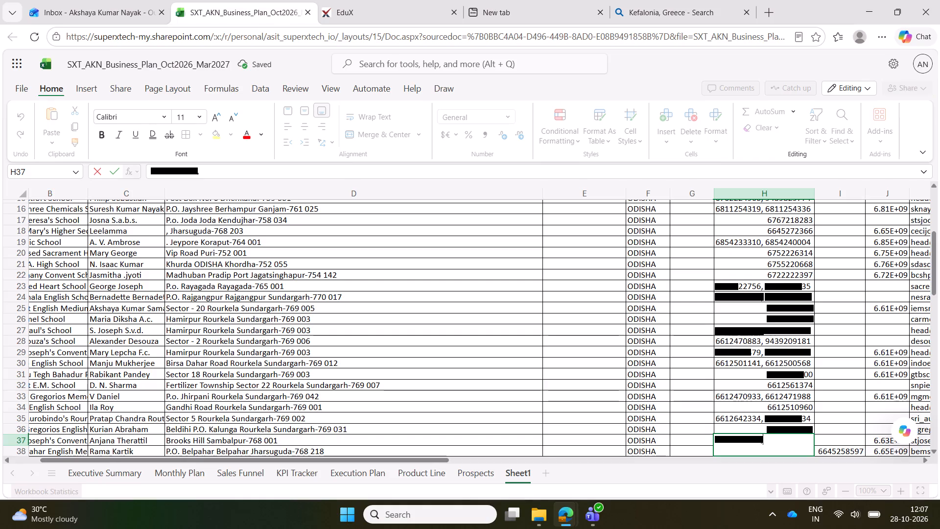
{"action": "key", "text": "space"}
{"action": "key", "text": "ctrl+v"}
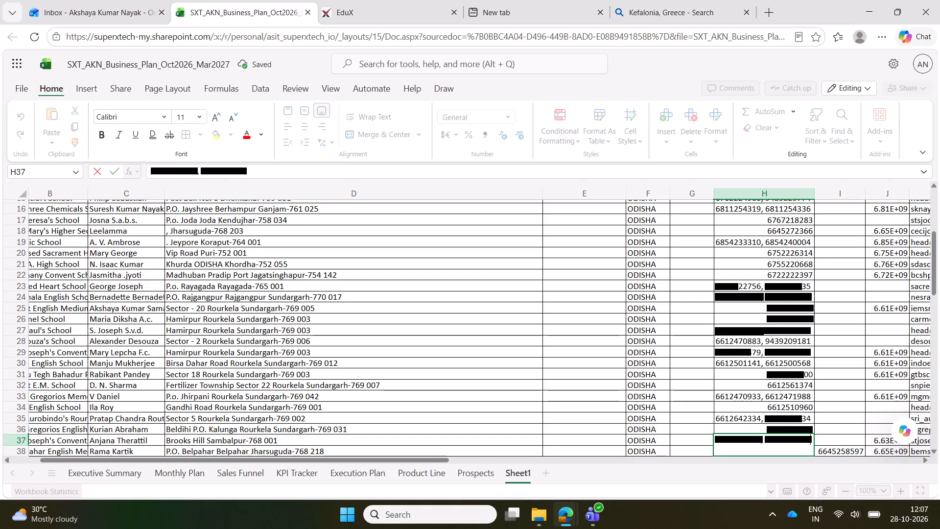
{"action": "left_click", "coordinate": [843, 449]}
Move row 38's off_ph_no_2 number into its off_ph_no cell, after the first number, separated by a comma and space.
{"action": "double_click", "coordinate": [835, 450]}
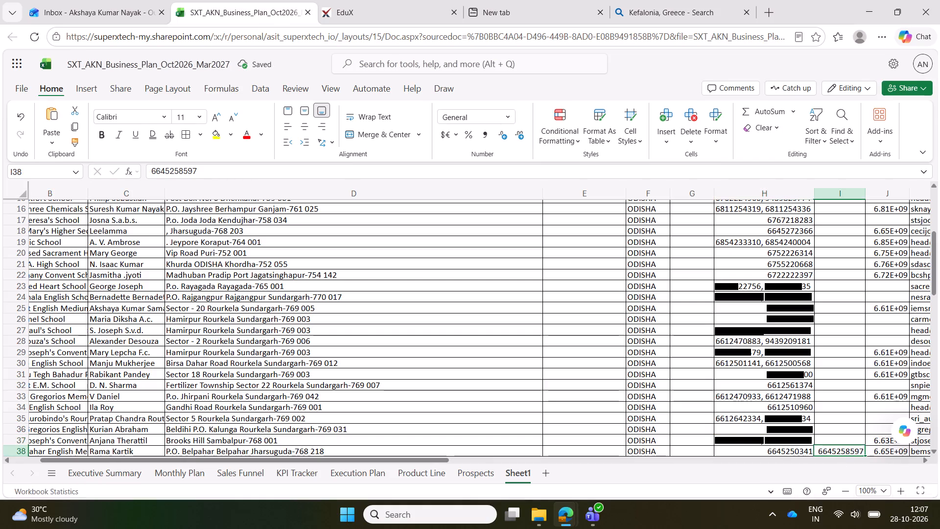
{"action": "left_click_drag", "start_coordinate": [817, 450], "coordinate": [819, 450]}
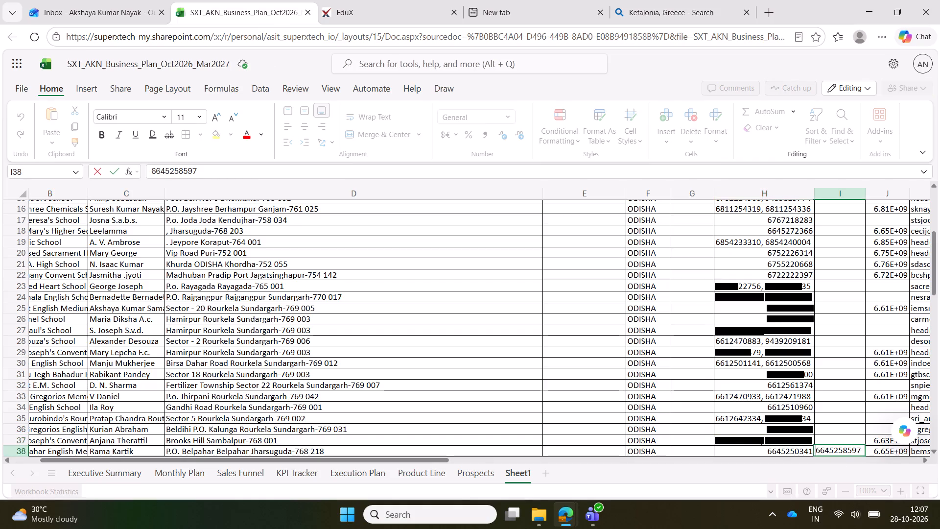
{"action": "left_click_drag", "start_coordinate": [819, 450], "coordinate": [862, 453]}
{"action": "key", "text": "ctrl+x"}
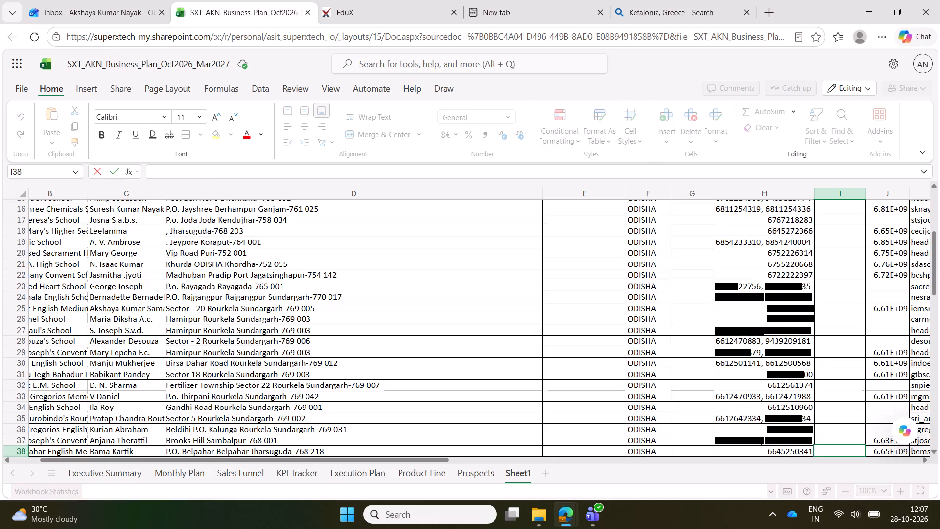
{"action": "double_click", "coordinate": [811, 452]}
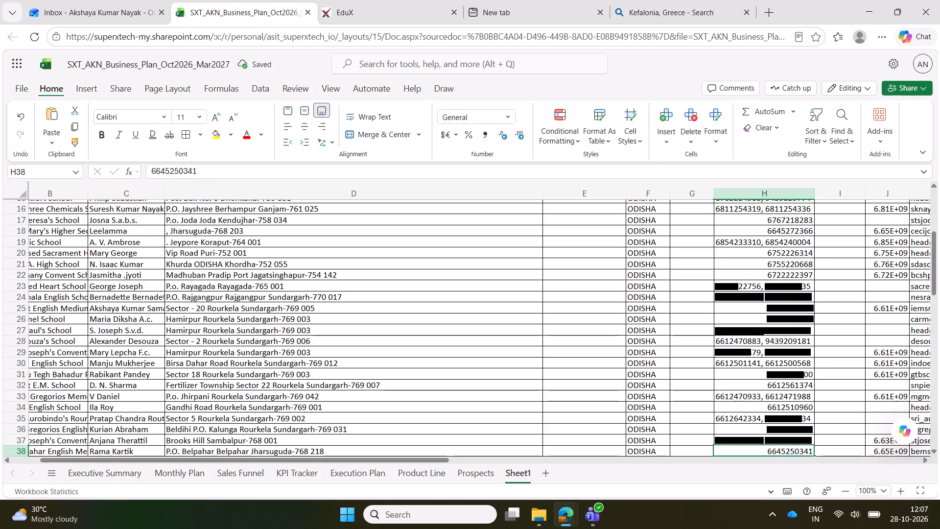
{"action": "double_click", "coordinate": [811, 452]}
{"action": "double_click", "coordinate": [809, 451]}
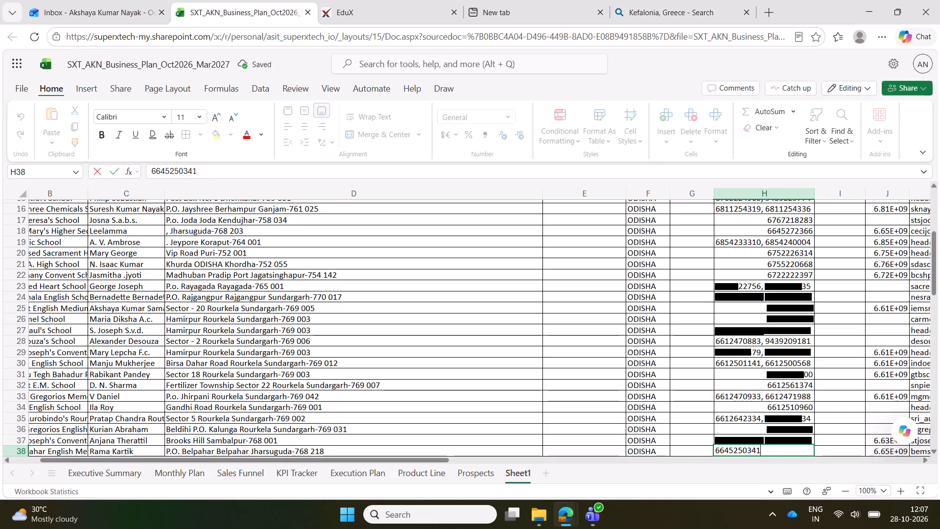
{"action": "type", "text": ","}
{"action": "key", "text": "space"}
{"action": "key", "text": "ctrl+v"}
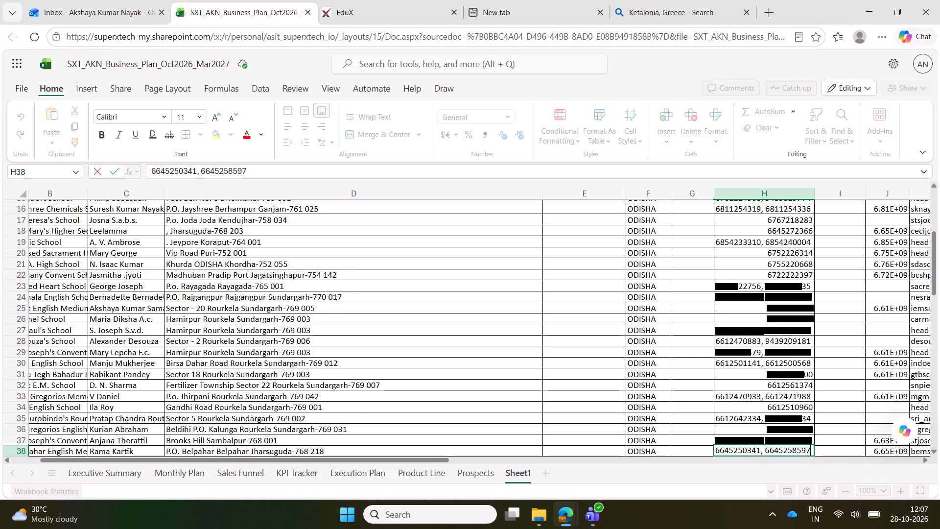
{"action": "key", "text": "Return"}
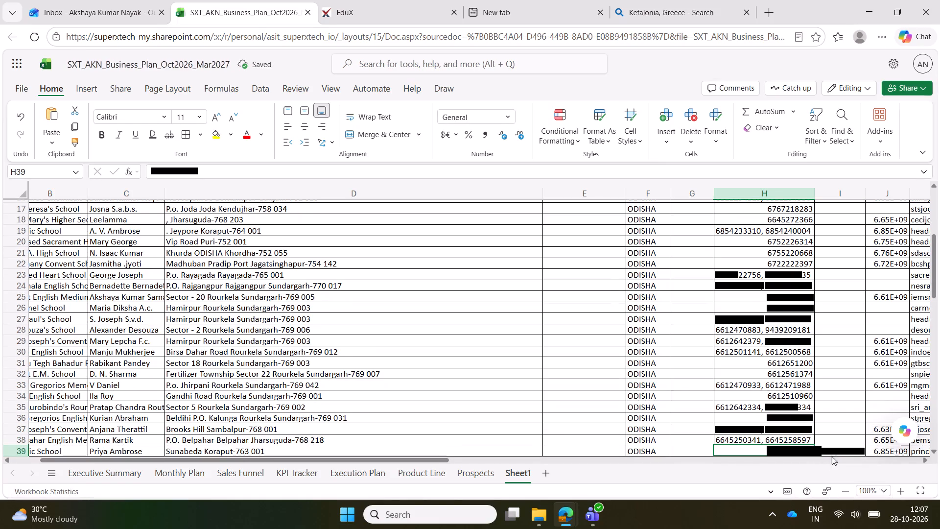
Move row 39's off_ph_no_2 number into its off_ph_no cell, after the first number, separated by a comma and space.
{"action": "double_click", "coordinate": [834, 453]}
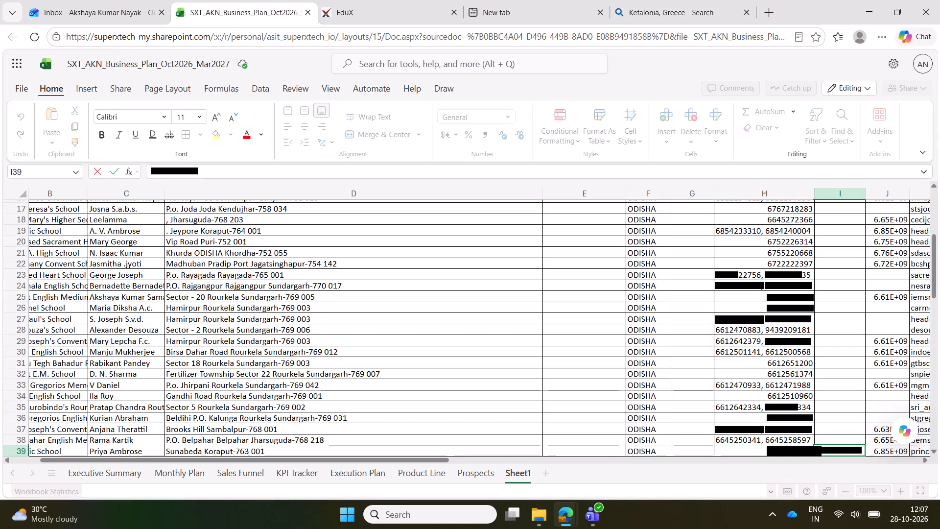
{"action": "left_click_drag", "start_coordinate": [817, 451], "coordinate": [865, 455]}
{"action": "key", "text": "ctrl+x"}
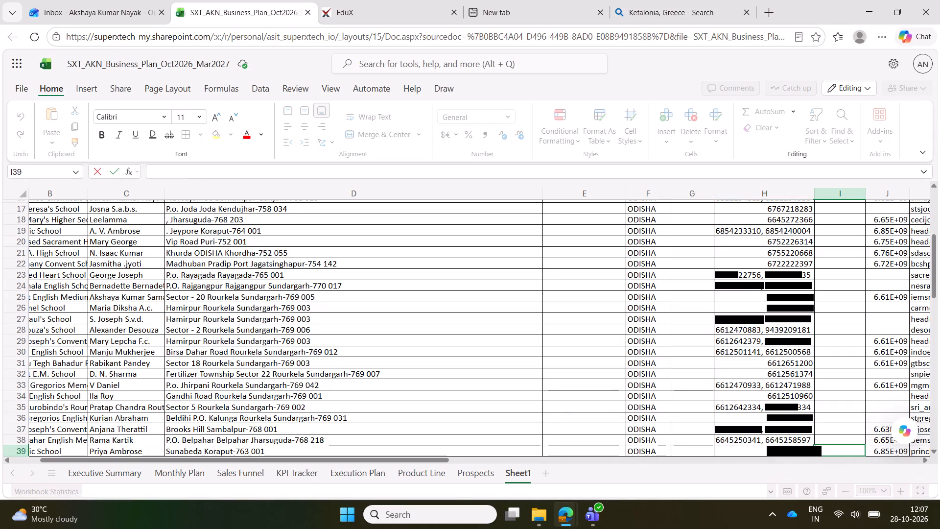
{"action": "double_click", "coordinate": [811, 453]}
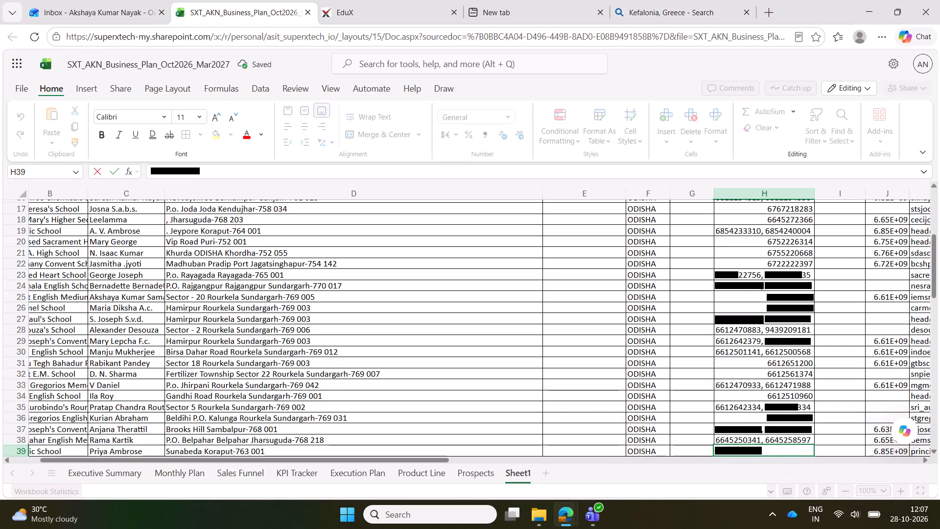
{"action": "type", "text": ","}
{"action": "key", "text": "space"}
{"action": "key", "text": "ctrl+v"}
{"action": "key", "text": "Return"}
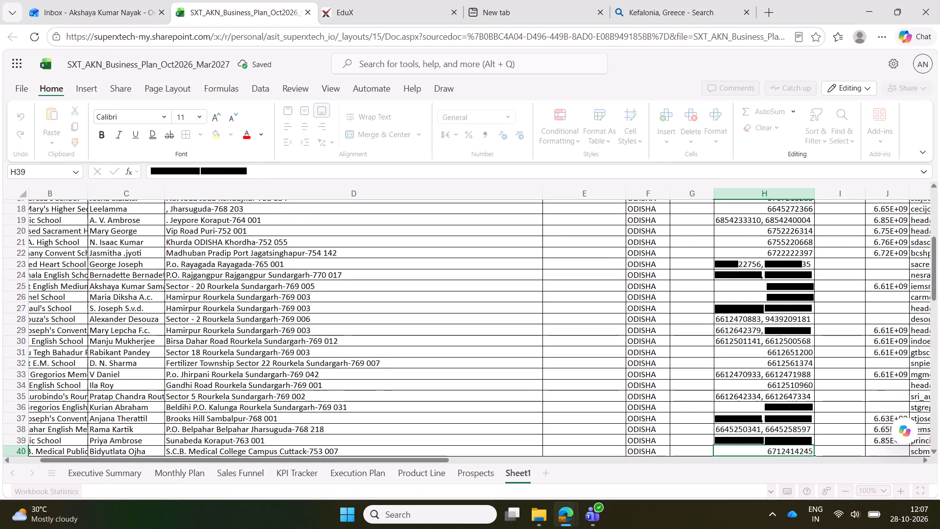
Move row 41's off_ph_no_2 number into its off_ph_no cell, after the first number, separated by a comma and space.
{"action": "key", "text": "Down"}
{"action": "key", "text": "Down"}
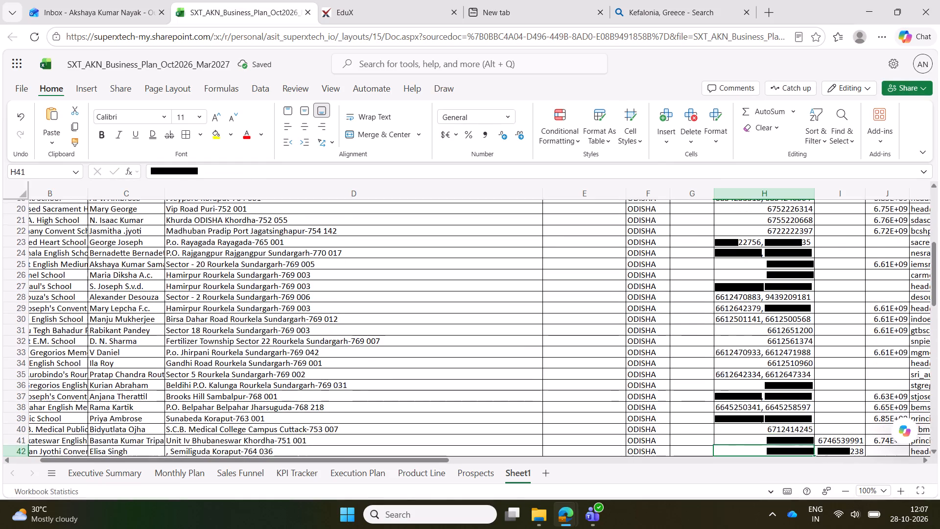
{"action": "key", "text": "Down"}
{"action": "key", "text": "Down"}
{"action": "key", "text": "Down"}
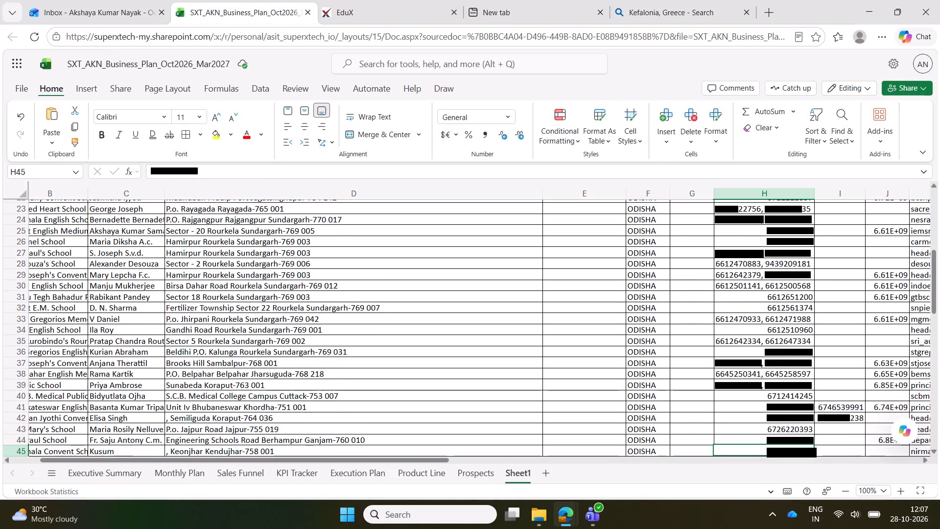
{"action": "double_click", "coordinate": [828, 408]}
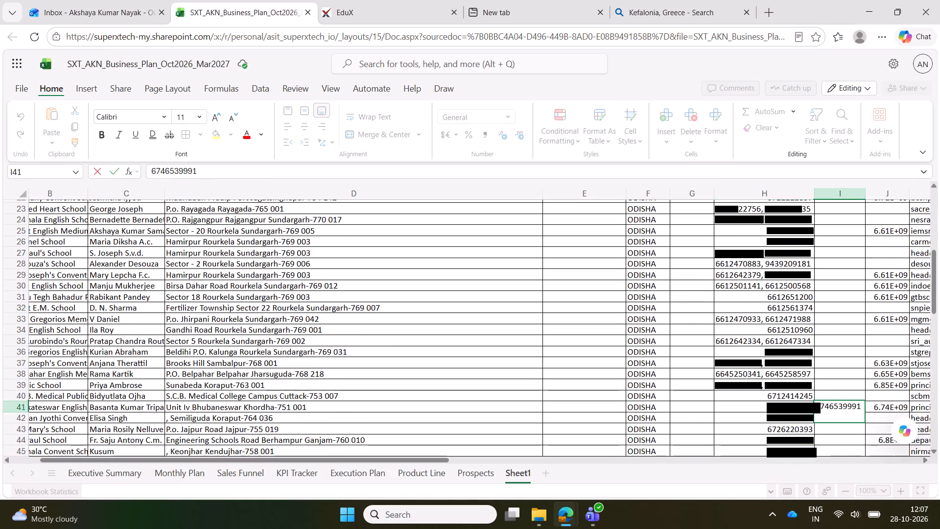
{"action": "left_click_drag", "start_coordinate": [815, 407], "coordinate": [848, 405]}
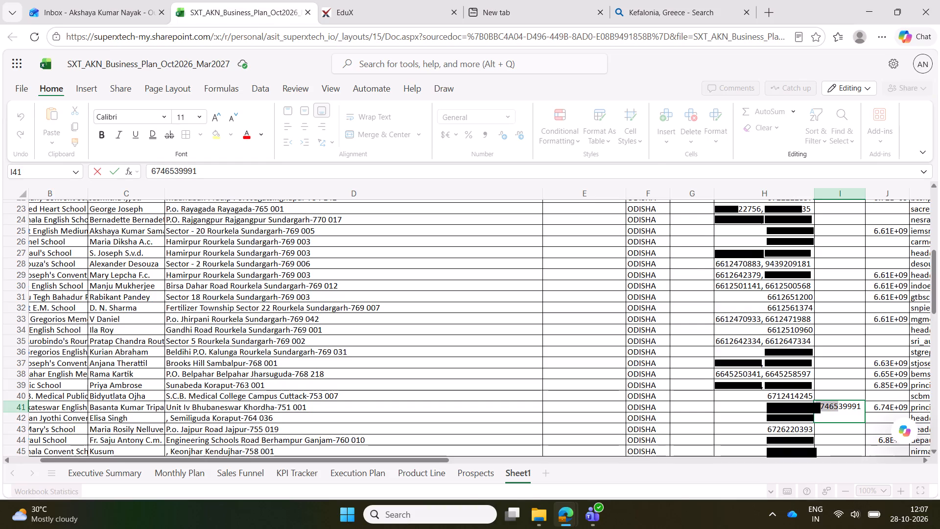
{"action": "left_click_drag", "start_coordinate": [848, 405], "coordinate": [869, 405]}
{"action": "key", "text": "ctrl+x"}
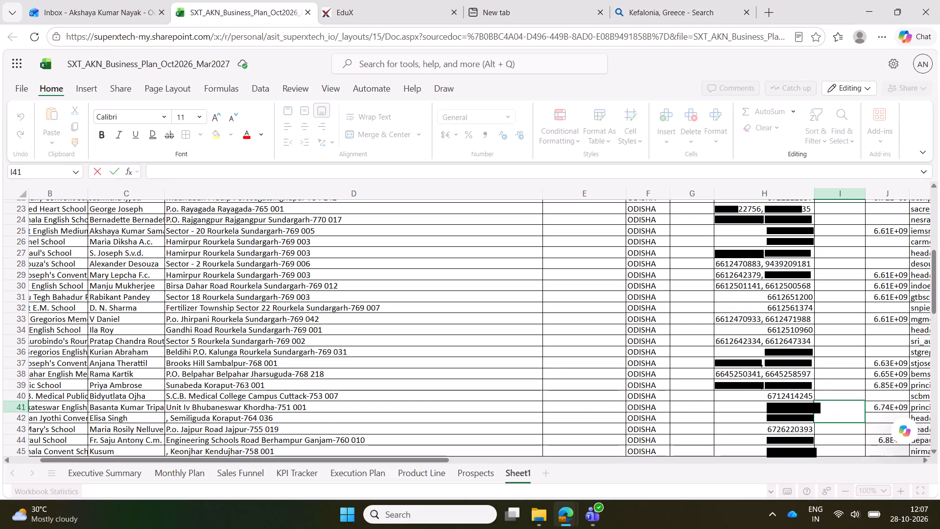
{"action": "double_click", "coordinate": [810, 408]}
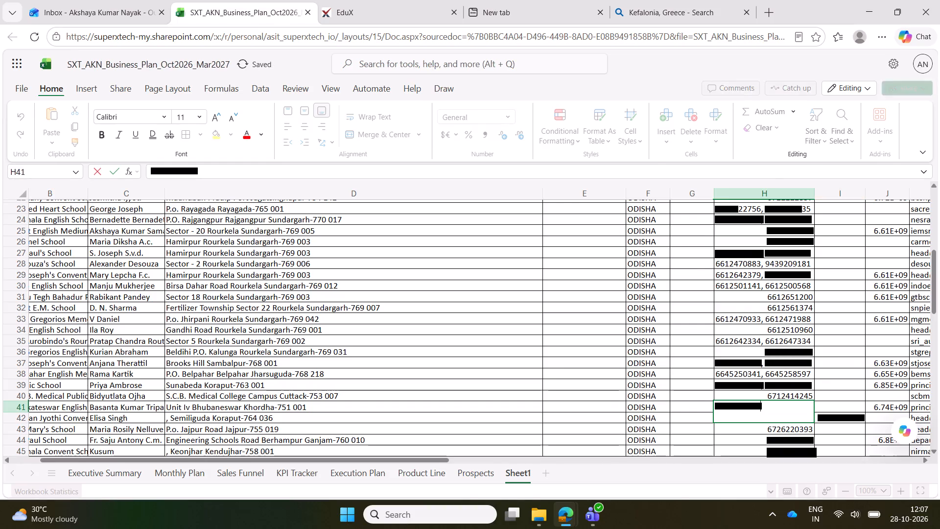
{"action": "type", "text": ","}
{"action": "key", "text": "space"}
{"action": "key", "text": "ctrl+v"}
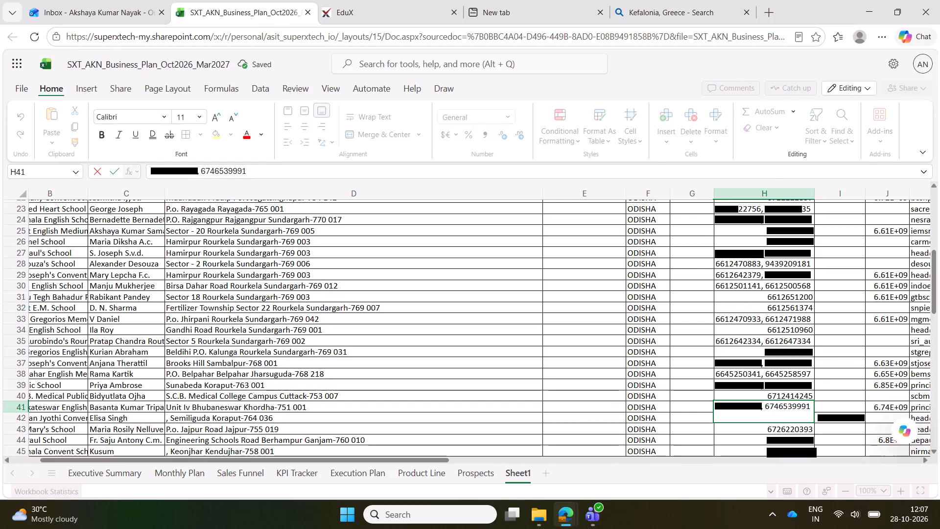
Move row 42's off_ph_no_2 number into its off_ph_no cell, after the first number, separated by a comma and space.
{"action": "left_click", "coordinate": [841, 418]}
{"action": "double_click", "coordinate": [837, 417]}
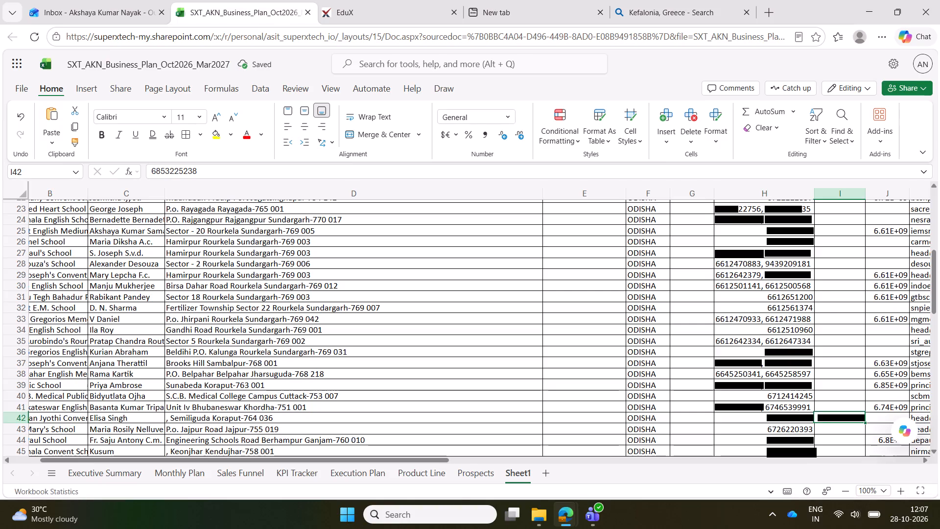
{"action": "left_click_drag", "start_coordinate": [816, 420], "coordinate": [861, 418]}
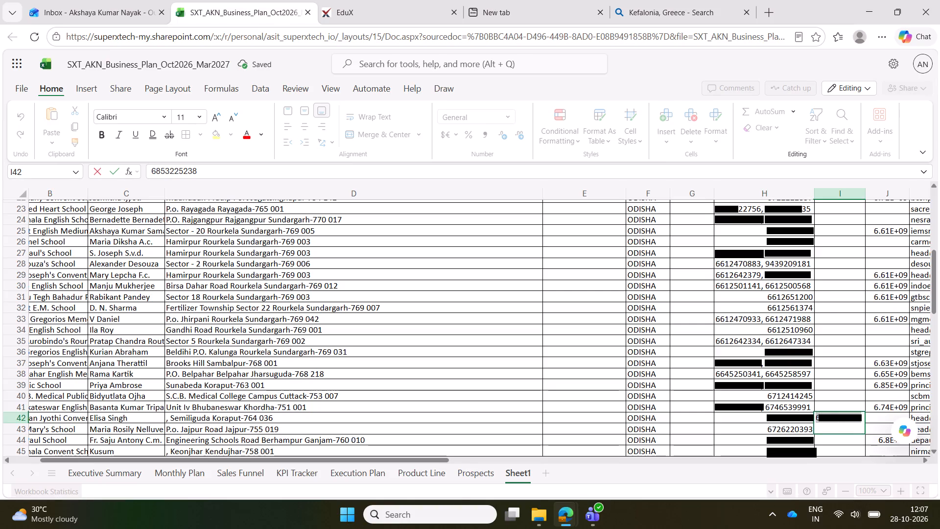
{"action": "left_click_drag", "start_coordinate": [861, 418], "coordinate": [861, 418]}
{"action": "key", "text": "ctrl+x"}
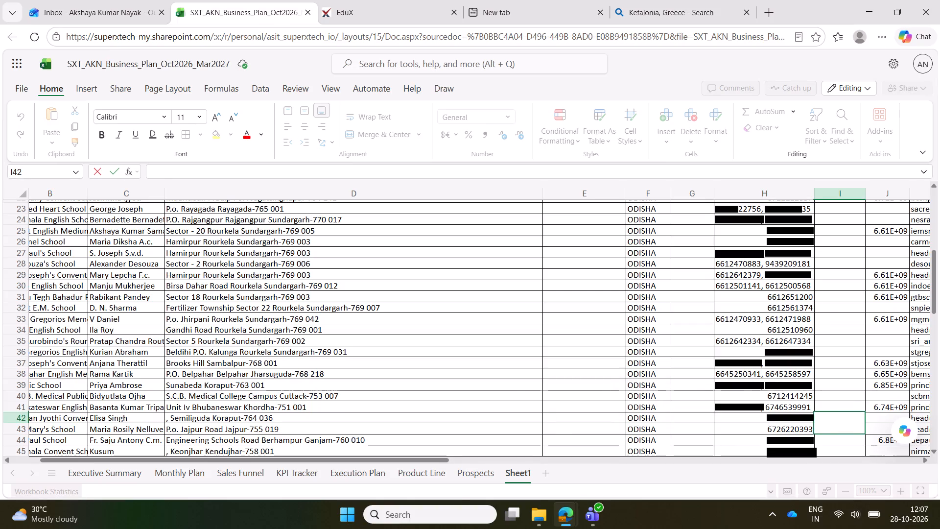
{"action": "double_click", "coordinate": [812, 418]}
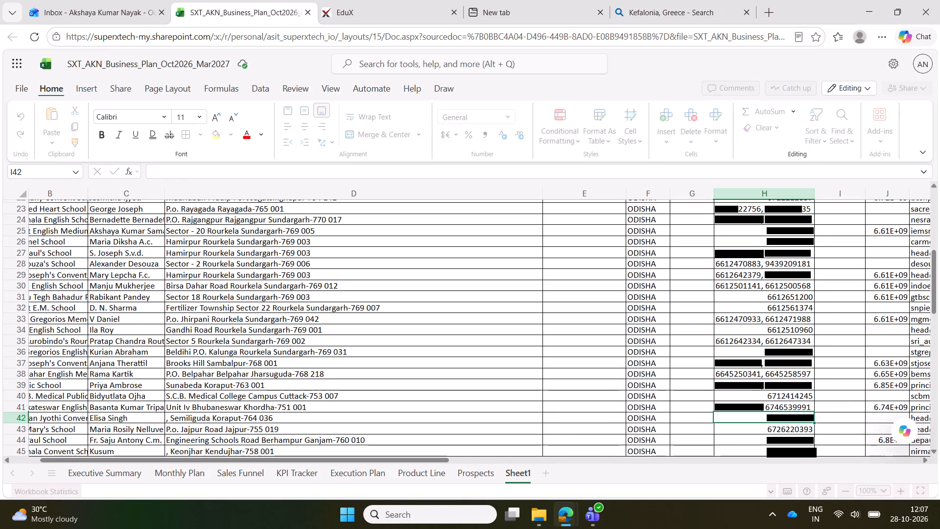
{"action": "type", "text": ","}
{"action": "key", "text": "space"}
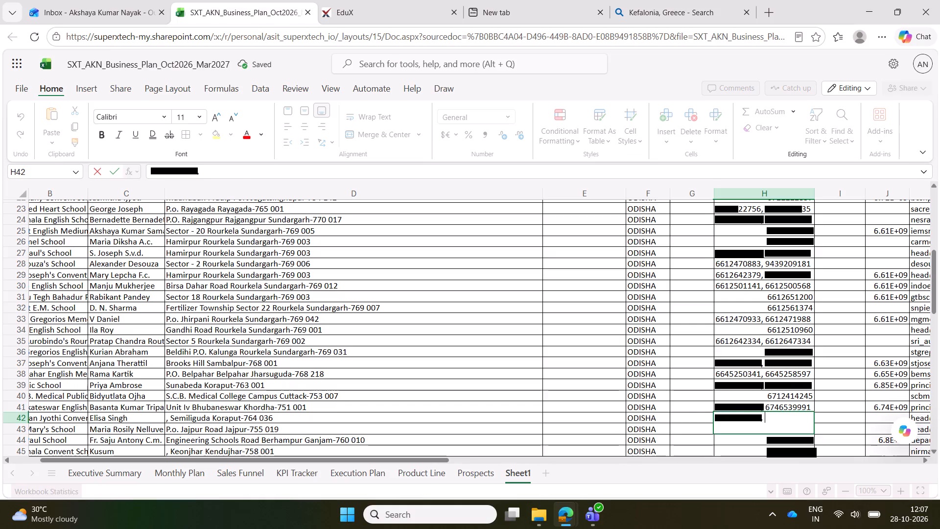
{"action": "key", "text": "ctrl+v"}
{"action": "left_click", "coordinate": [771, 441]}
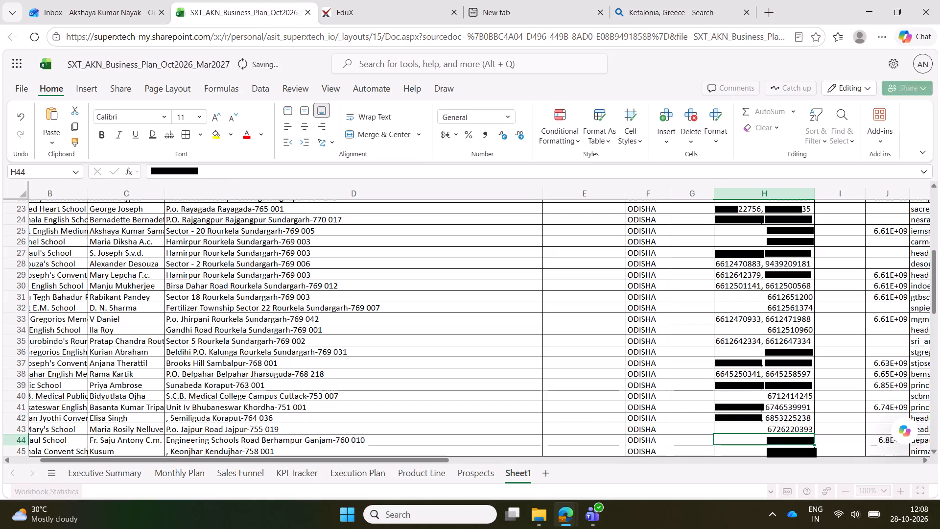
Move row 47's off_ph_no_2 number into its off_ph_no cell, after the first number, separated by a comma and space.
{"action": "key", "text": "Down"}
{"action": "key", "text": "Down"}
{"action": "key", "text": "Down"}
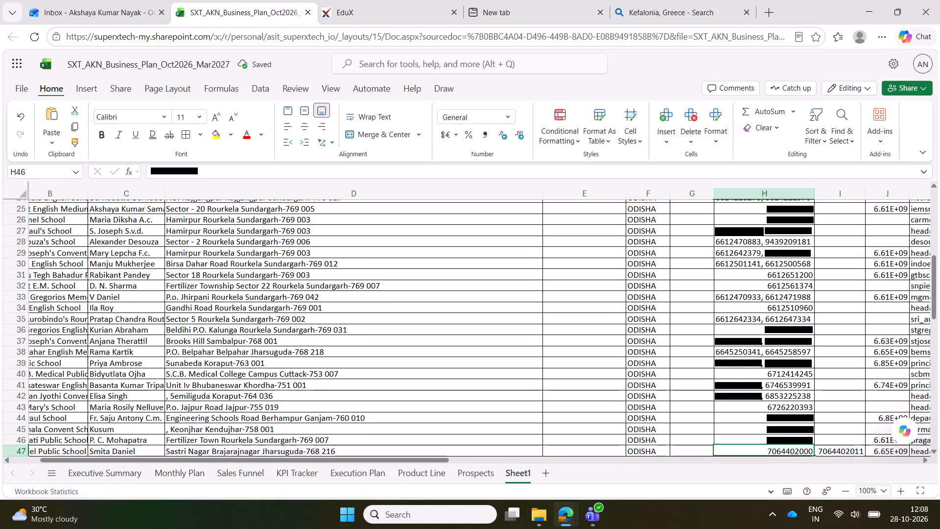
{"action": "key", "text": "Down"}
{"action": "key", "text": "Down"}
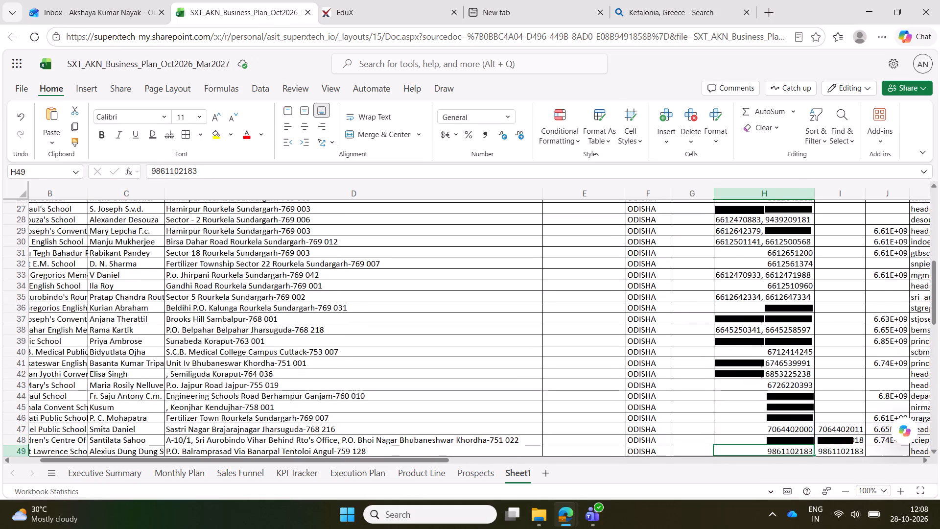
{"action": "double_click", "coordinate": [833, 432]}
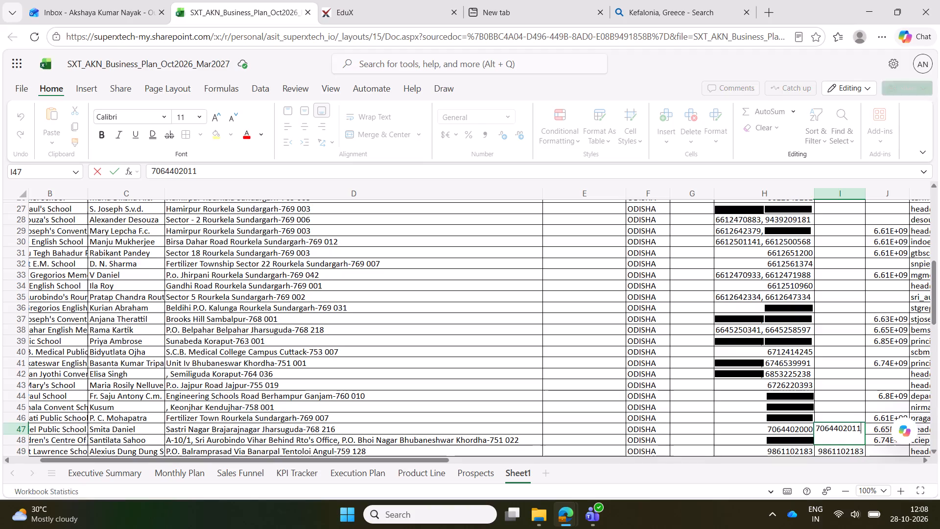
{"action": "left_click_drag", "start_coordinate": [816, 429], "coordinate": [857, 428]}
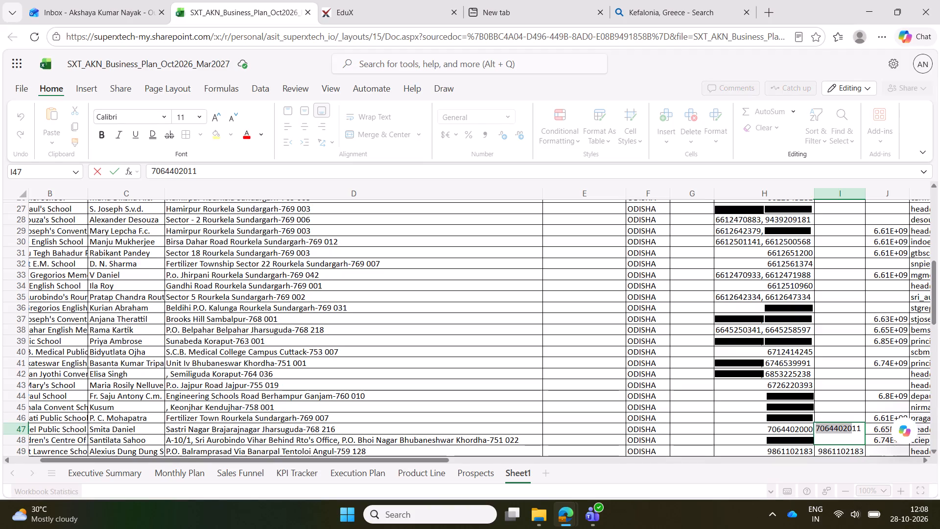
{"action": "left_click_drag", "start_coordinate": [857, 428], "coordinate": [861, 428]}
{"action": "key", "text": "ctrl+x"}
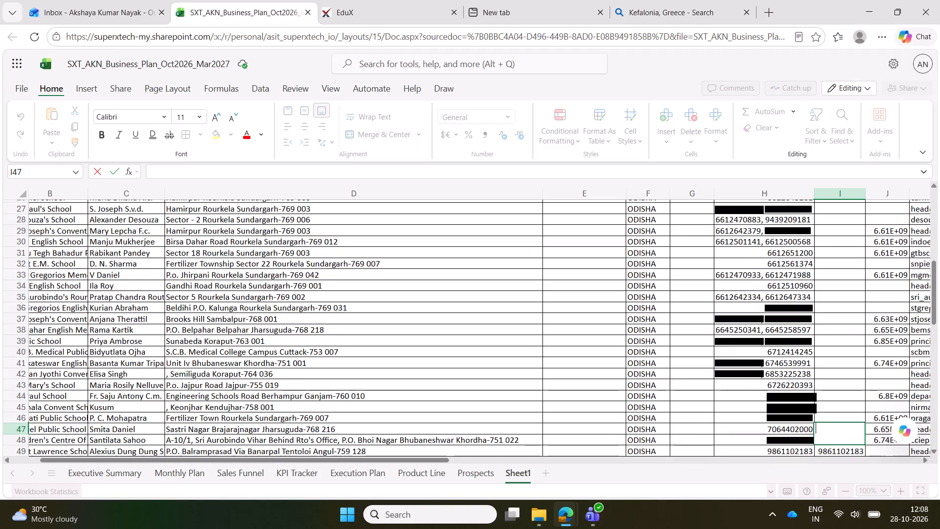
{"action": "double_click", "coordinate": [812, 428]}
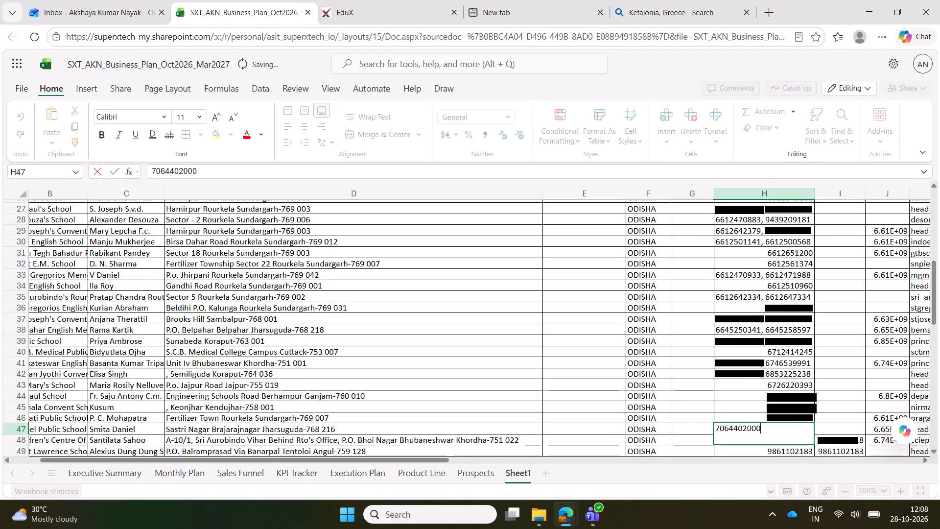
{"action": "type", "text": ","}
{"action": "key", "text": "space"}
{"action": "key", "text": "ctrl+v"}
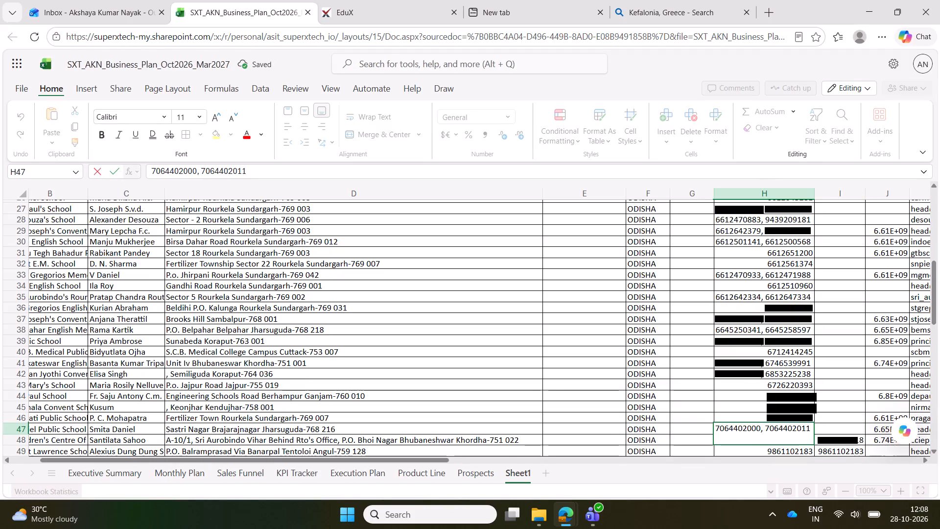
Move row 48's off_ph_no_2 number into its off_ph_no cell, after the first number, separated by a comma and space.
{"action": "left_click", "coordinate": [835, 438]}
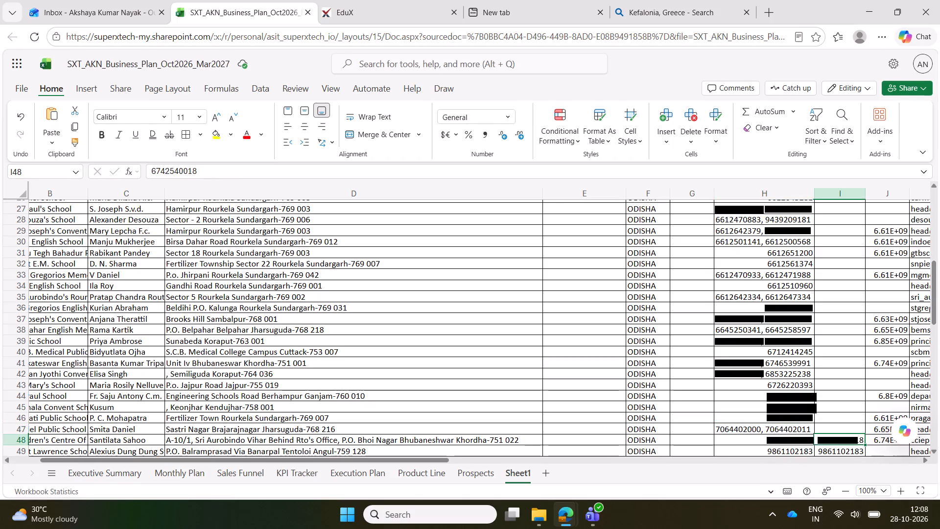
{"action": "double_click", "coordinate": [826, 440]}
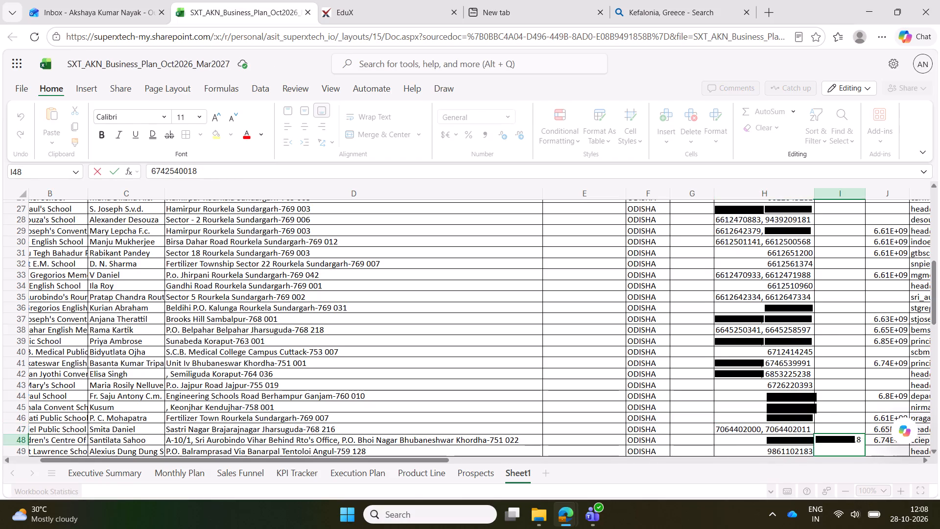
{"action": "left_click_drag", "start_coordinate": [817, 437], "coordinate": [851, 439]}
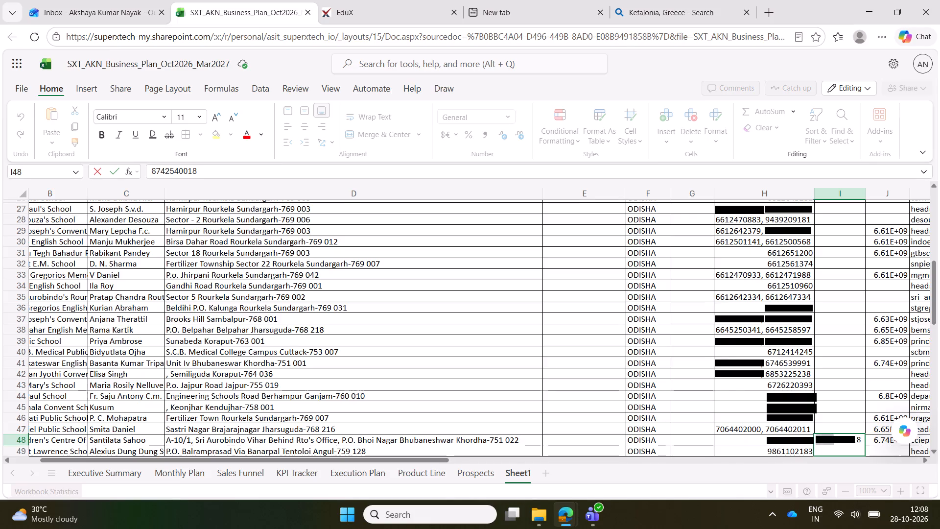
{"action": "left_click_drag", "start_coordinate": [851, 439], "coordinate": [865, 441]}
{"action": "key", "text": "ctrl+x"}
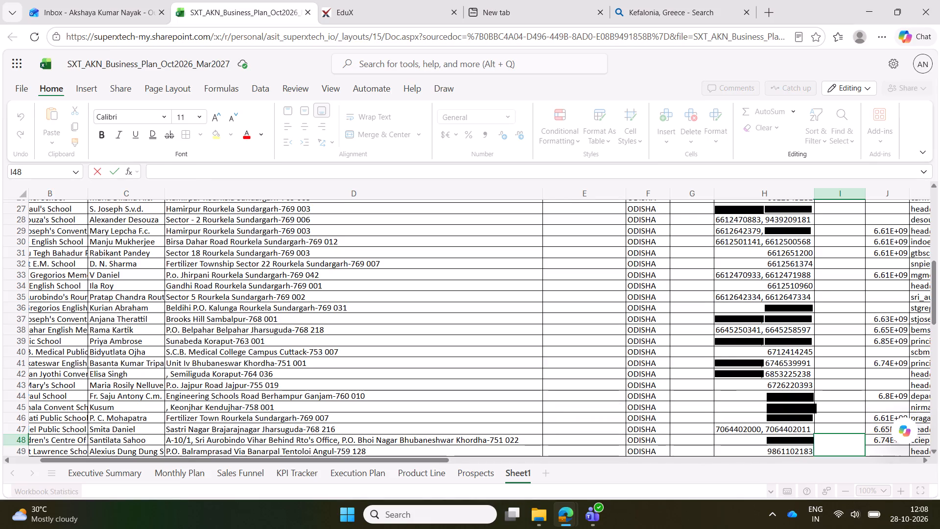
{"action": "double_click", "coordinate": [812, 441]}
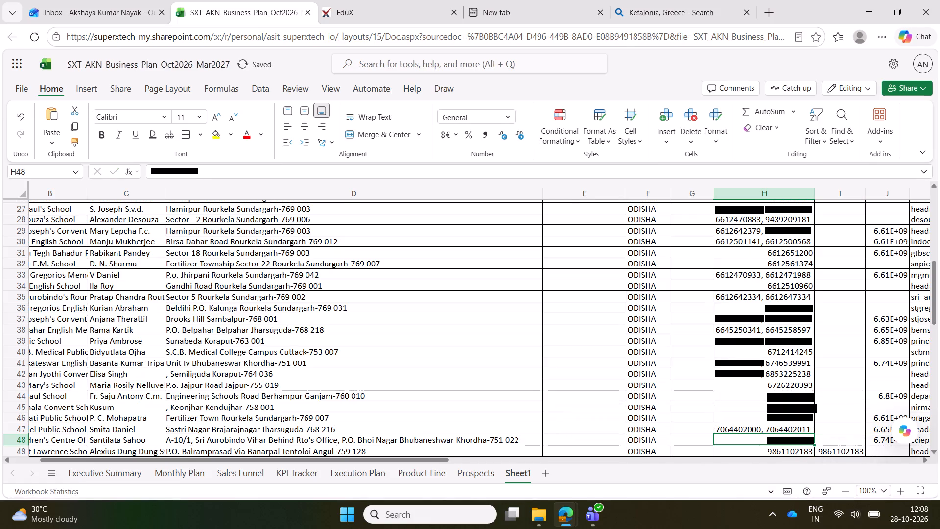
{"action": "double_click", "coordinate": [811, 441]}
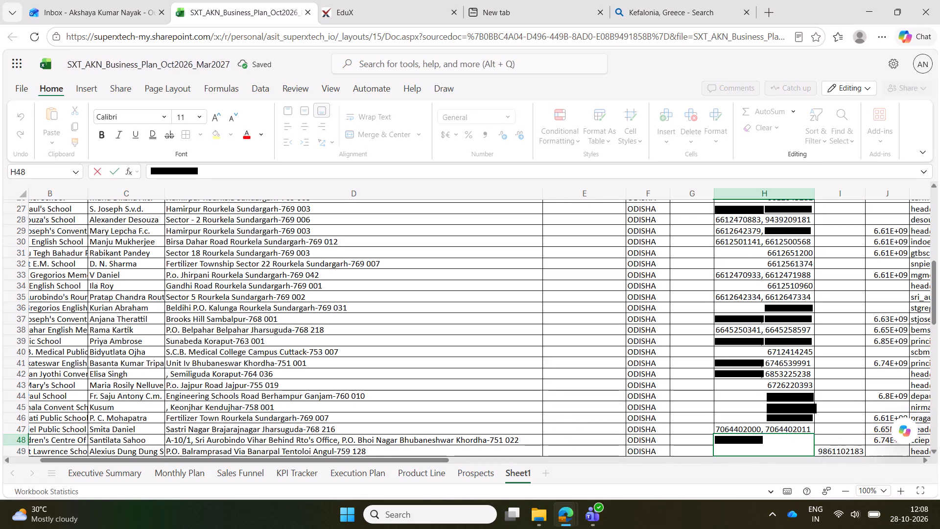
{"action": "type", "text": ","}
{"action": "key", "text": "space"}
{"action": "key", "text": "ctrl+v"}
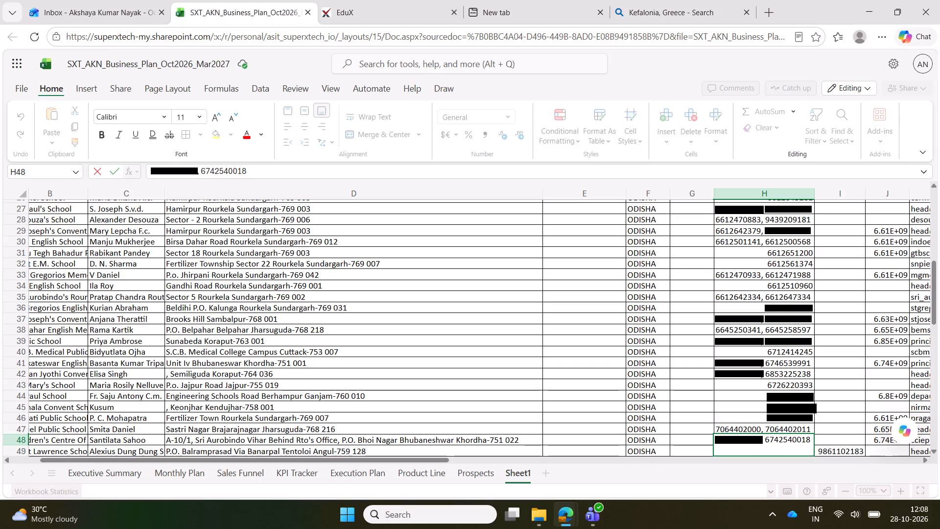
Move row 49's off_ph_no_2 number into its off_ph_no cell, after the first number, separated by a comma and space.
{"action": "left_click", "coordinate": [835, 453]}
{"action": "double_click", "coordinate": [821, 452]}
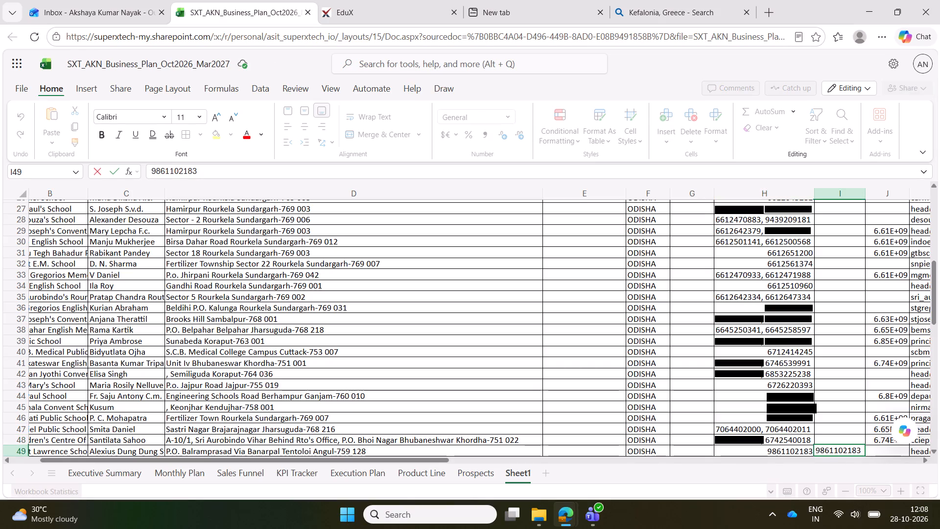
{"action": "left_click_drag", "start_coordinate": [815, 451], "coordinate": [859, 450]}
{"action": "left_click_drag", "start_coordinate": [859, 450], "coordinate": [861, 450]}
{"action": "key", "text": "ctrl+x"}
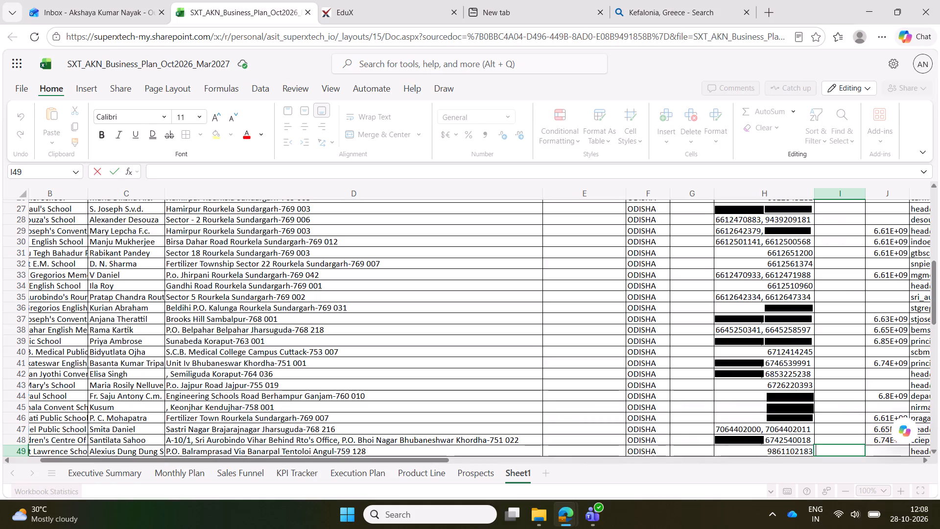
{"action": "triple_click", "coordinate": [810, 450]}
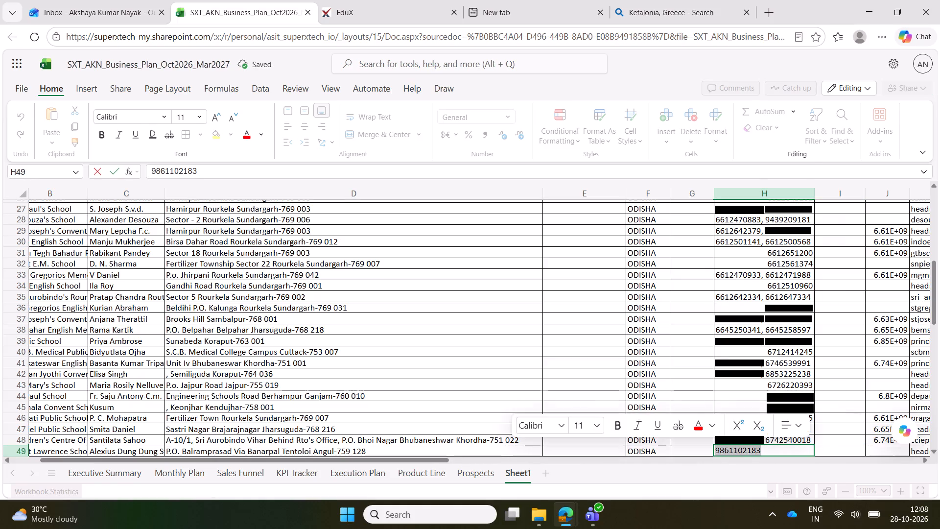
{"action": "left_click", "coordinate": [810, 450]}
{"action": "type", "text": ","}
{"action": "key", "text": "space"}
{"action": "key", "text": "ctrl+v"}
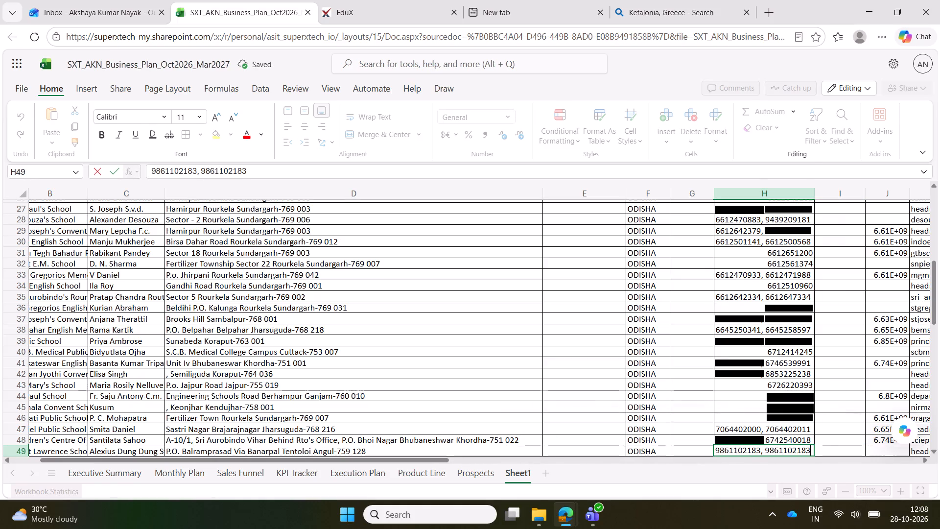
{"action": "key", "text": "Return"}
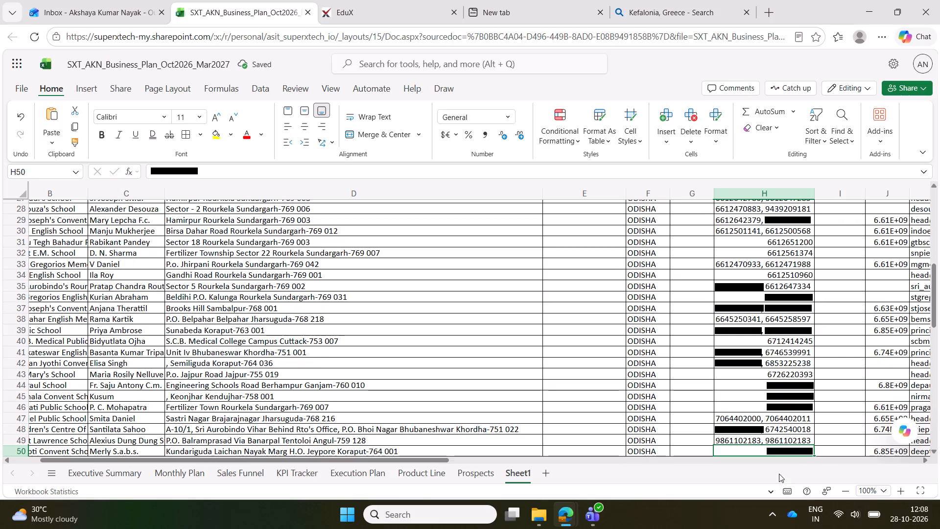
Move row 52's off_ph_no_2 number into its off_ph_no cell, after the first number, separated by a comma and space.
{"action": "key", "text": "Down"}
{"action": "key", "text": "Down"}
{"action": "key", "text": "Down"}
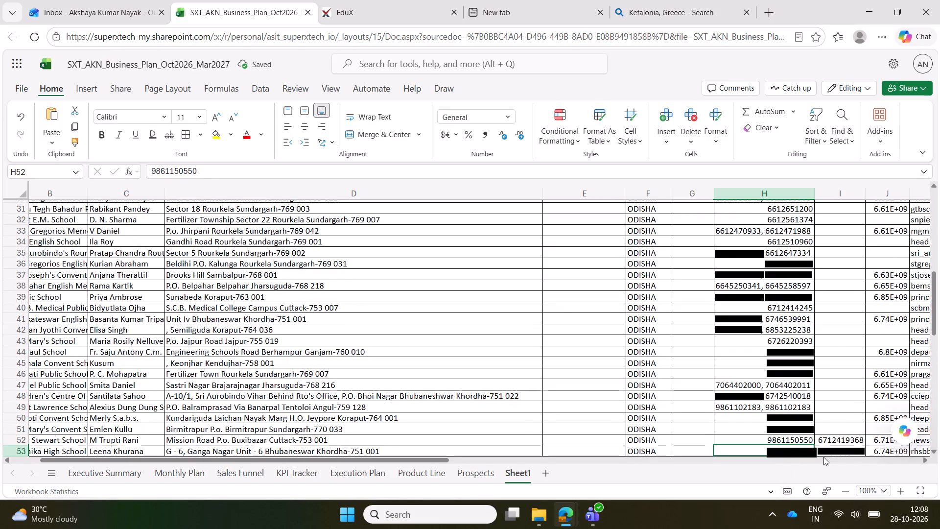
{"action": "key", "text": "Down"}
{"action": "key", "text": "Down"}
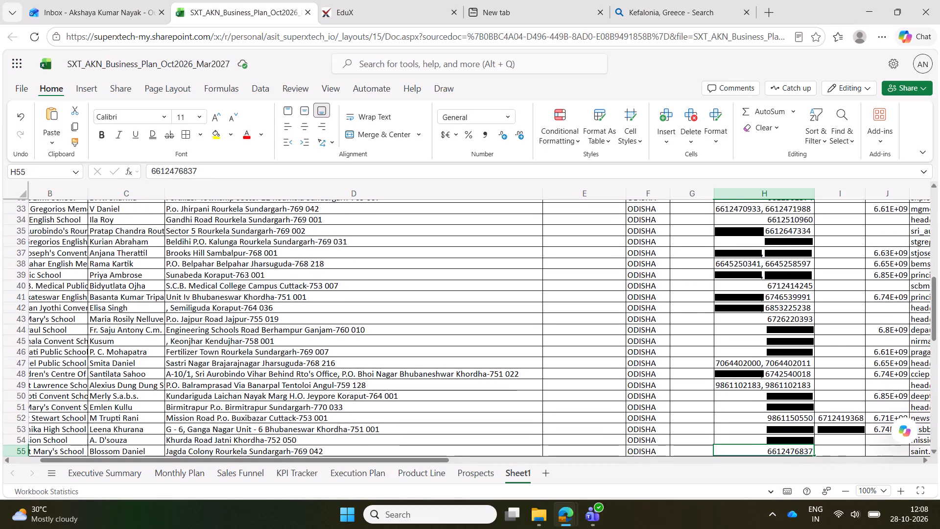
{"action": "double_click", "coordinate": [837, 422]}
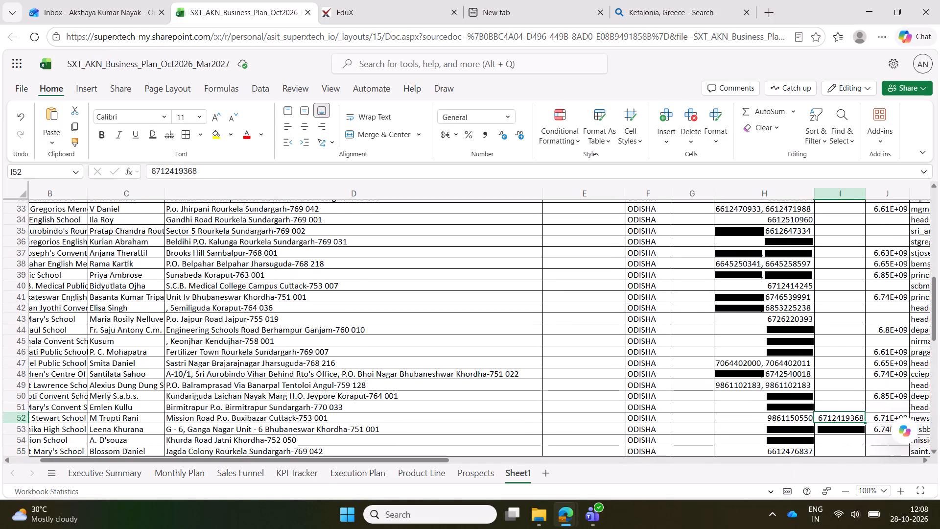
{"action": "left_click", "coordinate": [822, 418]}
{"action": "left_click", "coordinate": [822, 418]}
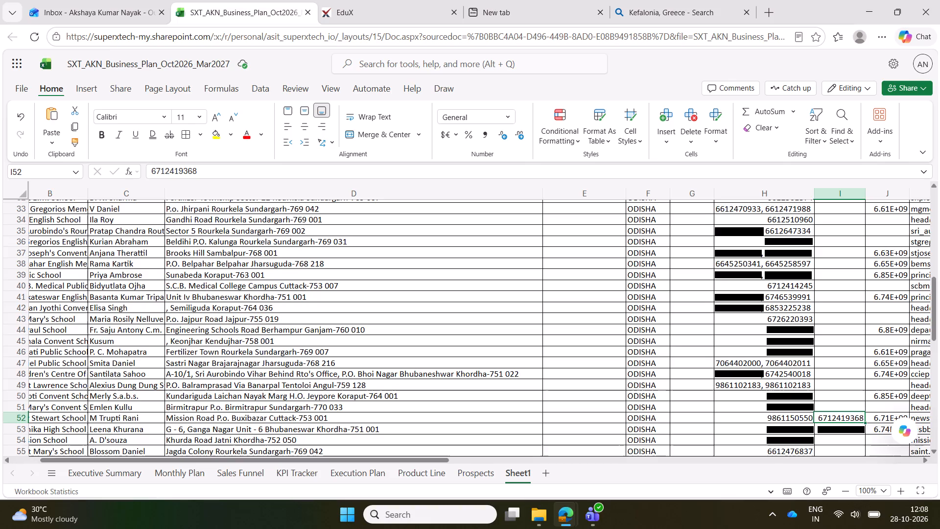
{"action": "left_click", "coordinate": [822, 418]}
{"action": "triple_click", "coordinate": [822, 418]}
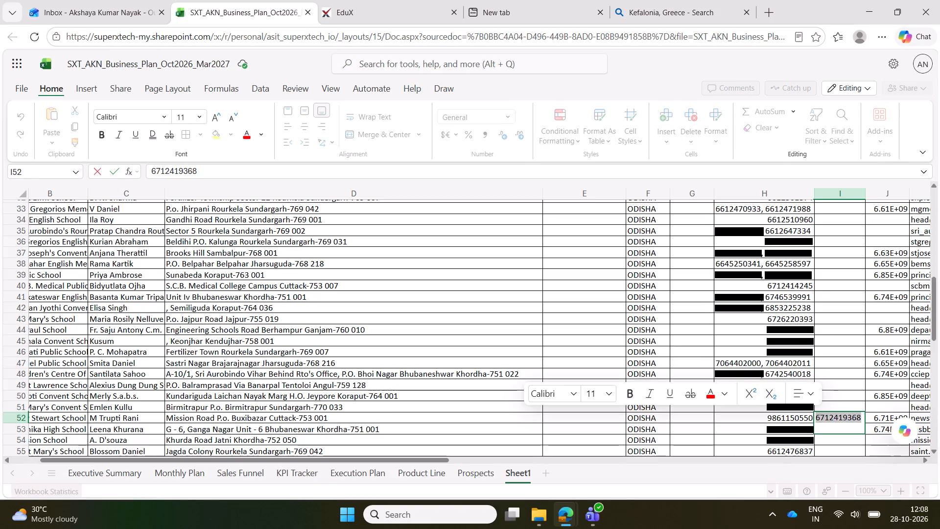
{"action": "key", "text": "ctrl+x"}
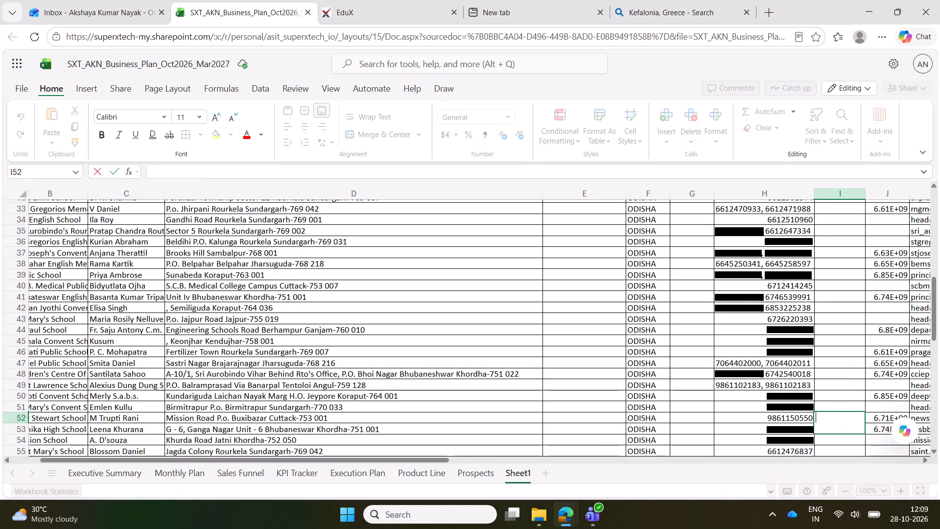
{"action": "double_click", "coordinate": [809, 418]}
{"action": "type", "text": ","}
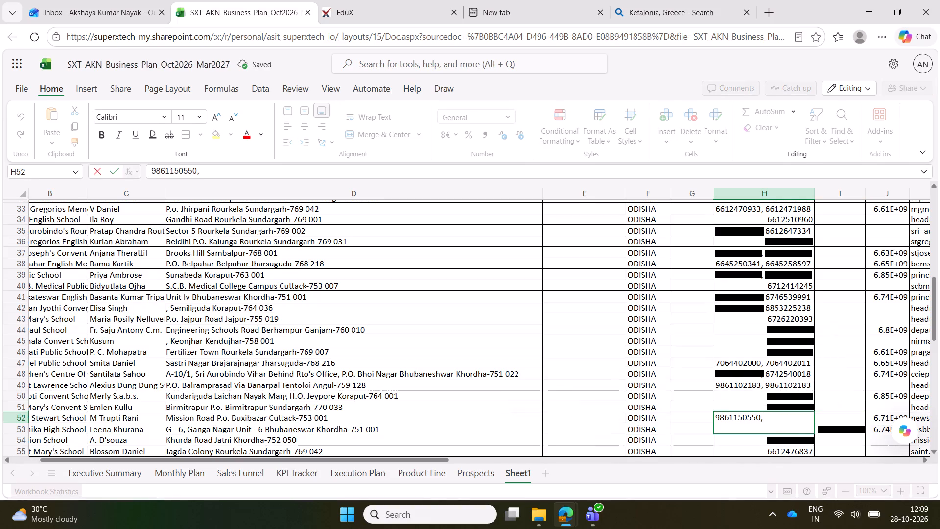
{"action": "key", "text": "space"}
{"action": "key", "text": "ctrl+v"}
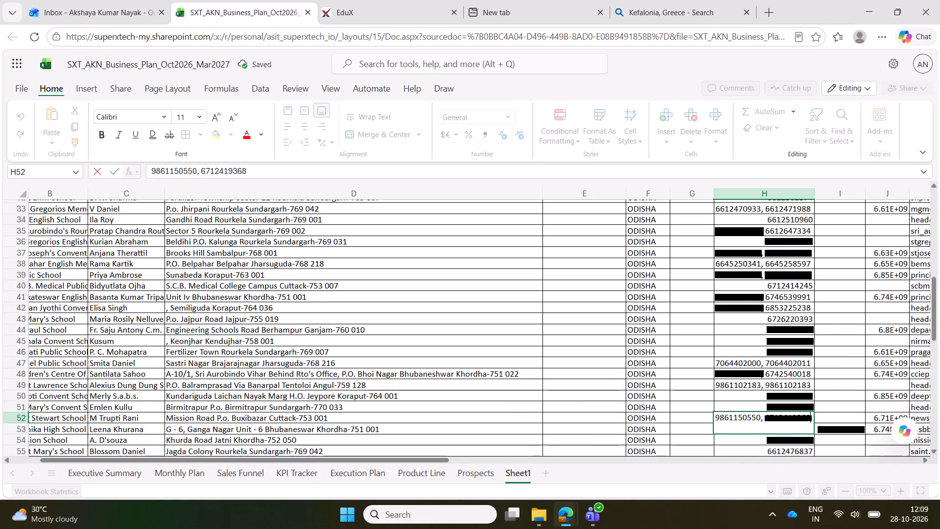
Move row 53's off_ph_no_2 number into its off_ph_no cell, after the first number, separated by a comma and space.
{"action": "left_click", "coordinate": [845, 430]}
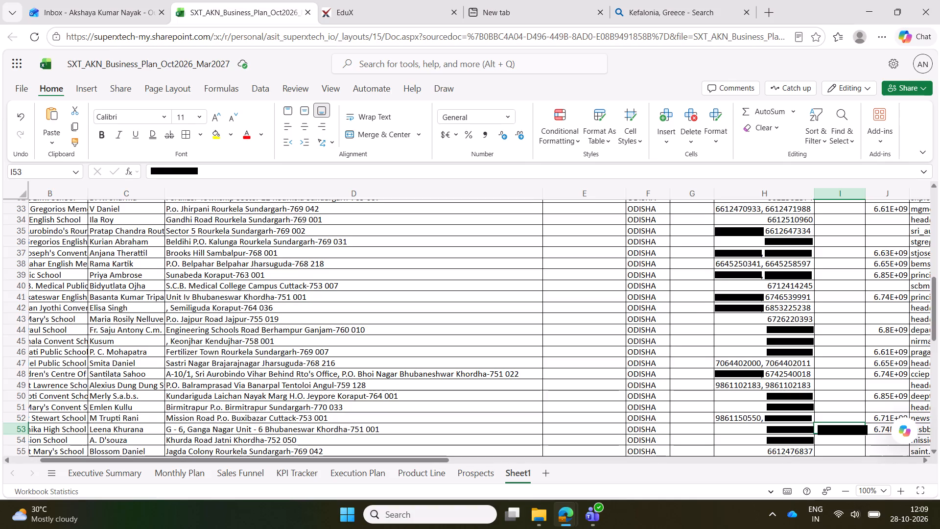
{"action": "triple_click", "coordinate": [820, 430]}
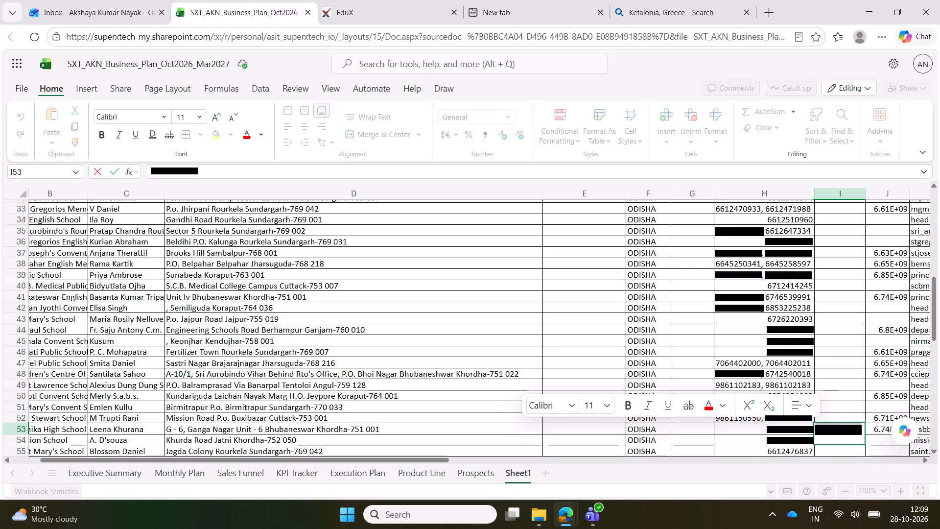
{"action": "key", "text": "ctrl+x"}
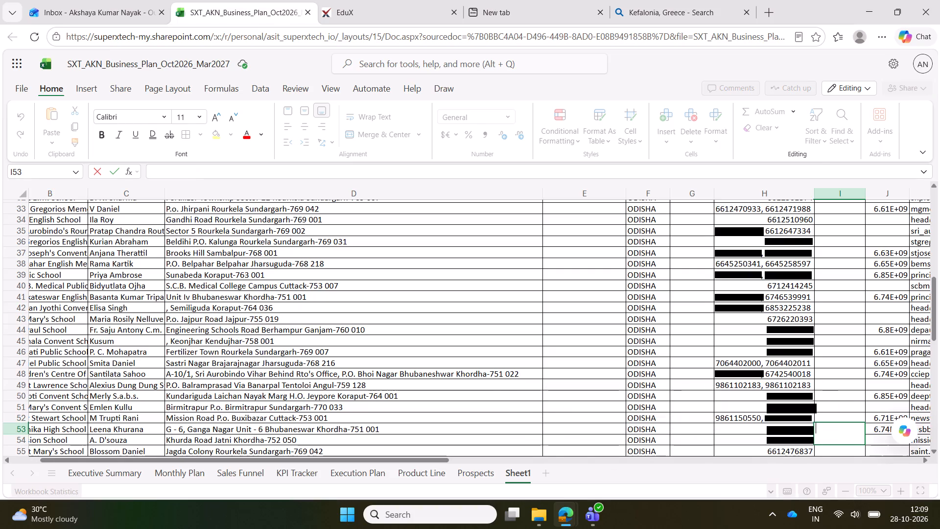
{"action": "double_click", "coordinate": [811, 430]}
{"action": "type", "text": ","}
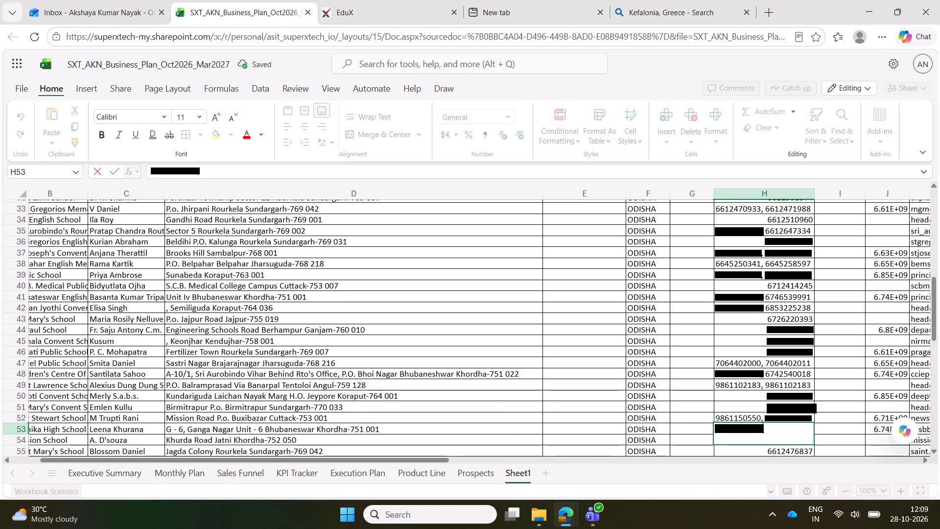
{"action": "key", "text": "space"}
{"action": "key", "text": "ctrl+v"}
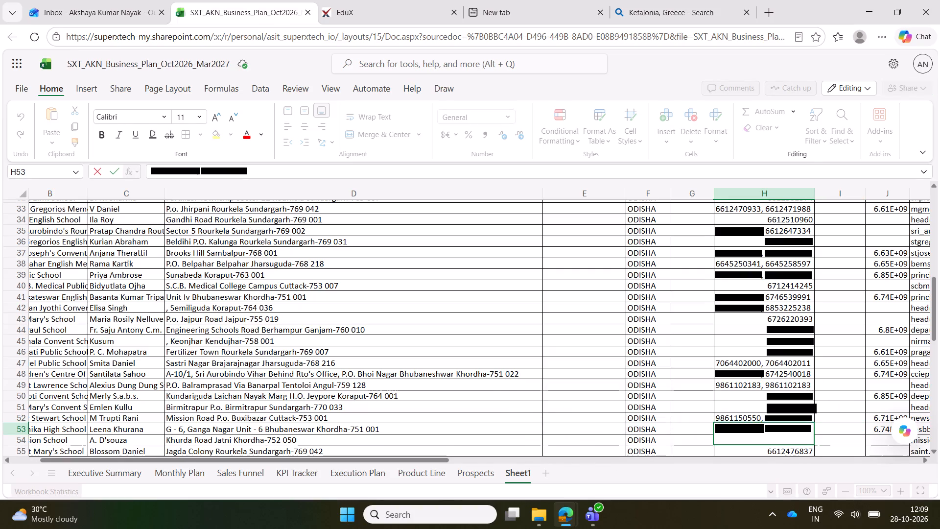
{"action": "left_click", "coordinate": [834, 443]}
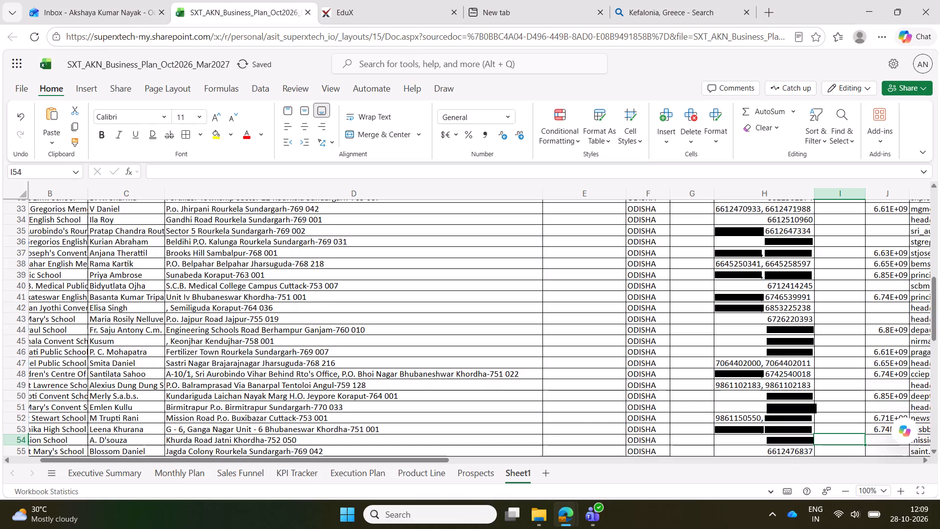
Move row 58's off_ph_no_2 number into its off_ph_no cell, after the first number, separated by a comma and space.
{"action": "key", "text": "Down"}
{"action": "key", "text": "Down"}
{"action": "key", "text": "Down"}
{"action": "key", "text": "Down"}
{"action": "key", "text": "Down"}
{"action": "key", "text": "Down"}
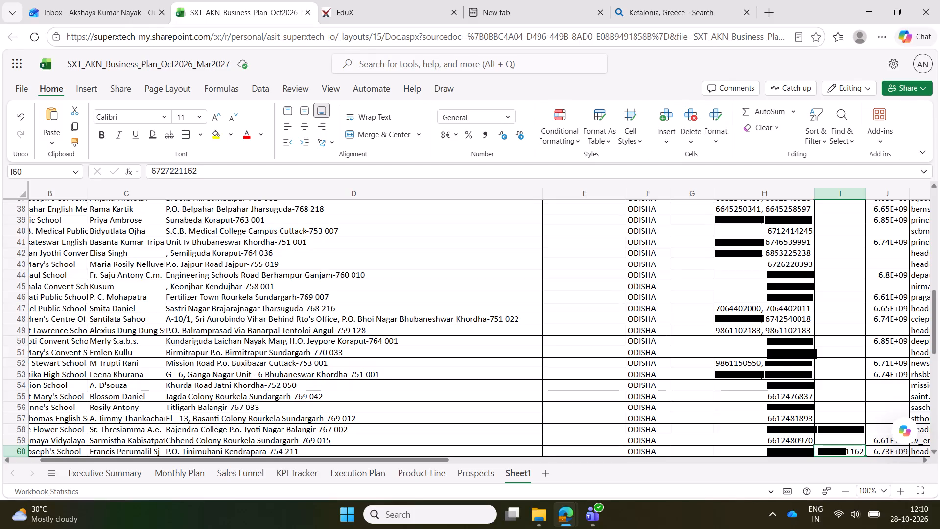
{"action": "double_click", "coordinate": [829, 429]}
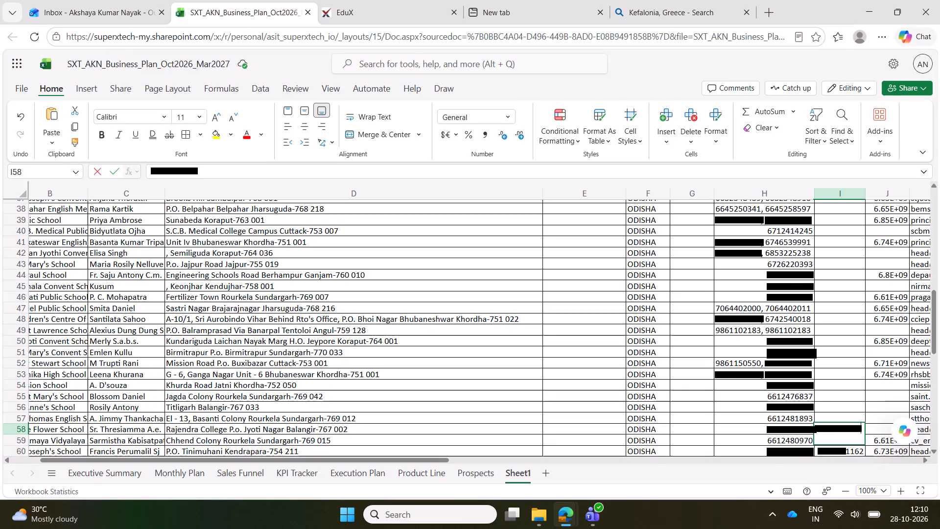
{"action": "left_click_drag", "start_coordinate": [815, 430], "coordinate": [862, 435]}
{"action": "key", "text": "ctrl+x"}
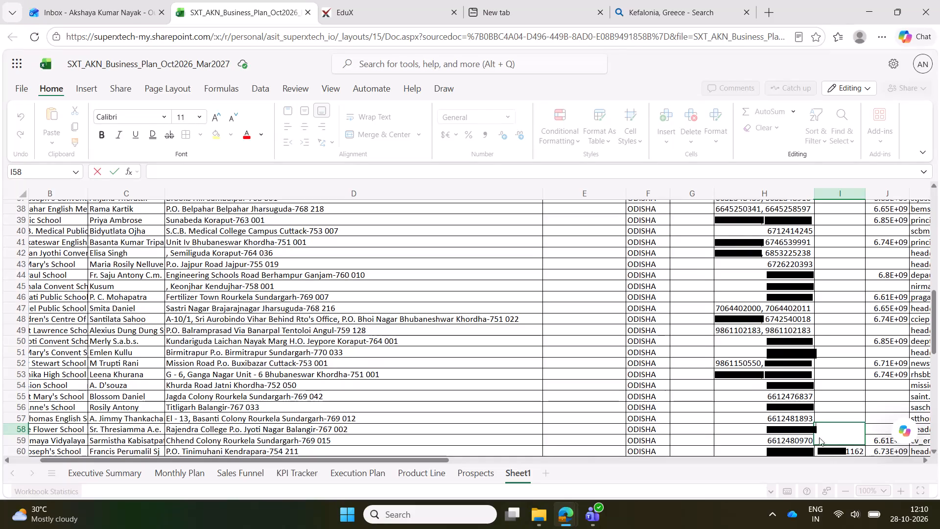
{"action": "left_click", "coordinate": [805, 433]}
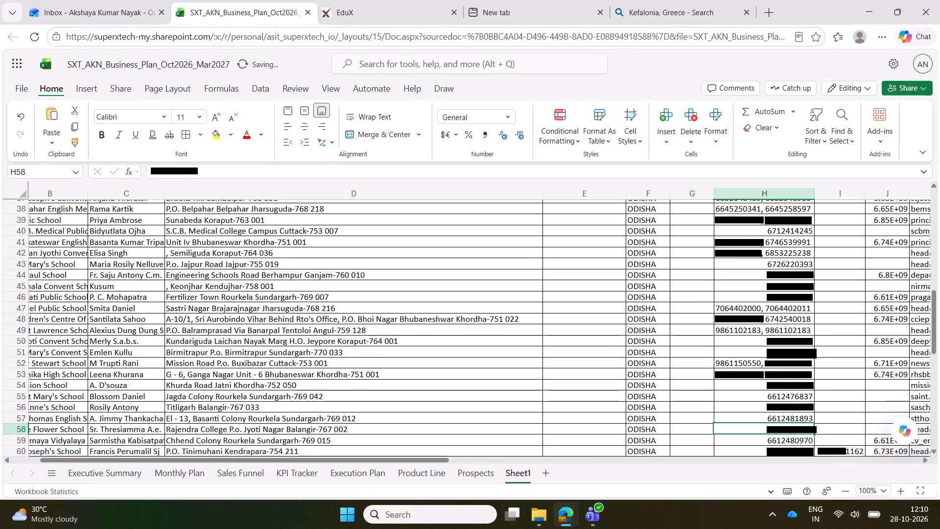
{"action": "double_click", "coordinate": [811, 429]}
{"action": "double_click", "coordinate": [811, 429]}
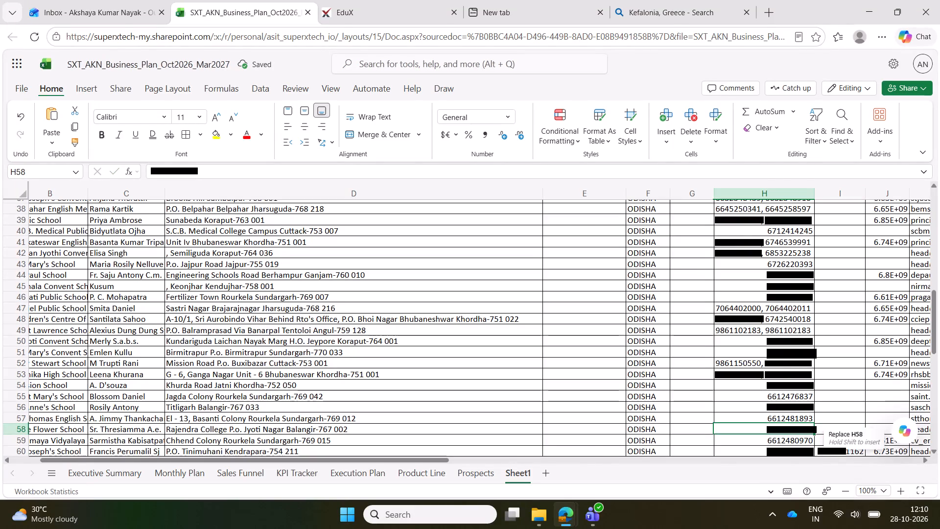
{"action": "double_click", "coordinate": [811, 429]}
{"action": "double_click", "coordinate": [806, 429]}
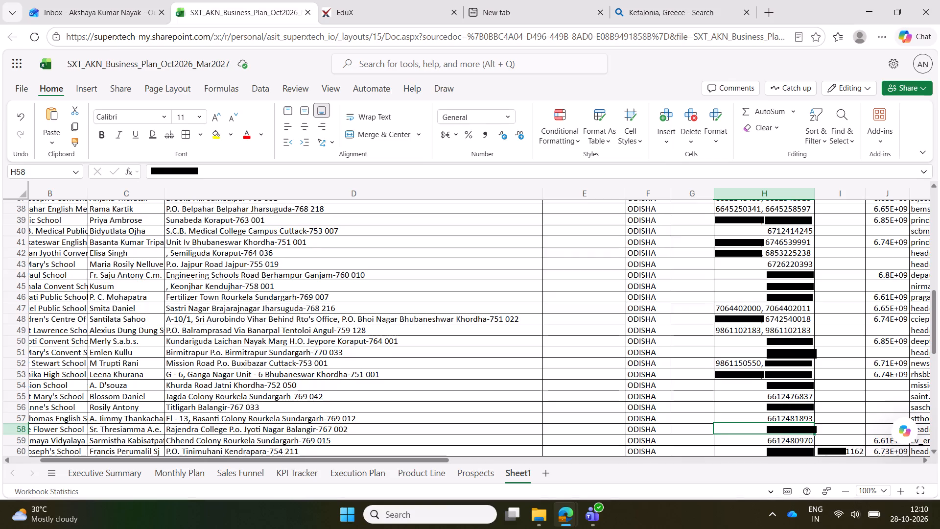
{"action": "type", "text": ","}
{"action": "key", "text": "space"}
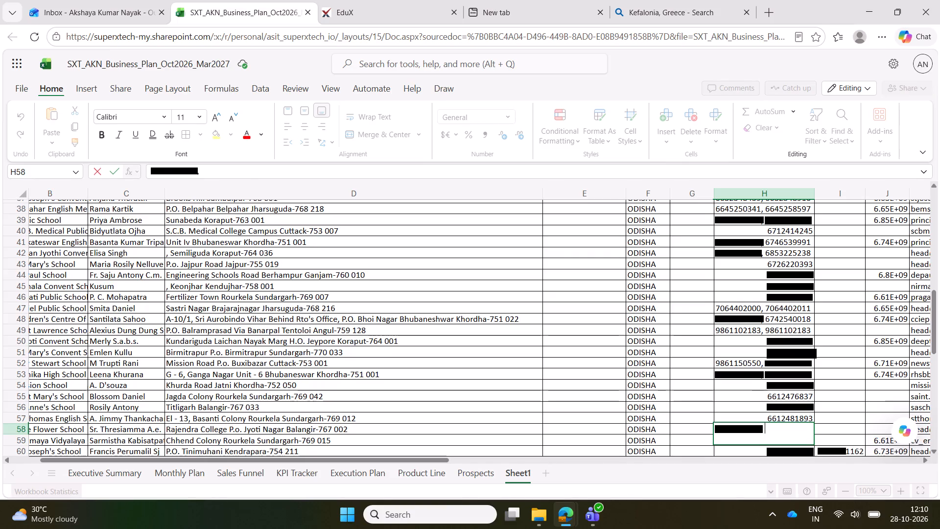
{"action": "key", "text": "ctrl+v"}
{"action": "left_click", "coordinate": [801, 454]}
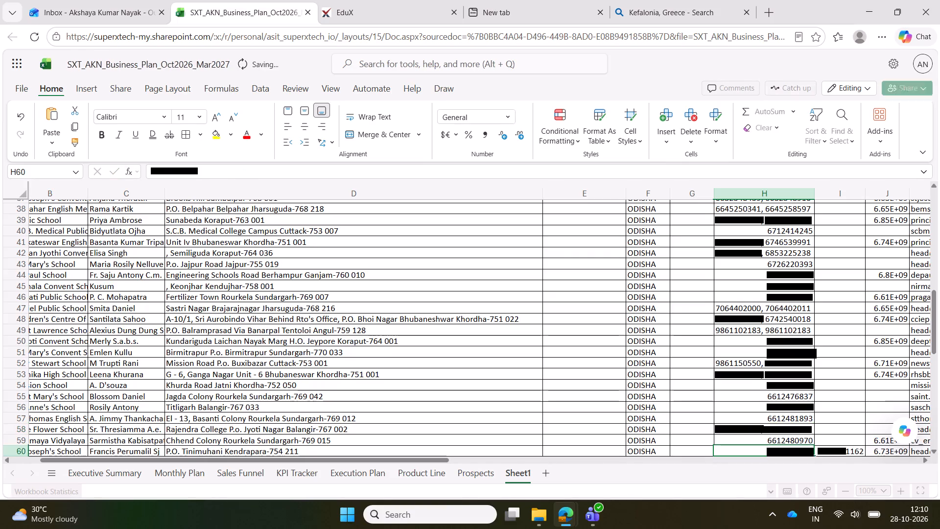
Move row 60's off_ph_no_2 number into its off_ph_no cell, after the first number, separated by a comma and space.
{"action": "left_click", "coordinate": [833, 449]}
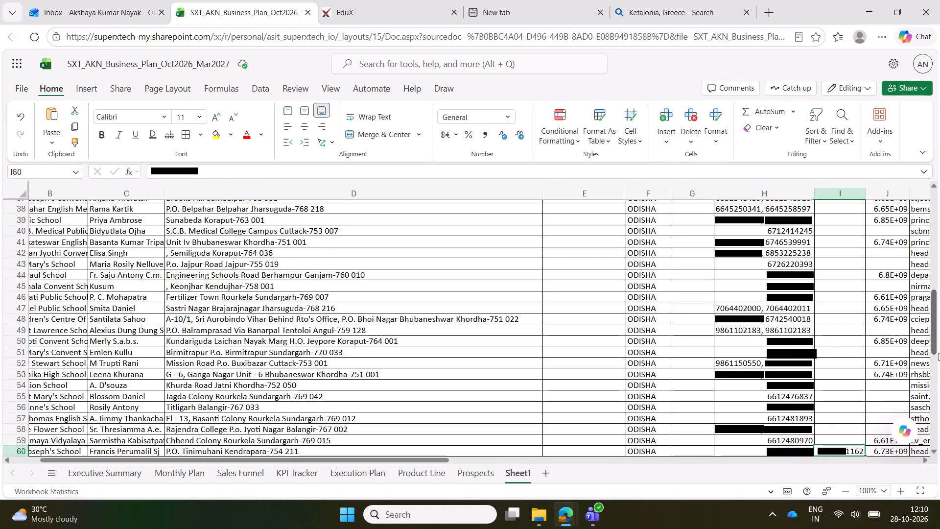
{"action": "left_click_drag", "start_coordinate": [935, 343], "coordinate": [935, 360]}
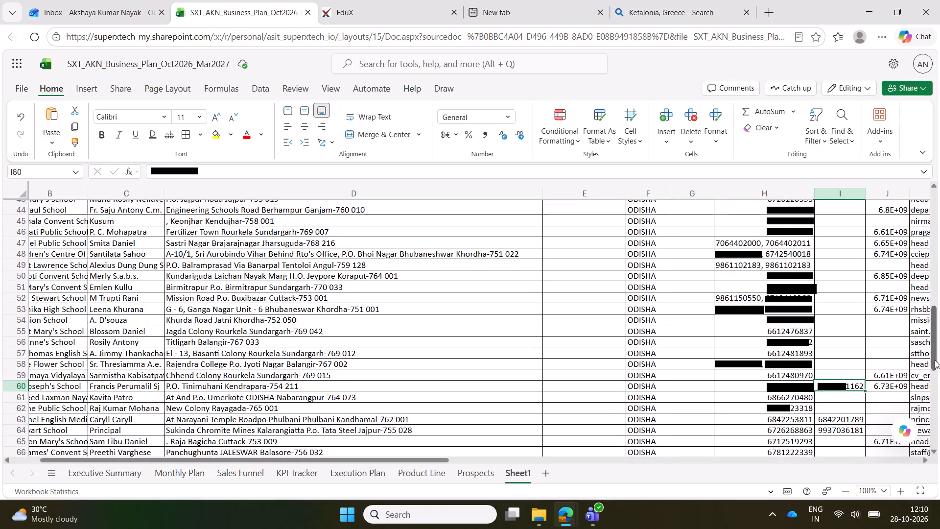
{"action": "left_click_drag", "start_coordinate": [935, 360], "coordinate": [935, 361]}
{"action": "double_click", "coordinate": [832, 378]}
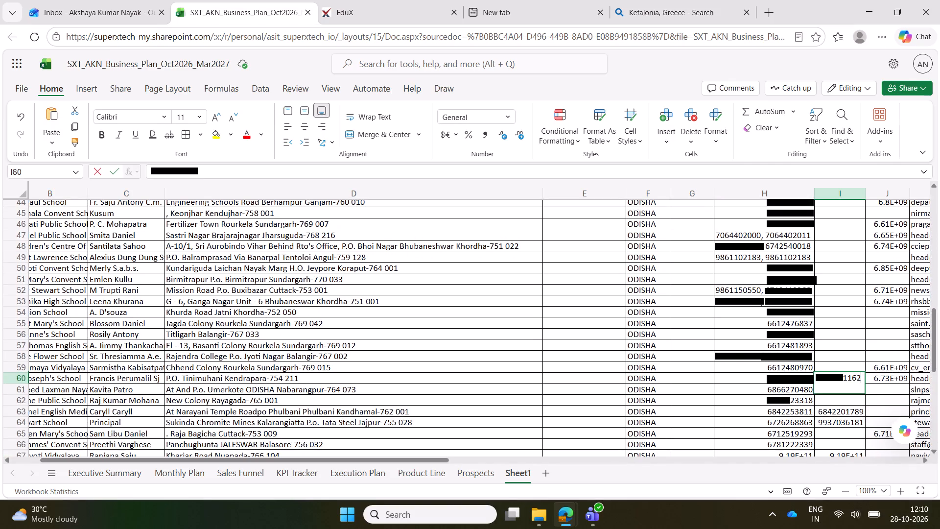
{"action": "left_click_drag", "start_coordinate": [817, 375], "coordinate": [855, 376]}
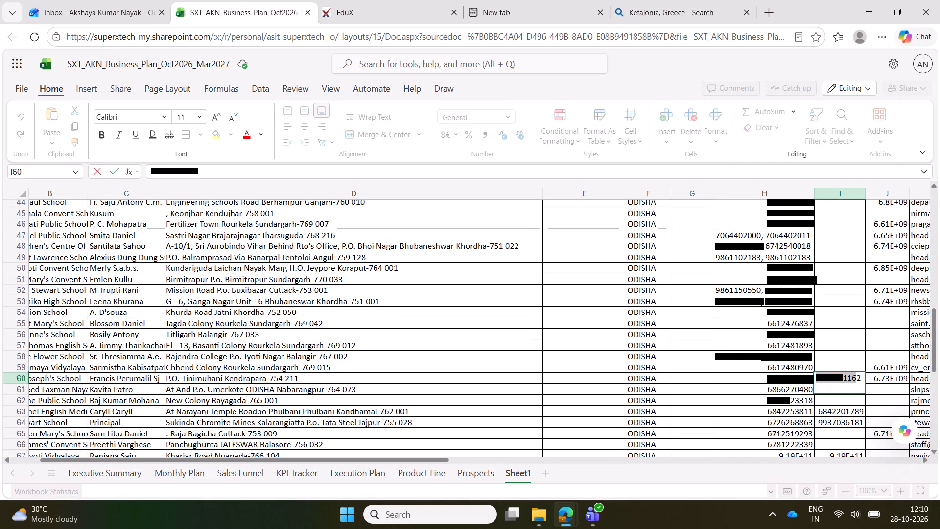
{"action": "left_click_drag", "start_coordinate": [855, 376], "coordinate": [863, 378]}
{"action": "key", "text": "ctrl+x"}
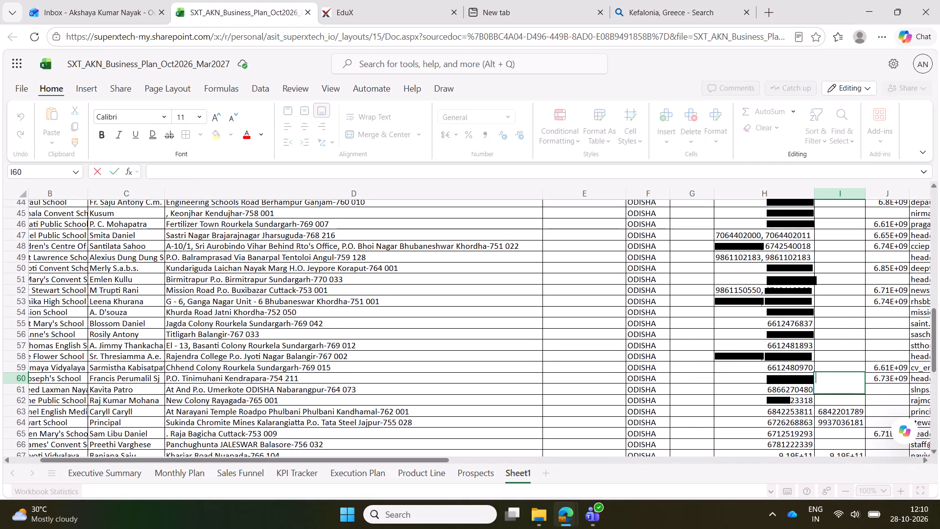
{"action": "double_click", "coordinate": [811, 380]}
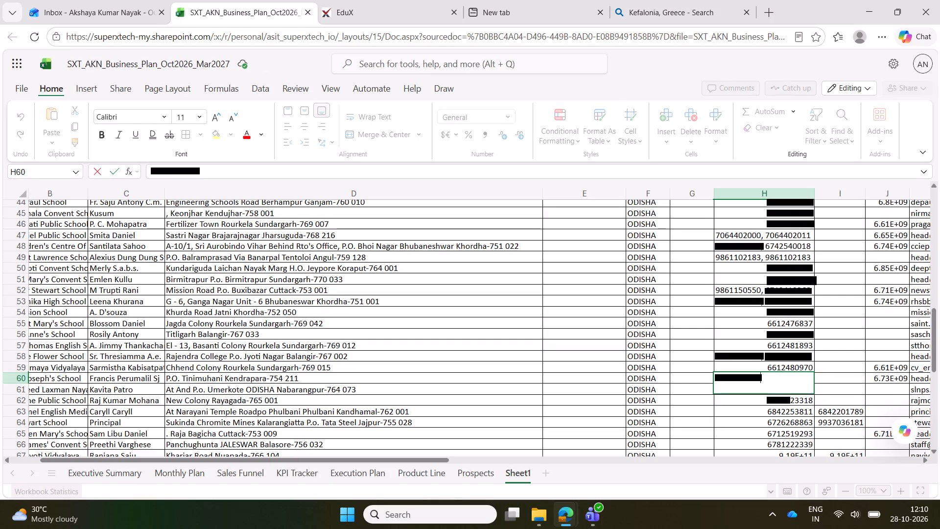
{"action": "type", "text": ","}
{"action": "key", "text": "space"}
{"action": "key", "text": "ctrl+v"}
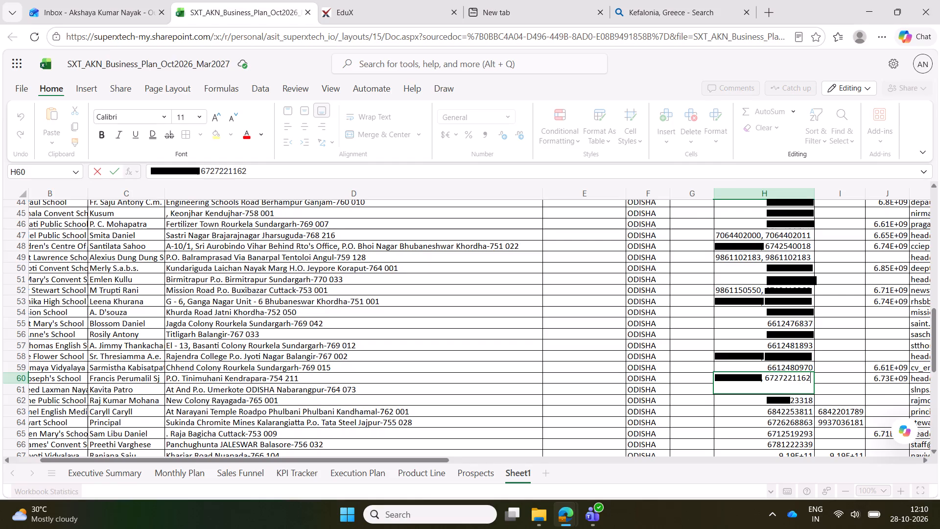
Add a comma and space after the first number in row 63's off_ph_no cell.
{"action": "left_click", "coordinate": [800, 408]}
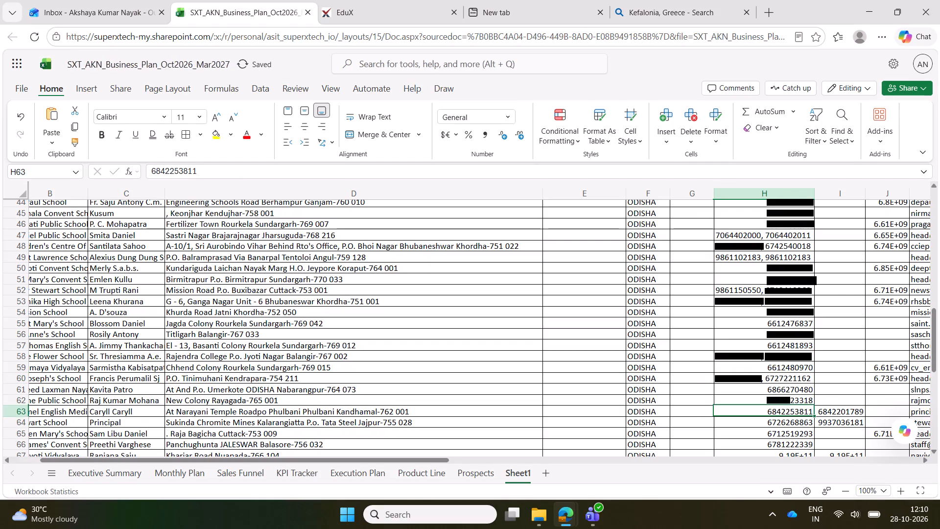
{"action": "double_click", "coordinate": [812, 412]}
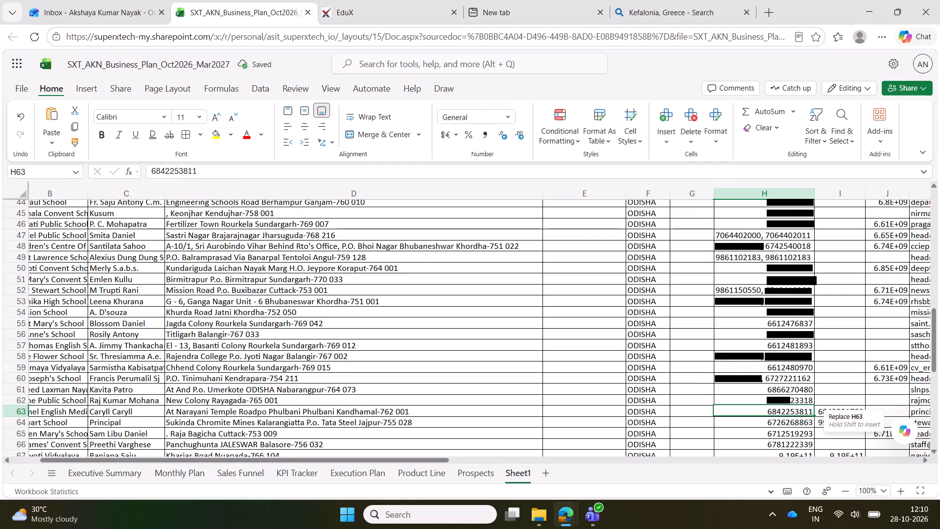
{"action": "double_click", "coordinate": [812, 412]}
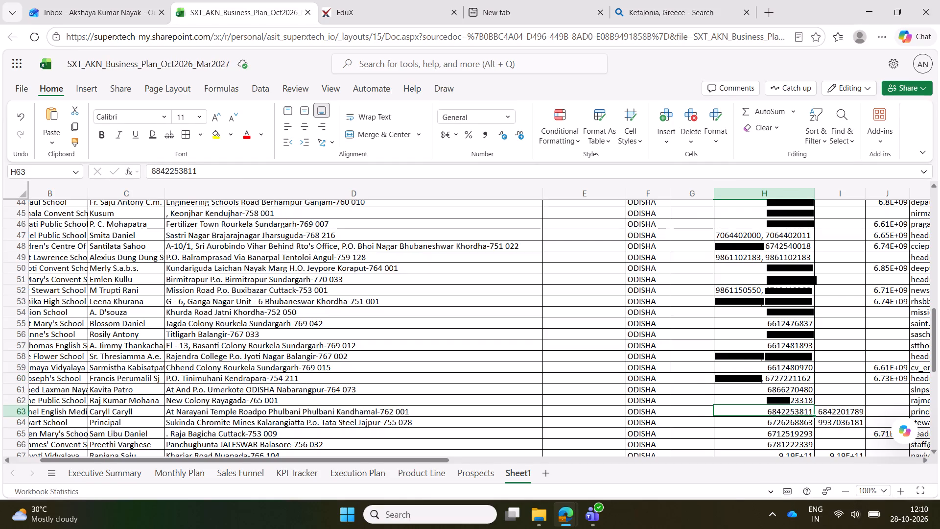
{"action": "double_click", "coordinate": [811, 412]}
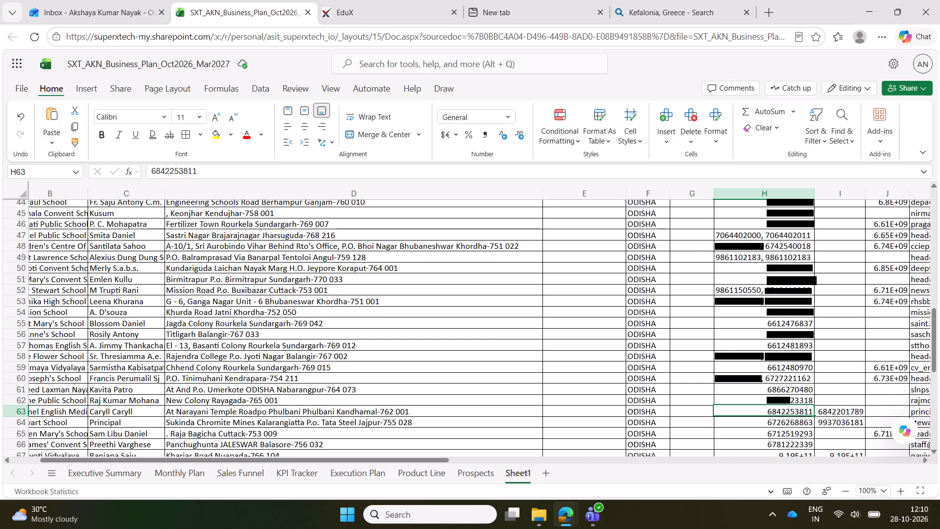
{"action": "double_click", "coordinate": [809, 412]}
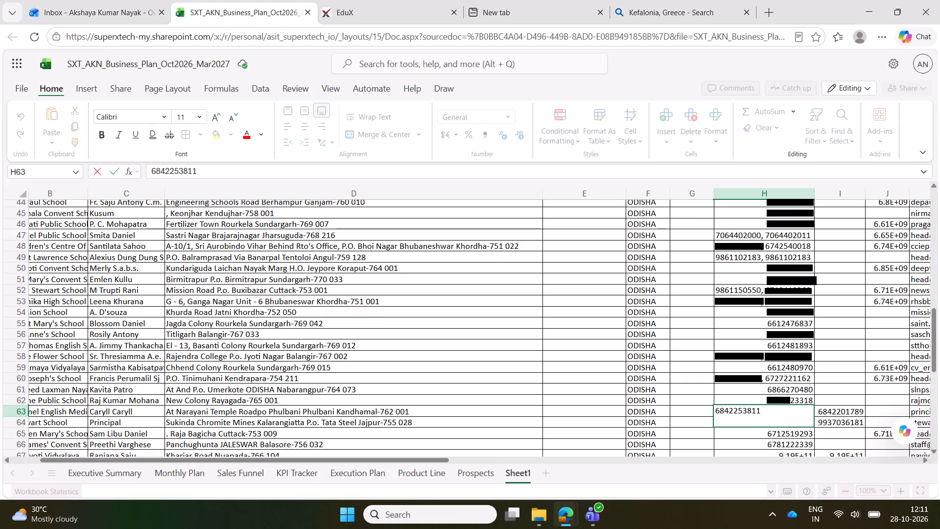
{"action": "type", "text": ","}
{"action": "key", "text": "space"}
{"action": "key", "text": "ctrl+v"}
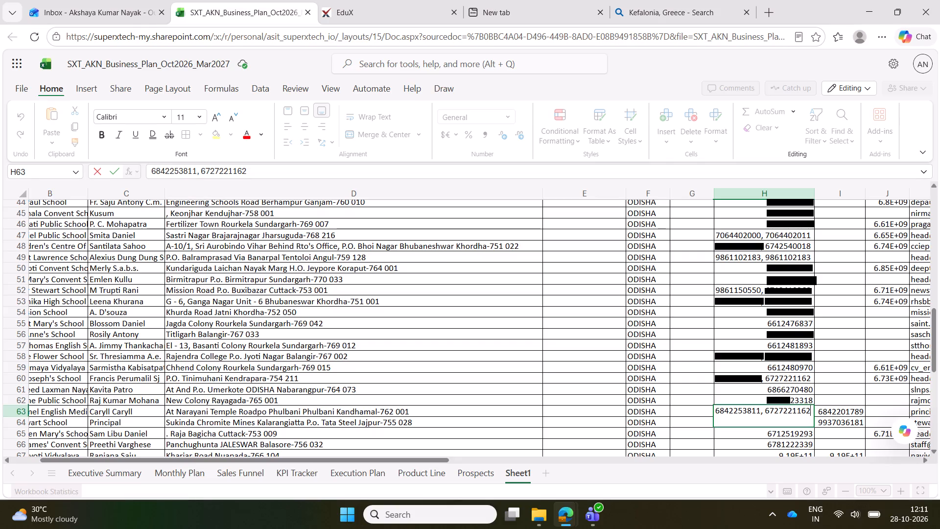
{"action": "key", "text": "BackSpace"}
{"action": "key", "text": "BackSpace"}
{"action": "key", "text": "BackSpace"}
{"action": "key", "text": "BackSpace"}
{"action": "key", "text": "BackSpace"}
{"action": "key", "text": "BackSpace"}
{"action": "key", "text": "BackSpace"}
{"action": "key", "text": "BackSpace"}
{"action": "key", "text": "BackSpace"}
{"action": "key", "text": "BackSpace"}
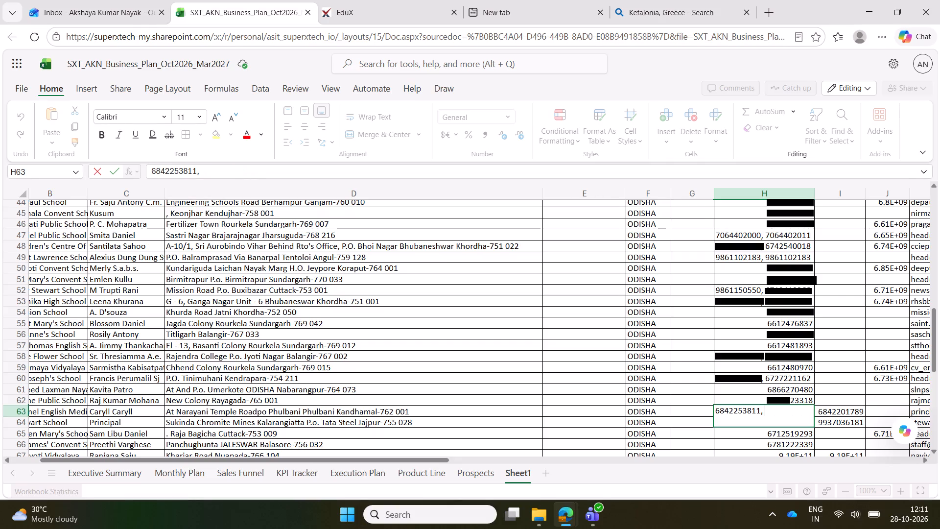
Move row 63's off_ph_no_2 number into its off_ph_no cell, after the comma and space.
{"action": "double_click", "coordinate": [842, 410]}
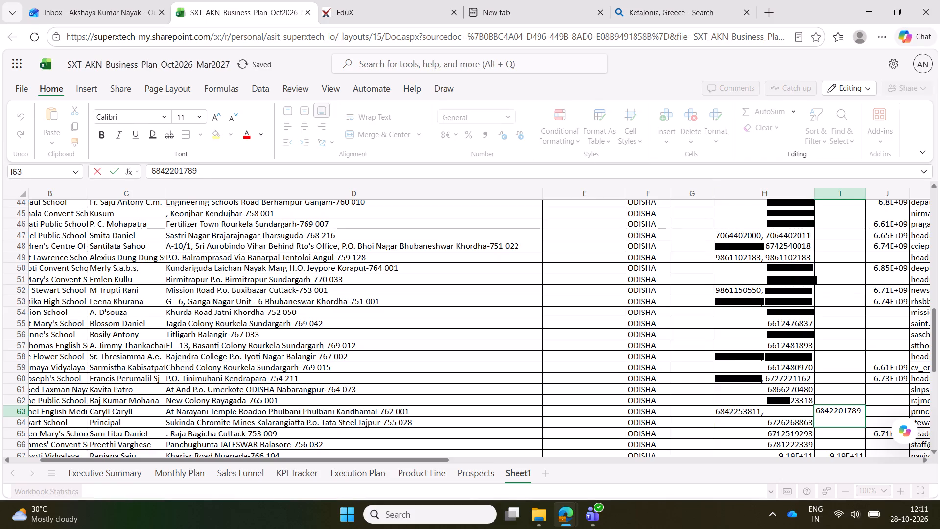
{"action": "left_click_drag", "start_coordinate": [816, 411], "coordinate": [861, 415]}
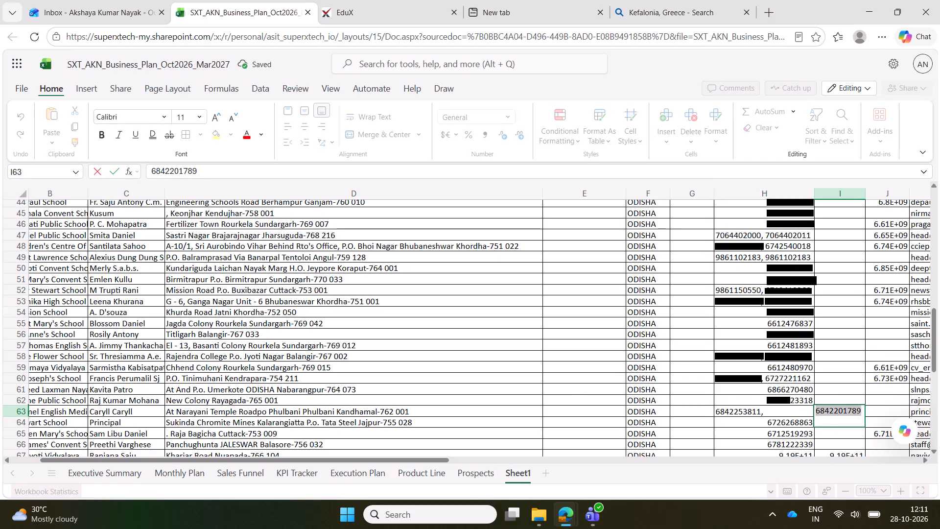
{"action": "key", "text": "ctrl+x"}
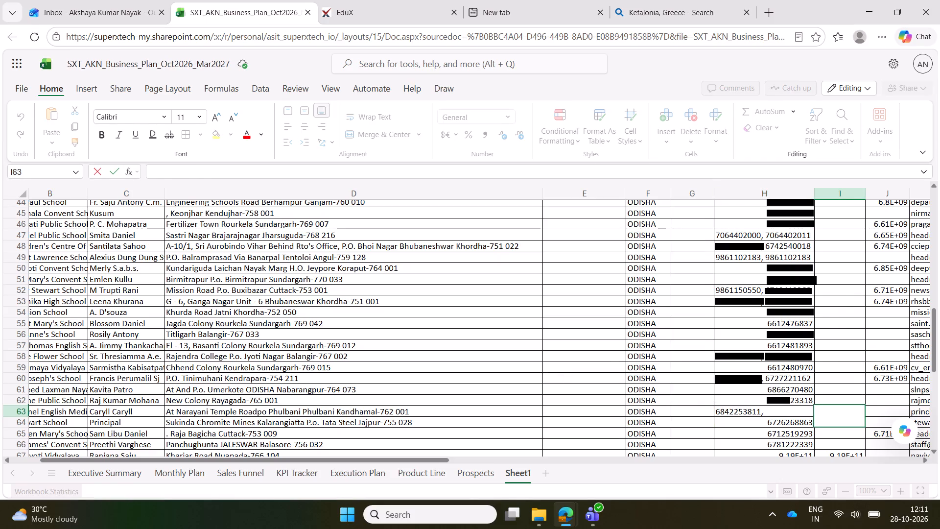
{"action": "double_click", "coordinate": [777, 414]}
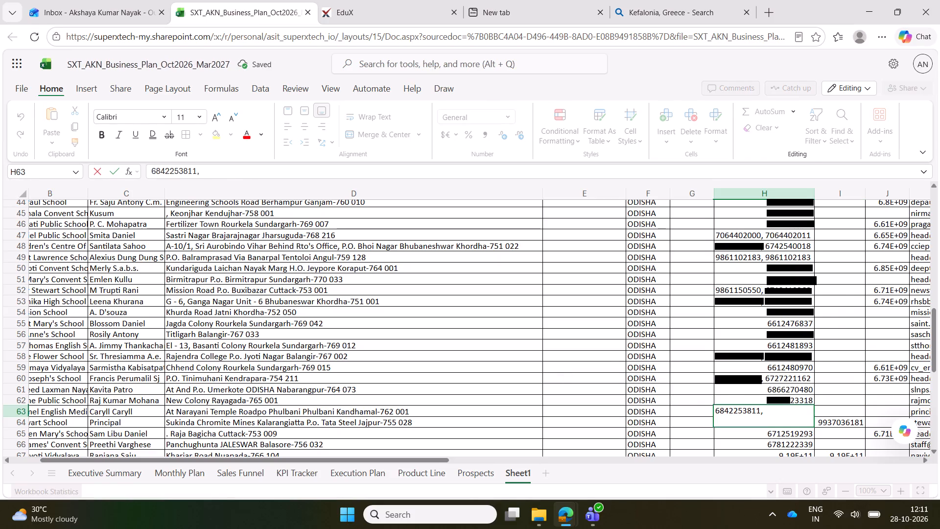
{"action": "key", "text": "ctrl+v"}
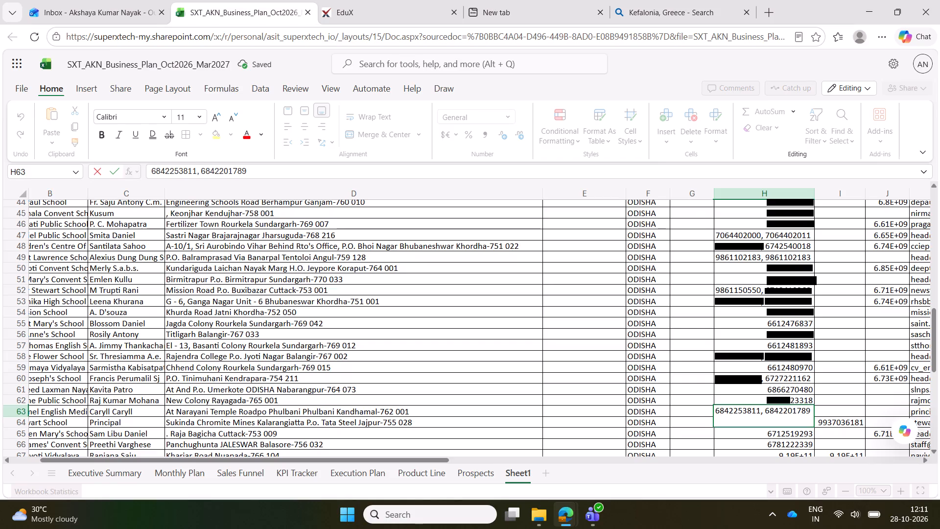
{"action": "key", "text": "Return"}
Move row 64's off_ph_no_2 number into its off_ph_no cell, after the first number, separated by a comma and space.
{"action": "left_click", "coordinate": [836, 427]}
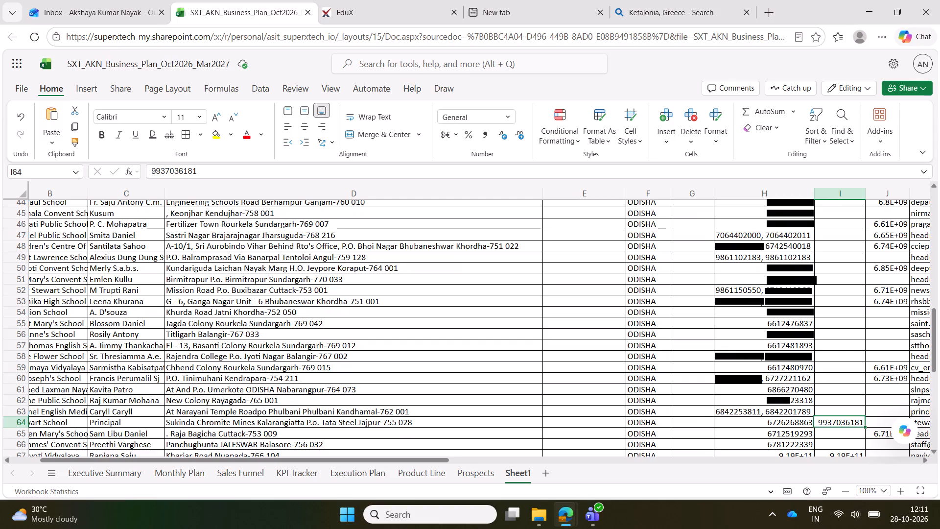
{"action": "triple_click", "coordinate": [830, 426]}
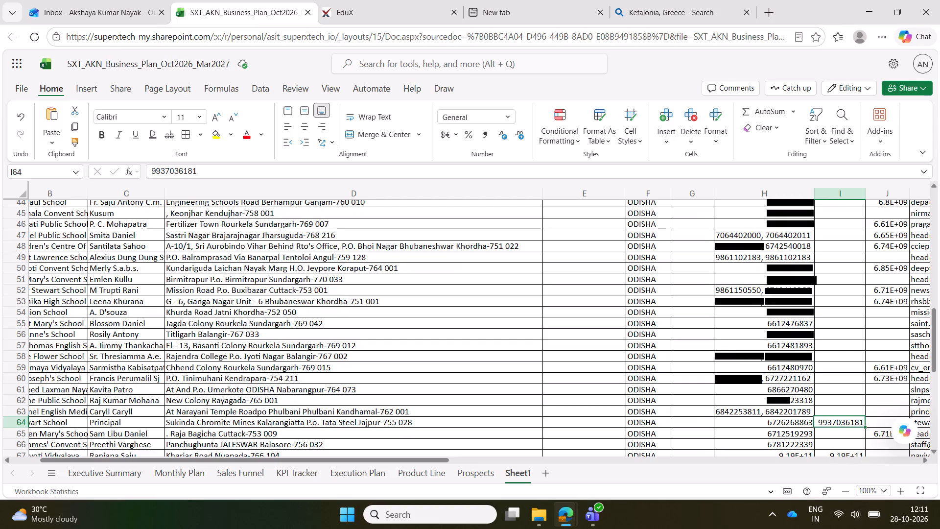
{"action": "triple_click", "coordinate": [831, 423]}
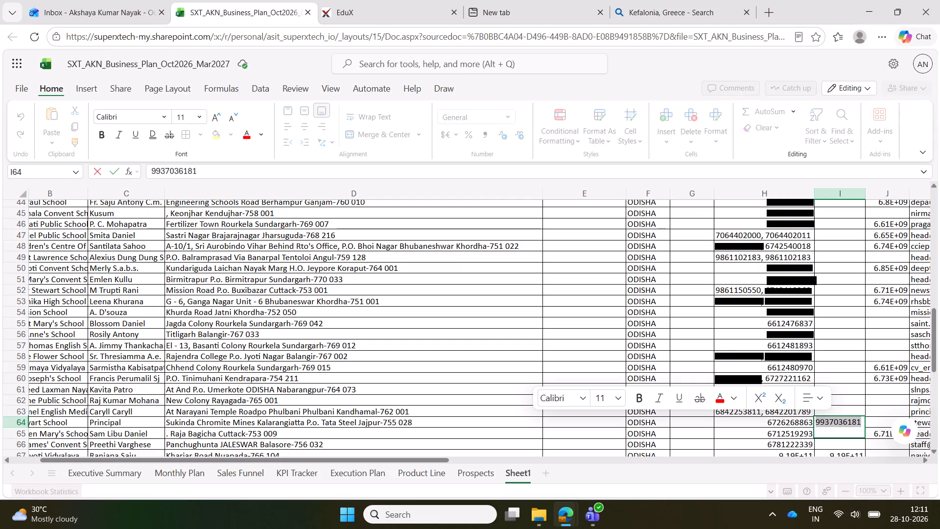
{"action": "key", "text": "ctrl+x"}
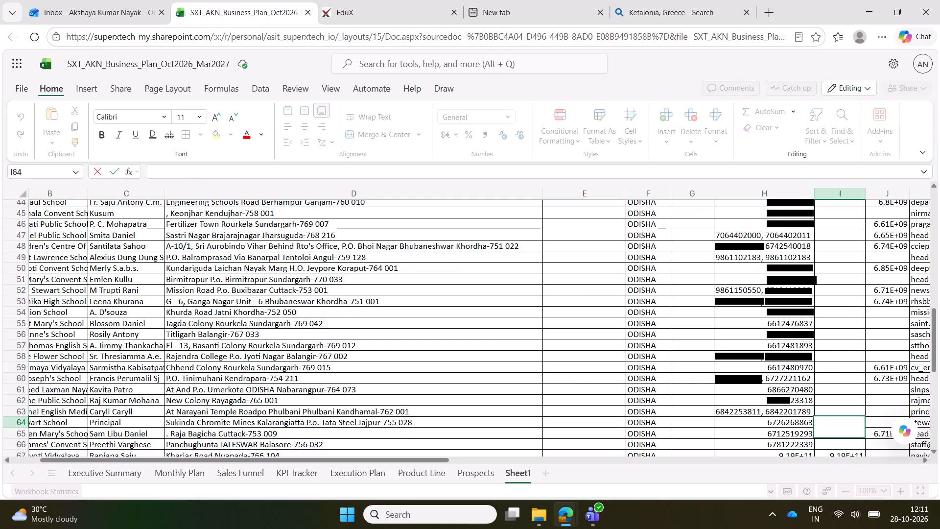
{"action": "double_click", "coordinate": [810, 423]}
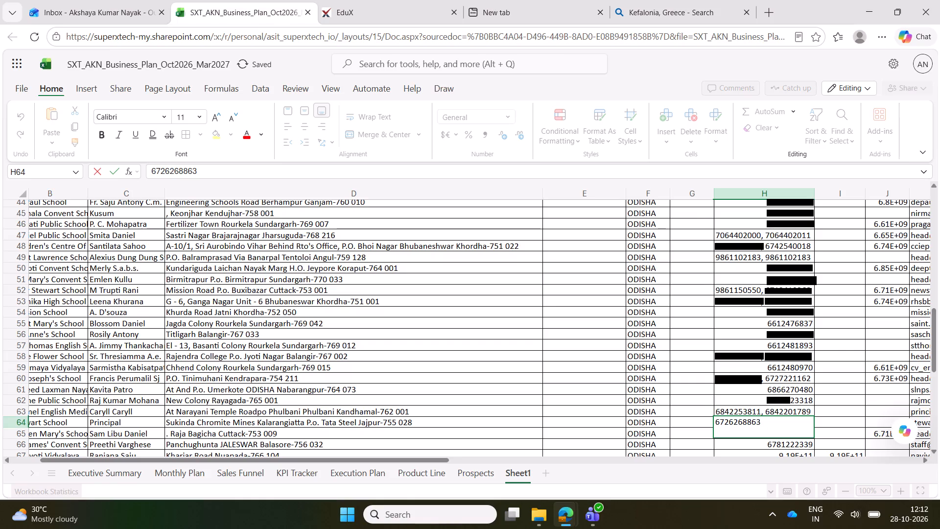
{"action": "type", "text": ","}
{"action": "key", "text": "space"}
{"action": "key", "text": "ctrl+v"}
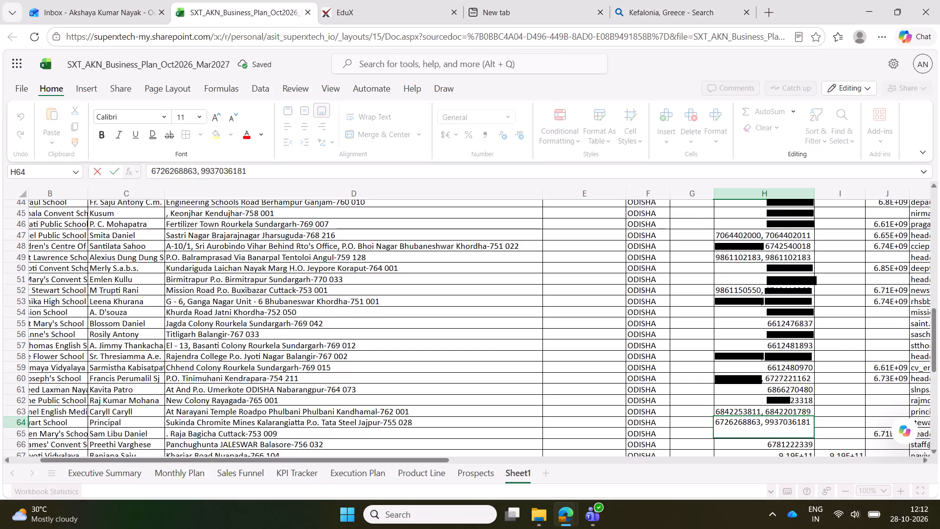
{"action": "left_click", "coordinate": [795, 442]}
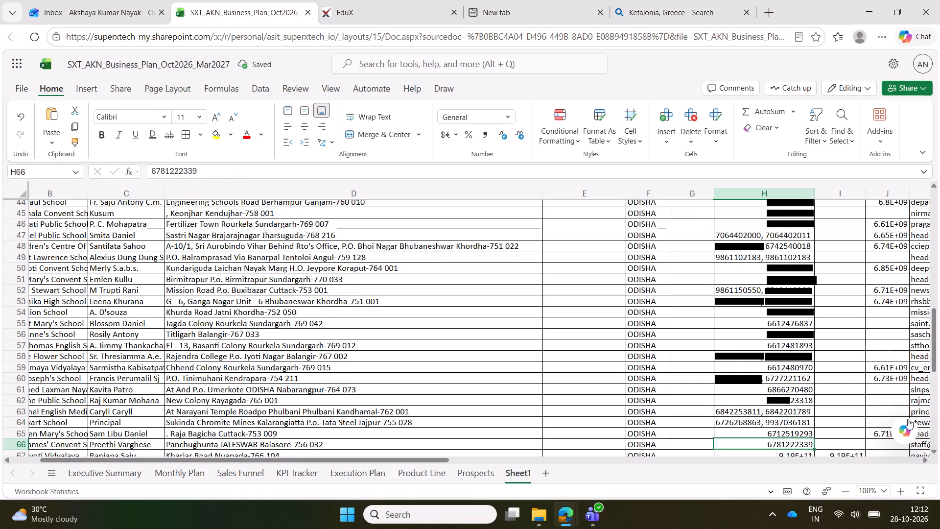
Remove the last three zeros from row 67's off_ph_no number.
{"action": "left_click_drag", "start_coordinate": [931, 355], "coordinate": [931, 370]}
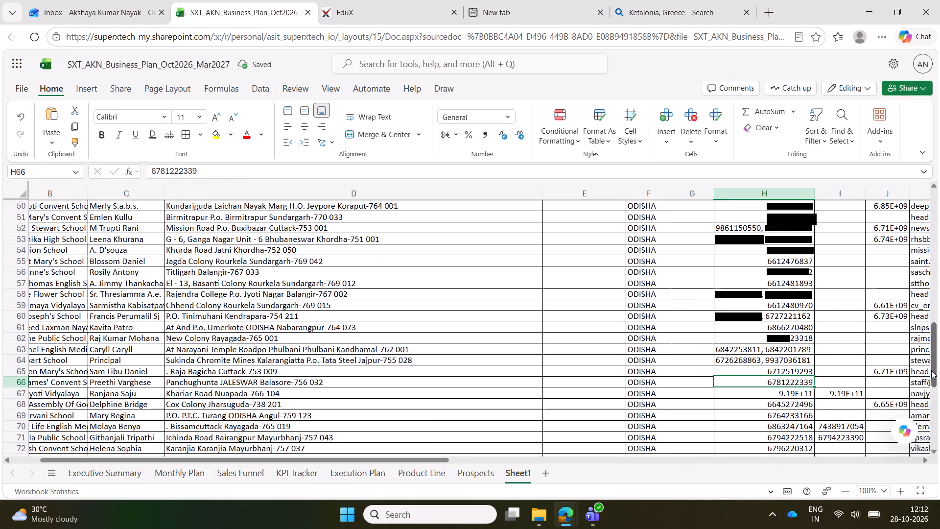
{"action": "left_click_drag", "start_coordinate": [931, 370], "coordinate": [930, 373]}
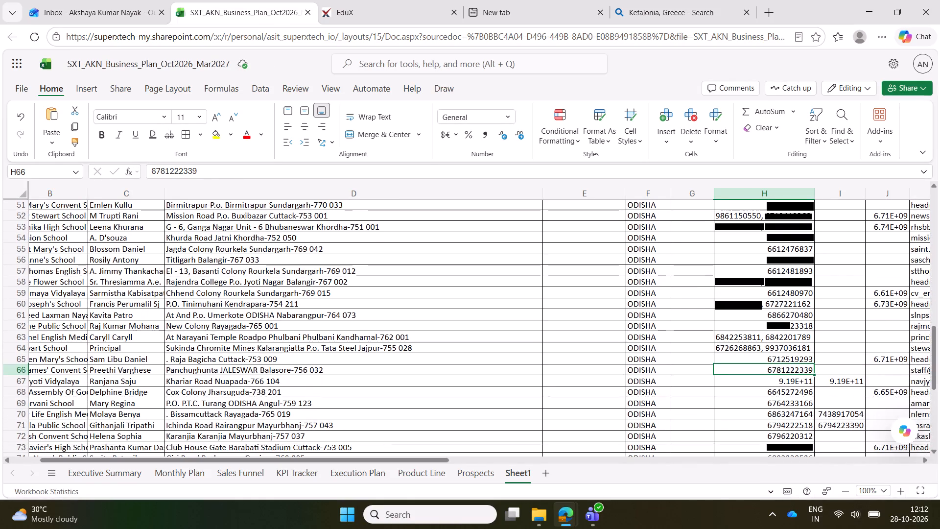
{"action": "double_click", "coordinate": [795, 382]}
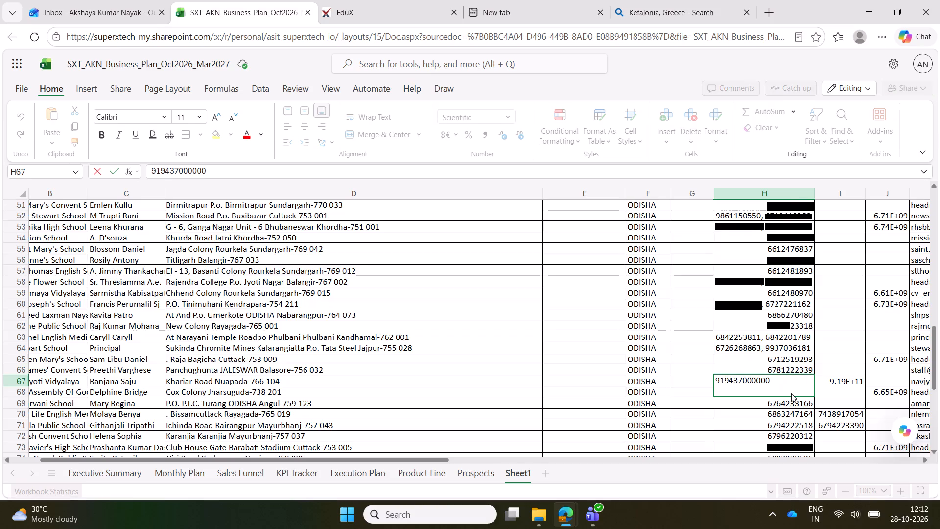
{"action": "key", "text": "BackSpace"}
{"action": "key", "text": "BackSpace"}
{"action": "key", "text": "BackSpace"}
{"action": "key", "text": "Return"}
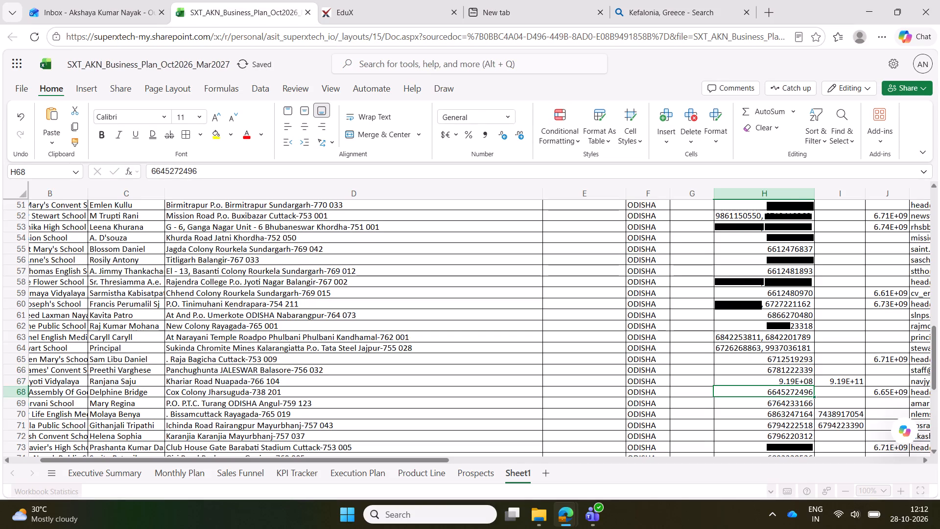
Clear the contents of row 67's off_ph_no and off_ph_no_2 cells.
{"action": "left_click", "coordinate": [795, 383]}
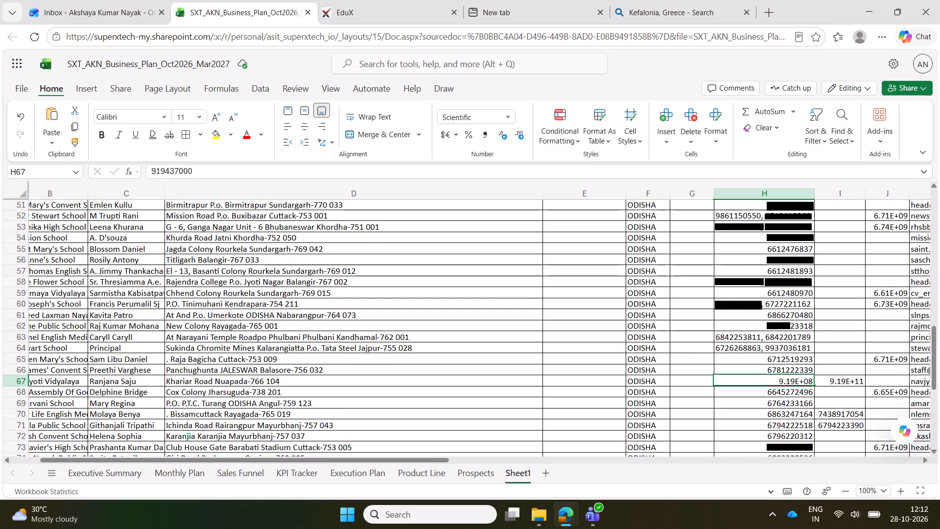
{"action": "left_click", "coordinate": [831, 381]}
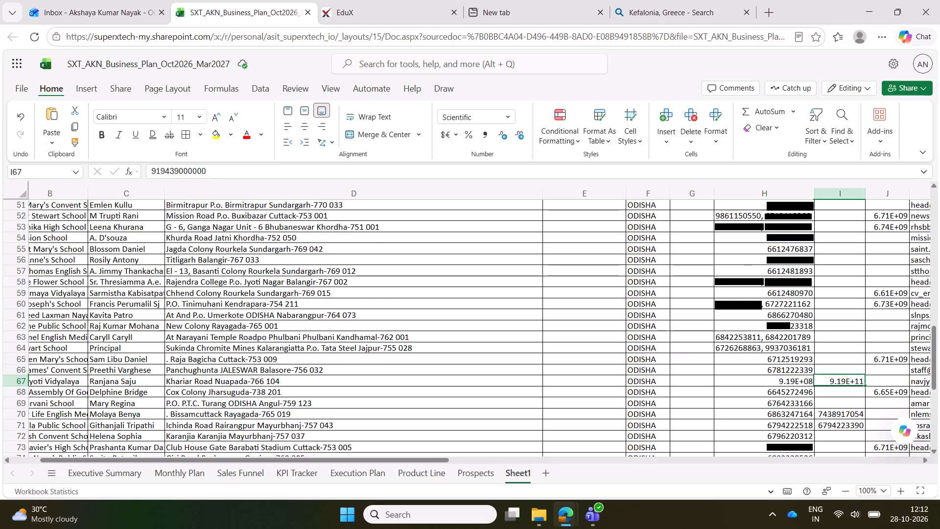
{"action": "left_click", "coordinate": [806, 380]}
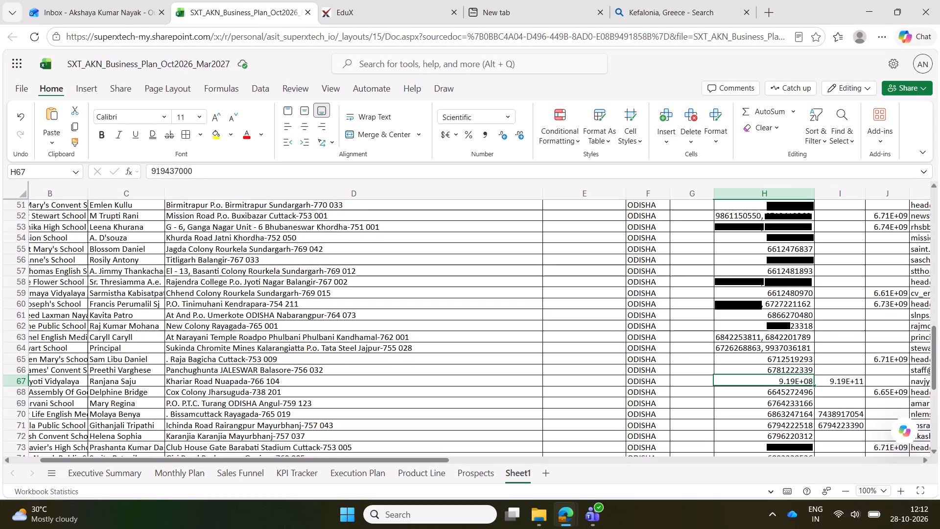
{"action": "key", "text": "Delete"}
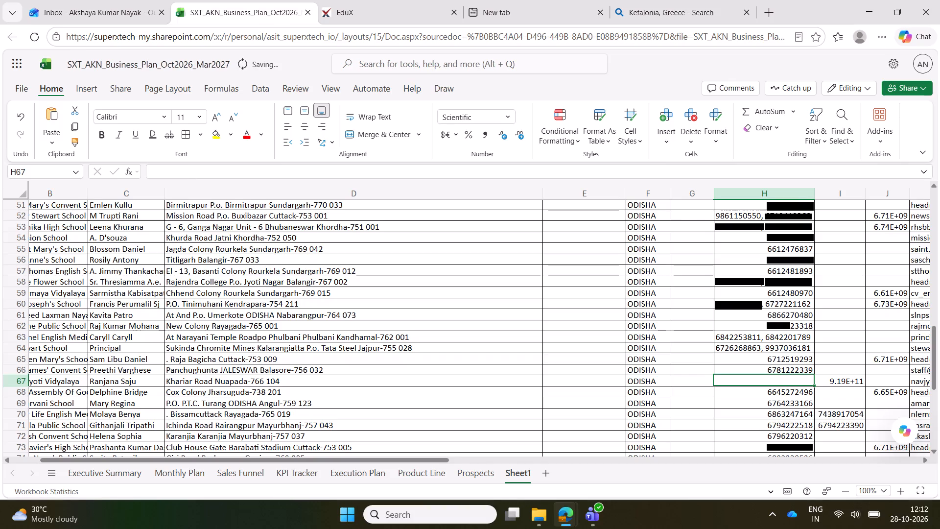
{"action": "left_click", "coordinate": [824, 381]}
{"action": "key", "text": "Delete"}
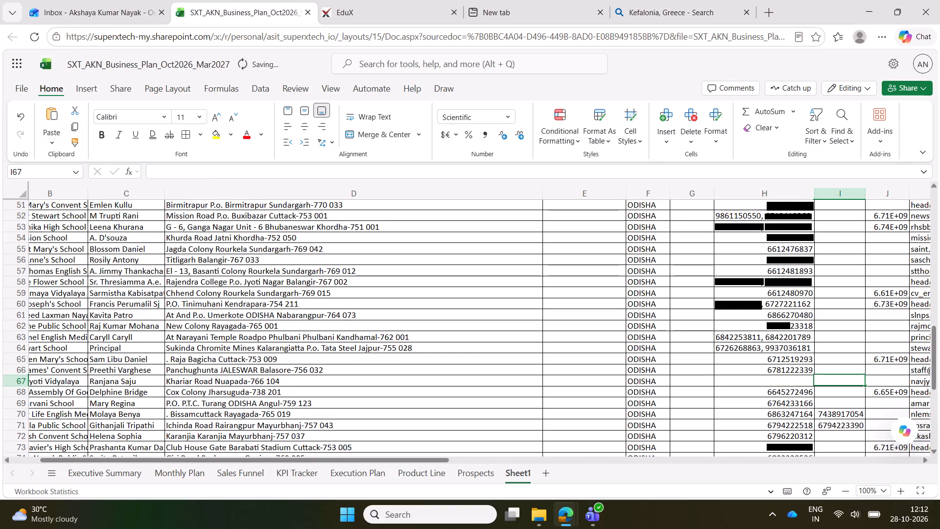
Move row 70's off_ph_no_2 number into its off_ph_no cell, after the first number, separated by a comma and space.
{"action": "double_click", "coordinate": [820, 414]}
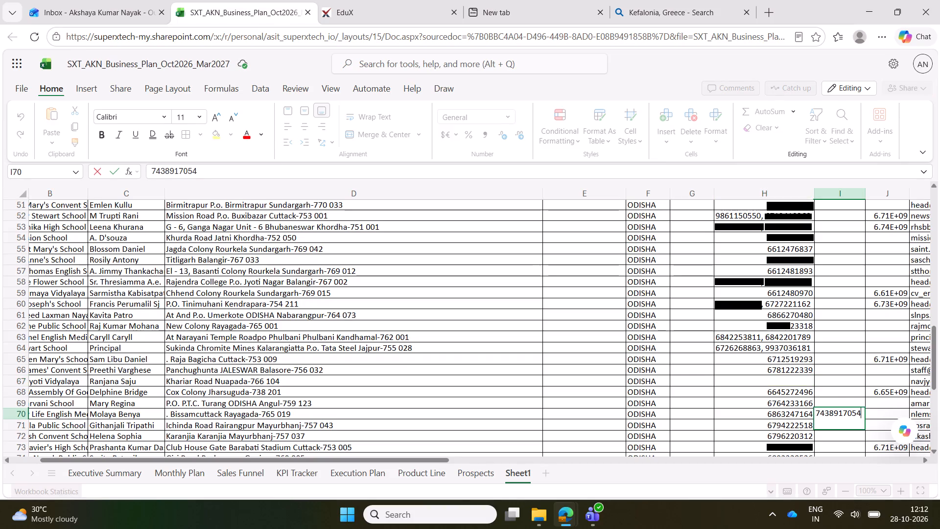
{"action": "left_click_drag", "start_coordinate": [862, 413], "coordinate": [814, 416]}
{"action": "key", "text": "ctrl+x"}
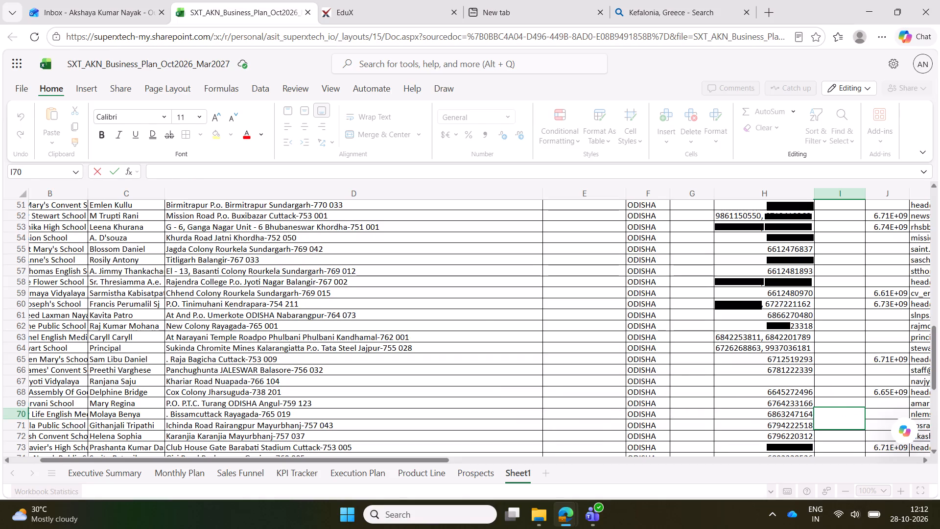
{"action": "double_click", "coordinate": [809, 415]}
{"action": "type", "text": ","}
{"action": "key", "text": "space"}
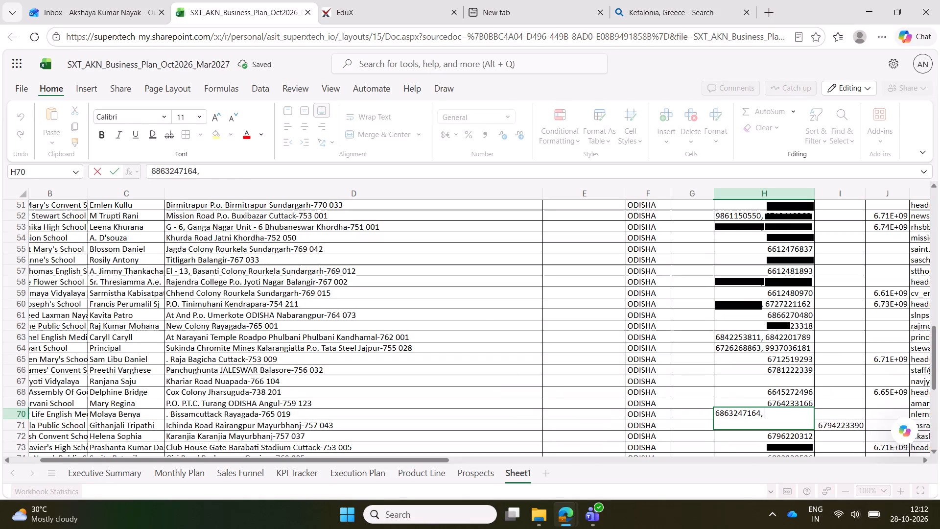
{"action": "key", "text": "ctrl+v"}
{"action": "left_click", "coordinate": [806, 436]}
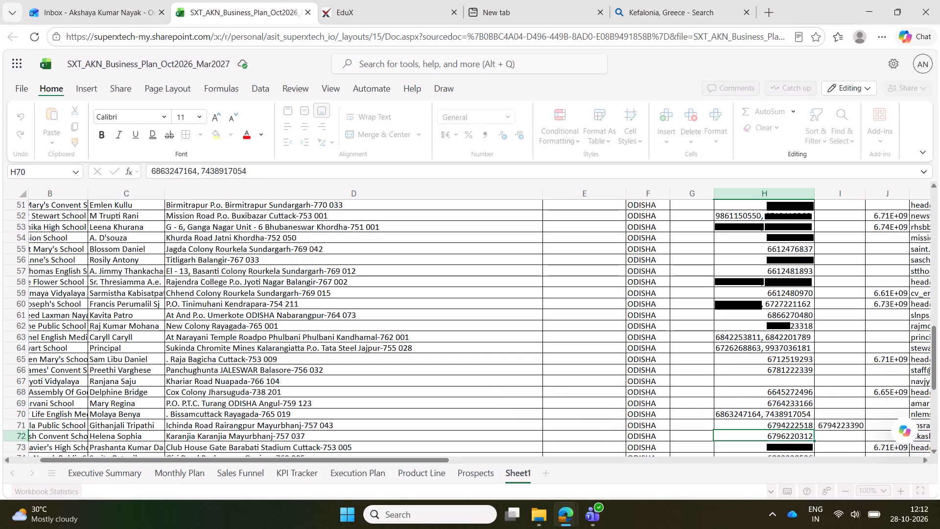
Add a comma and space after the number in row 71's off_ph_no cell.
{"action": "triple_click", "coordinate": [812, 427]}
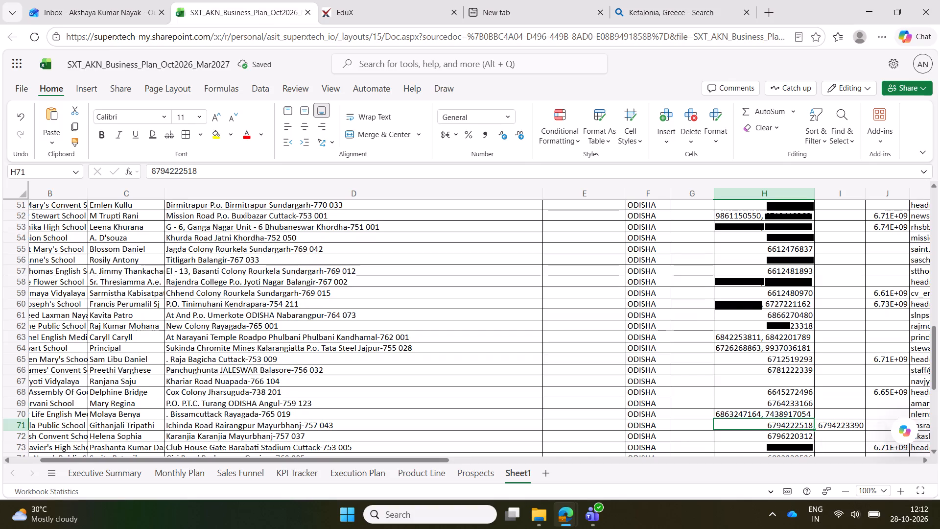
{"action": "double_click", "coordinate": [812, 426]}
{"action": "double_click", "coordinate": [812, 426]}
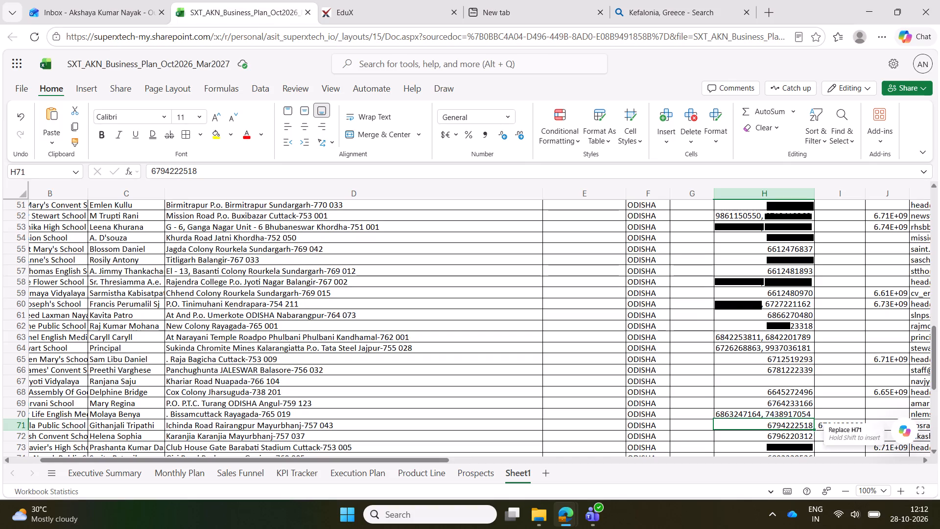
{"action": "double_click", "coordinate": [806, 426]}
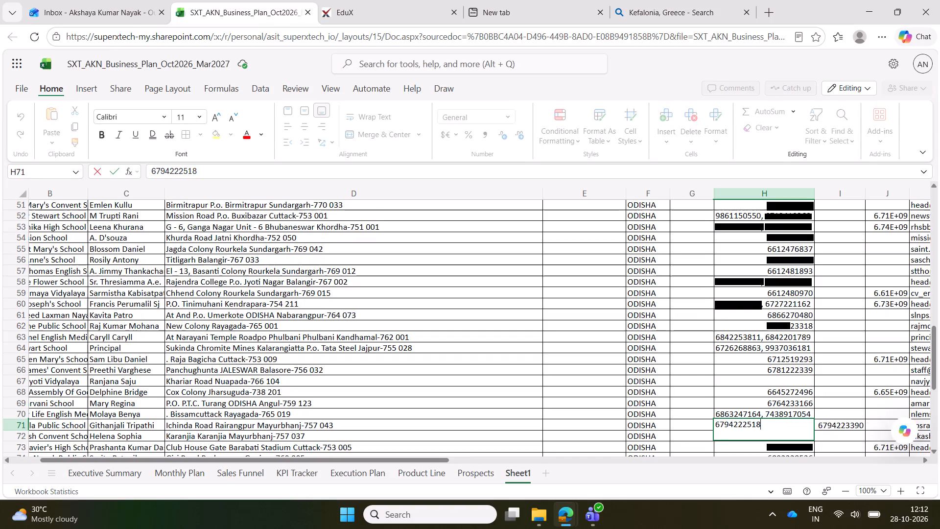
{"action": "type", "text": ","}
{"action": "key", "text": "space"}
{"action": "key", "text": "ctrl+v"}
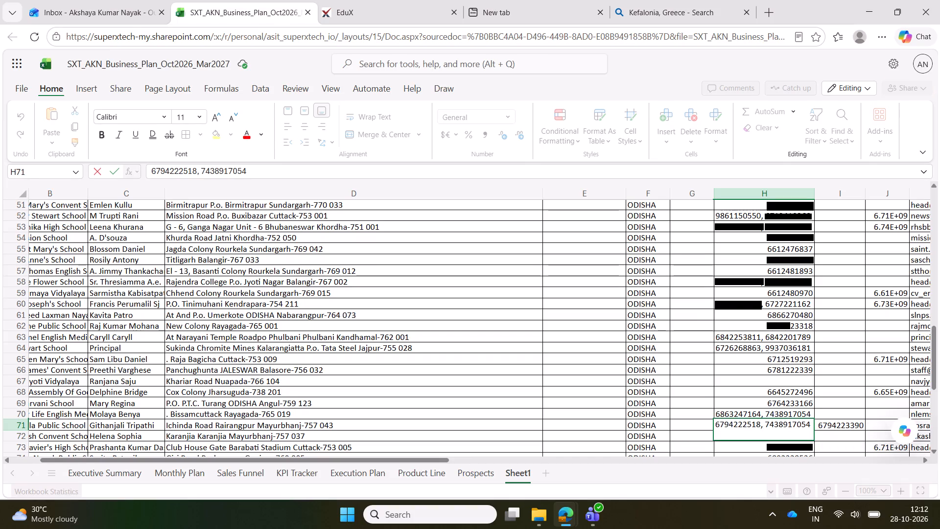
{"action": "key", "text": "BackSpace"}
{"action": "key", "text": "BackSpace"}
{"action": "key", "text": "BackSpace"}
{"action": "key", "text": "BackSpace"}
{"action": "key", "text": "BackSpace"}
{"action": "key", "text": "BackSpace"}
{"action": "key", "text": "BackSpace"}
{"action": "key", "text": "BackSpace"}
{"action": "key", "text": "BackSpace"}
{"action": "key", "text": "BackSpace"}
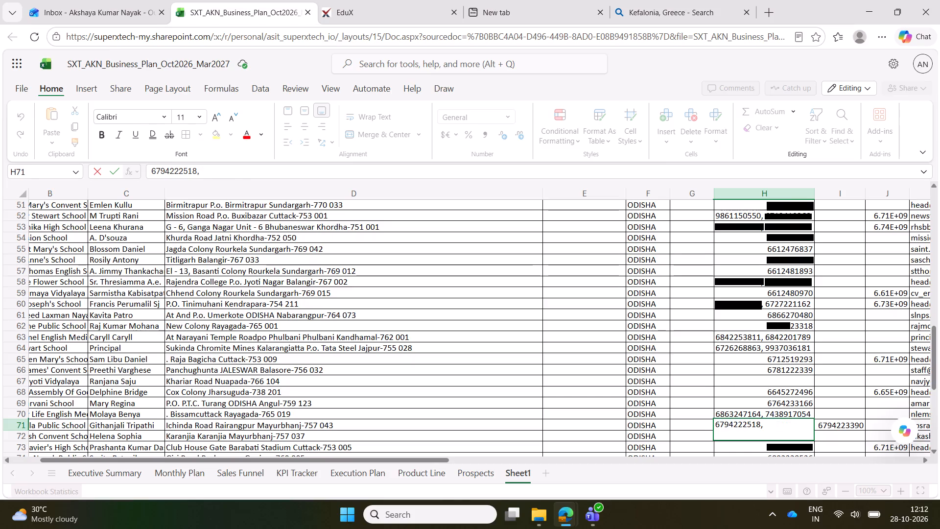
Move row 71's off_ph_no_2 number into its off_ph_no cell, after the comma and space.
{"action": "left_click", "coordinate": [843, 427]}
{"action": "double_click", "coordinate": [843, 427]}
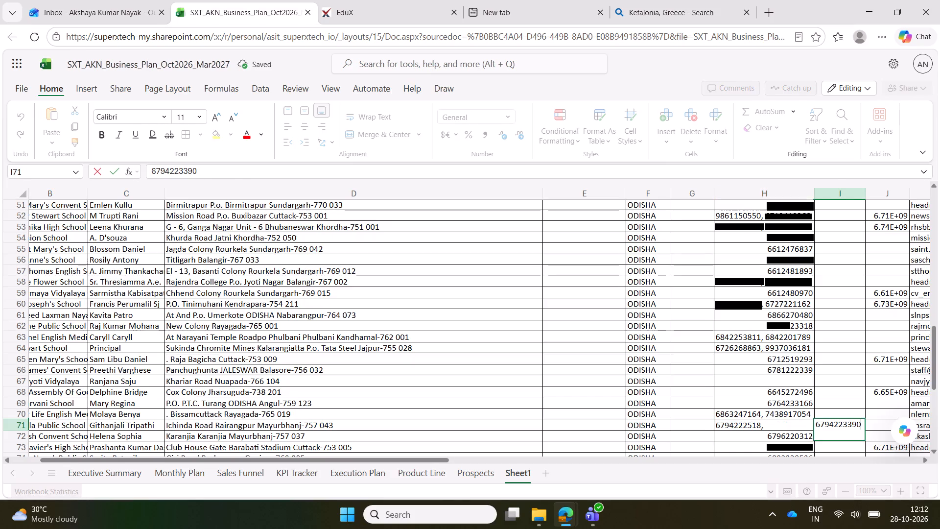
{"action": "left_click_drag", "start_coordinate": [861, 423], "coordinate": [817, 428]}
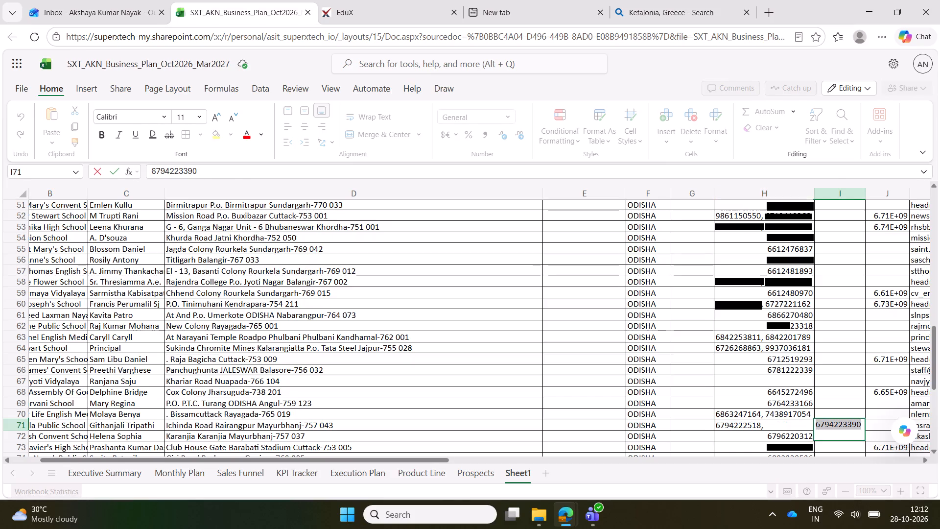
{"action": "left_click_drag", "start_coordinate": [817, 428], "coordinate": [815, 428]}
{"action": "key", "text": "ctrl+x"}
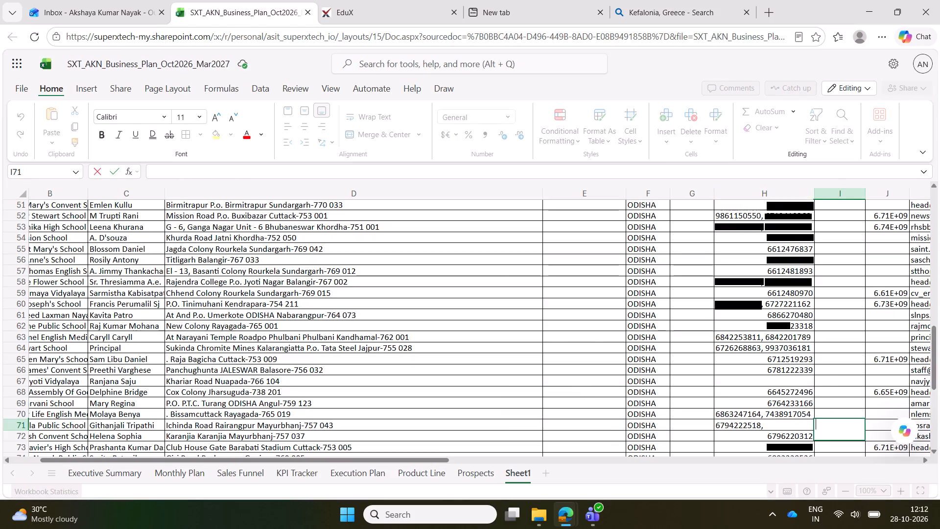
{"action": "double_click", "coordinate": [785, 424]}
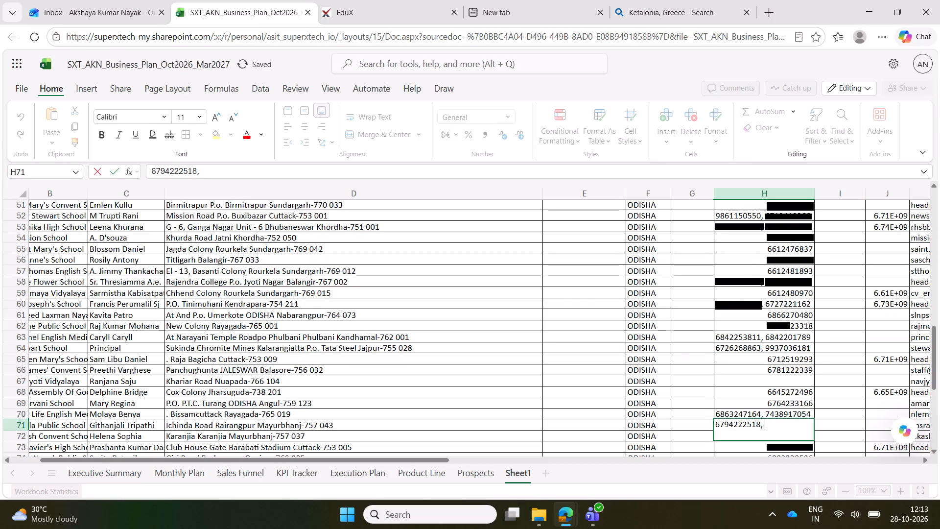
{"action": "key", "text": "ctrl+v"}
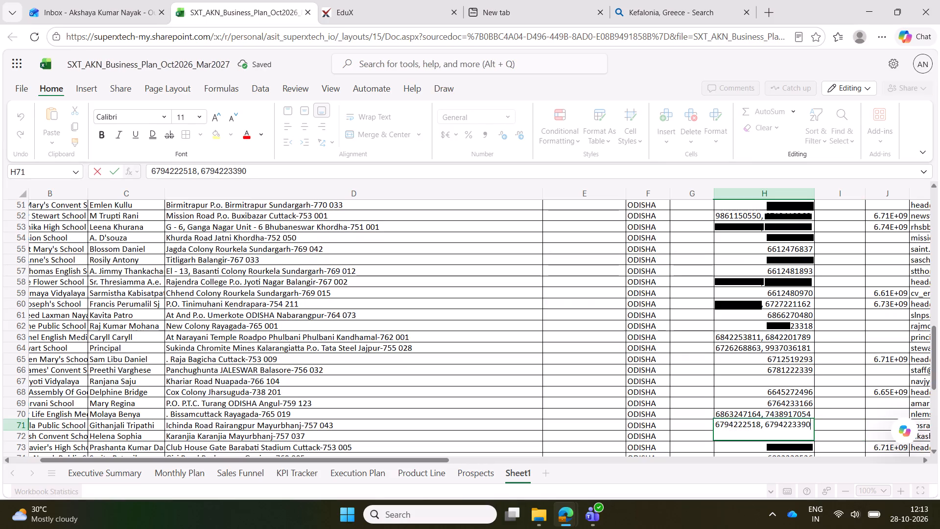
{"action": "left_click", "coordinate": [819, 445]}
Move row 80's off_ph_no_2 number into its off_ph_no cell, after the first number, separated by a comma and space.
{"action": "key", "text": "Down"}
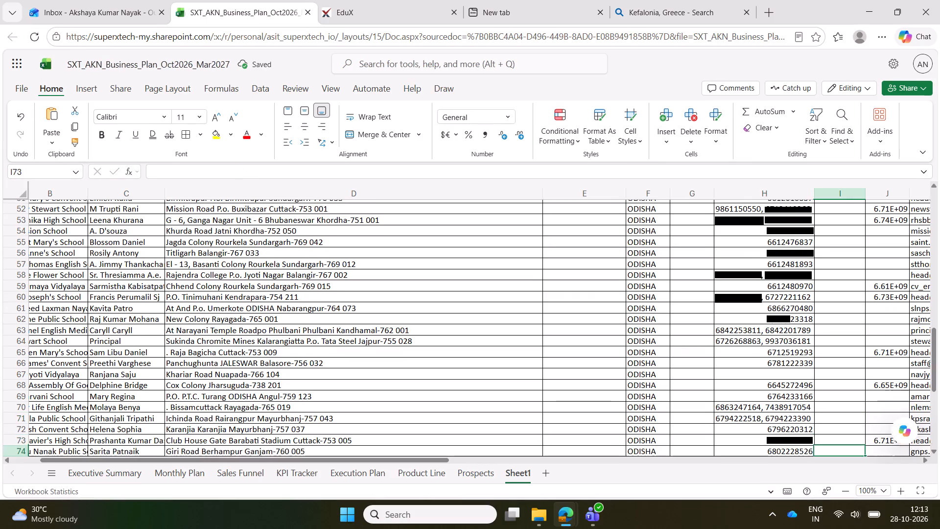
{"action": "key", "text": "Down"}
{"action": "key", "text": "Down"}
{"action": "key", "text": "Down"}
{"action": "key", "text": "Down"}
{"action": "key", "text": "Down"}
{"action": "key", "text": "Down"}
{"action": "key", "text": "Down"}
{"action": "key", "text": "Down"}
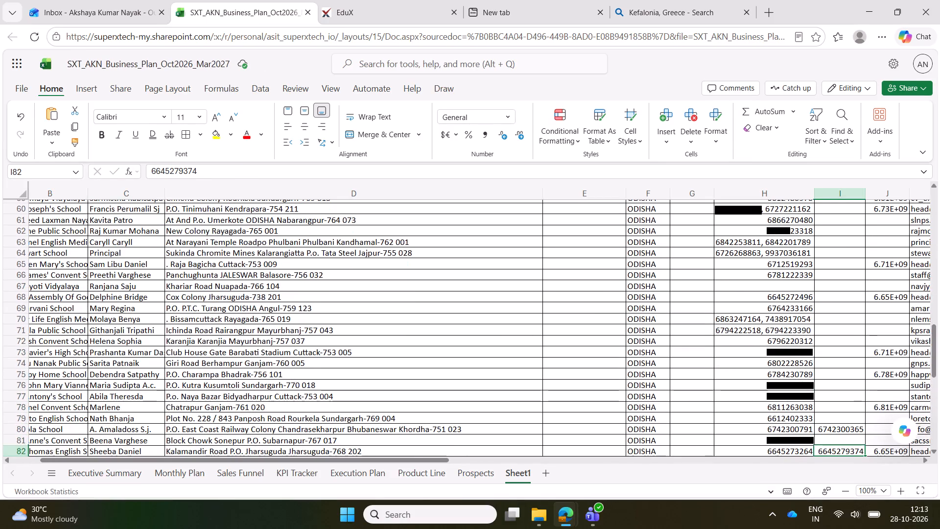
{"action": "double_click", "coordinate": [859, 431]}
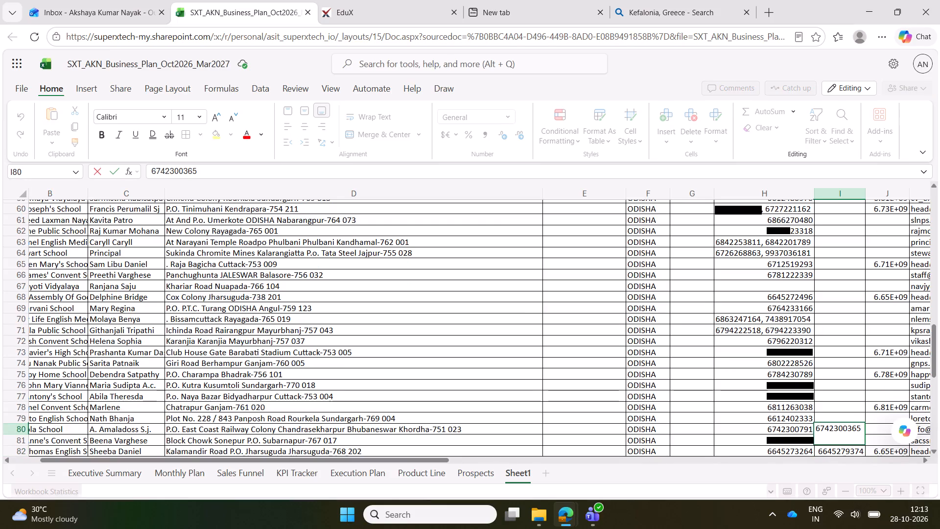
{"action": "left_click_drag", "start_coordinate": [860, 431], "coordinate": [816, 431]}
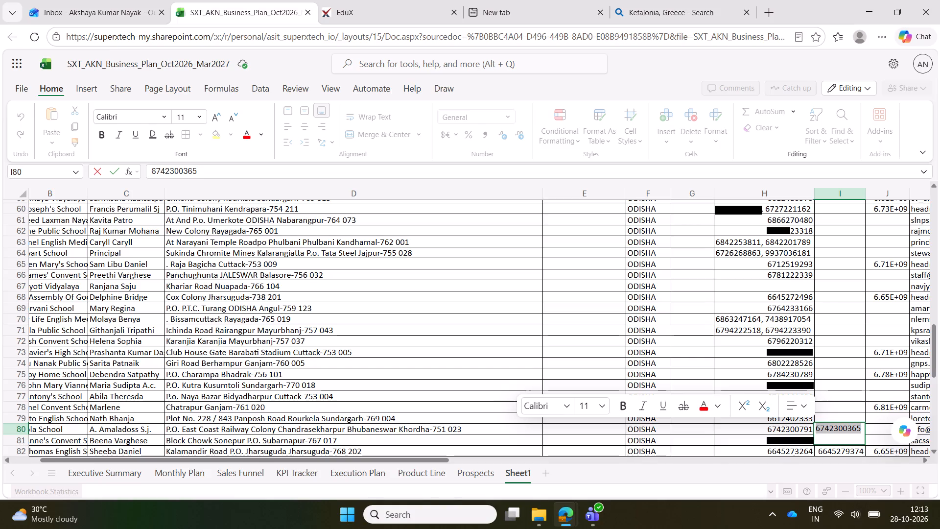
{"action": "key", "text": "ctrl+x"}
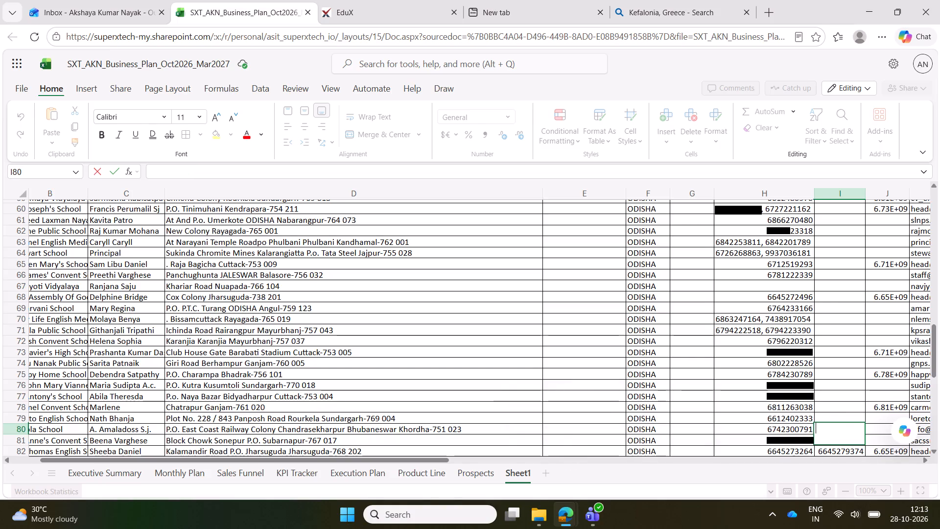
{"action": "triple_click", "coordinate": [811, 429]}
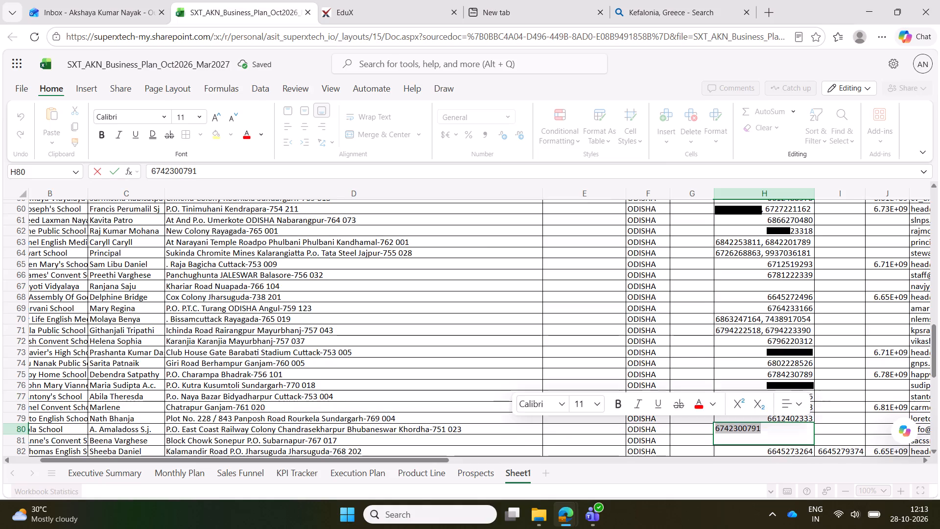
{"action": "left_click", "coordinate": [790, 427]}
{"action": "type", "text": ","}
{"action": "key", "text": "space"}
{"action": "key", "text": "ctrl+v"}
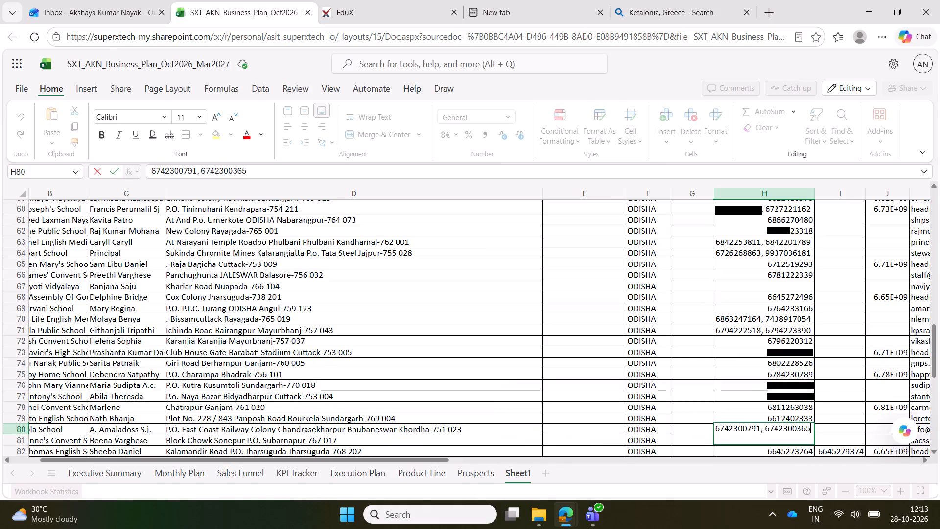
{"action": "left_click", "coordinate": [840, 448]}
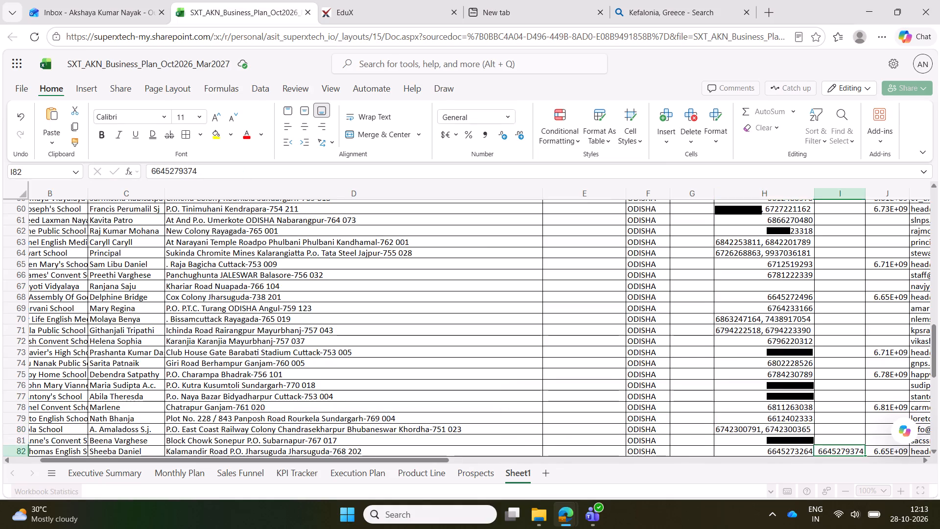
Move row 82's off_ph_no_2 number into its off_ph_no cell, after the first number, separated by a comma and space.
{"action": "double_click", "coordinate": [823, 451]}
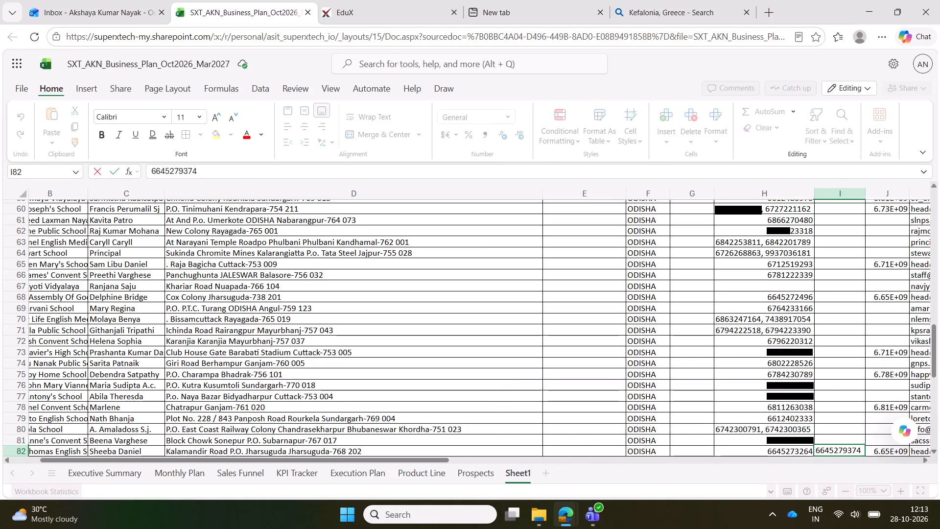
{"action": "left_click_drag", "start_coordinate": [815, 453], "coordinate": [863, 450]}
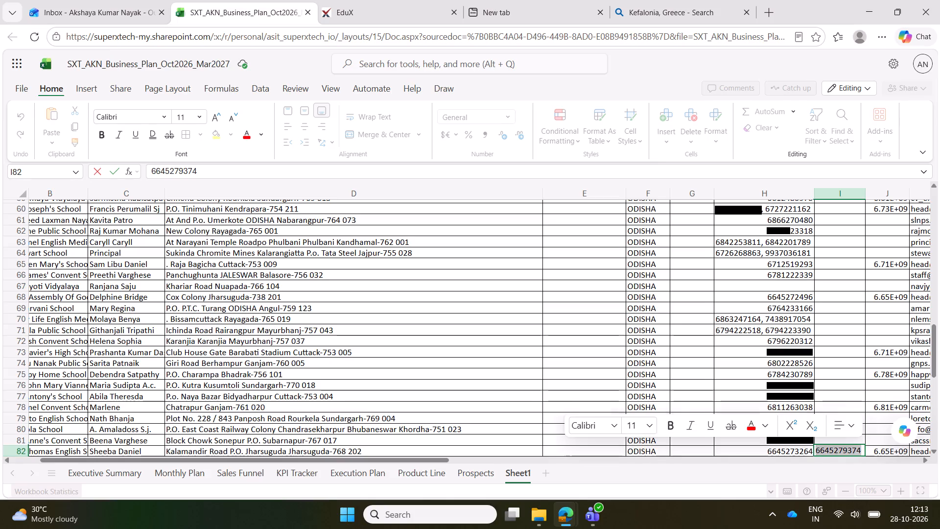
{"action": "key", "text": "ctrl+x"}
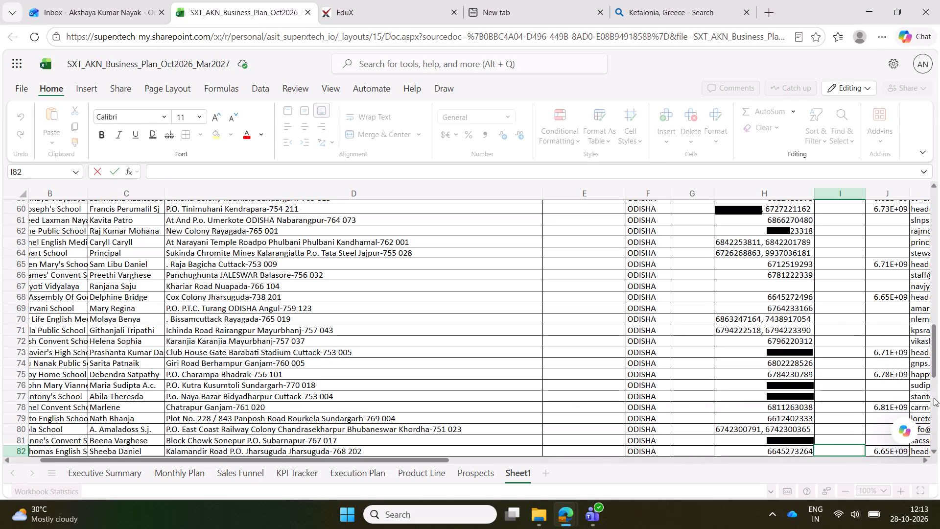
{"action": "left_click_drag", "start_coordinate": [934, 371], "coordinate": [937, 389]}
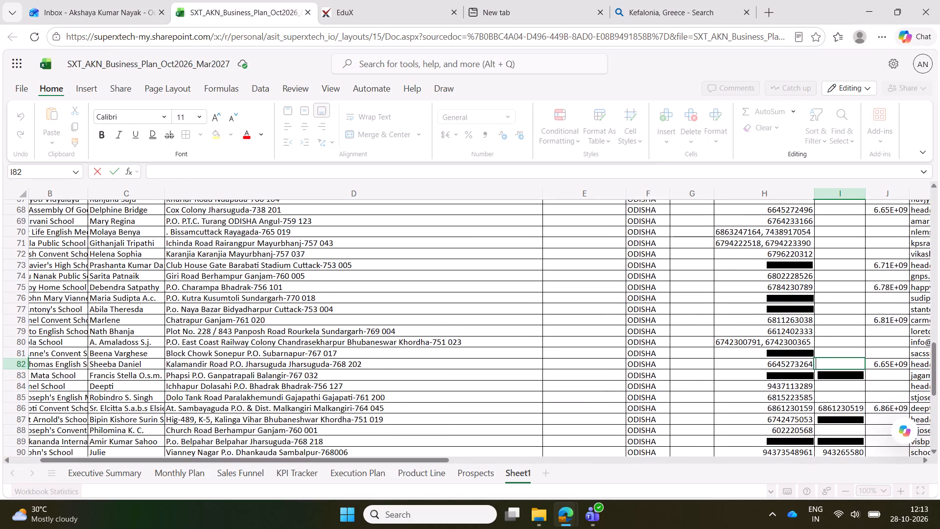
{"action": "double_click", "coordinate": [811, 365]}
{"action": "type", "text": ","}
{"action": "key", "text": "space"}
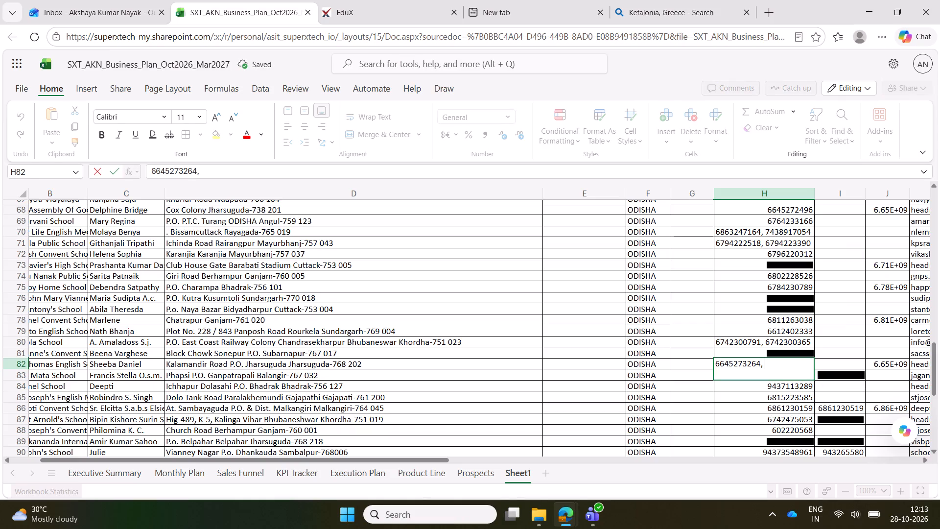
{"action": "key", "text": "ctrl+v"}
{"action": "left_click", "coordinate": [829, 398]}
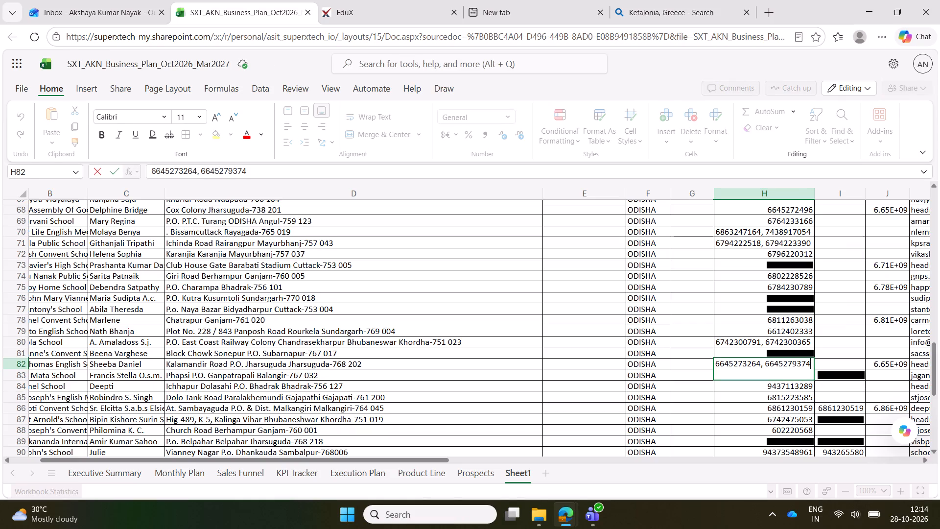
Move row 83's off_ph_no_2 number into its off_ph_no cell, after the first number, separated by a comma and space.
{"action": "double_click", "coordinate": [837, 377]}
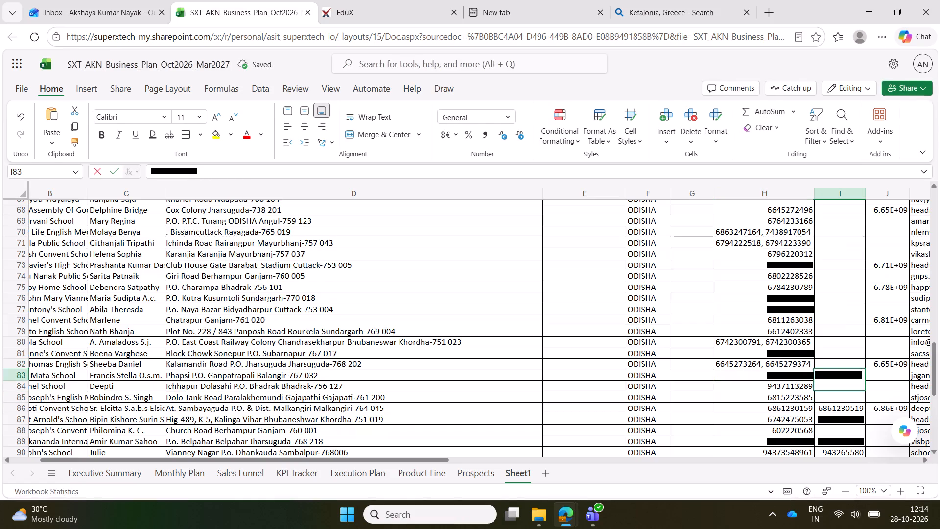
{"action": "left_click", "coordinate": [852, 377]}
{"action": "left_click_drag", "start_coordinate": [862, 376], "coordinate": [813, 380]}
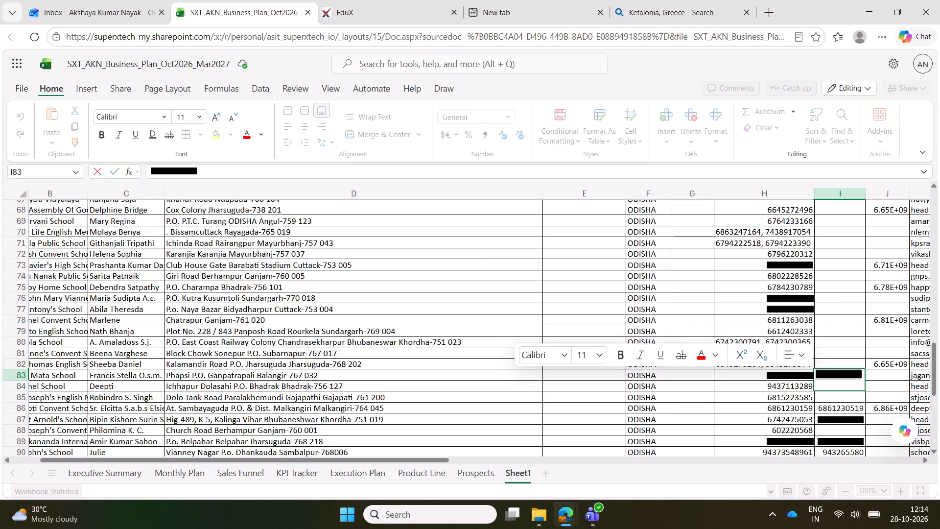
{"action": "key", "text": "ctrl+x"}
{"action": "double_click", "coordinate": [809, 376]}
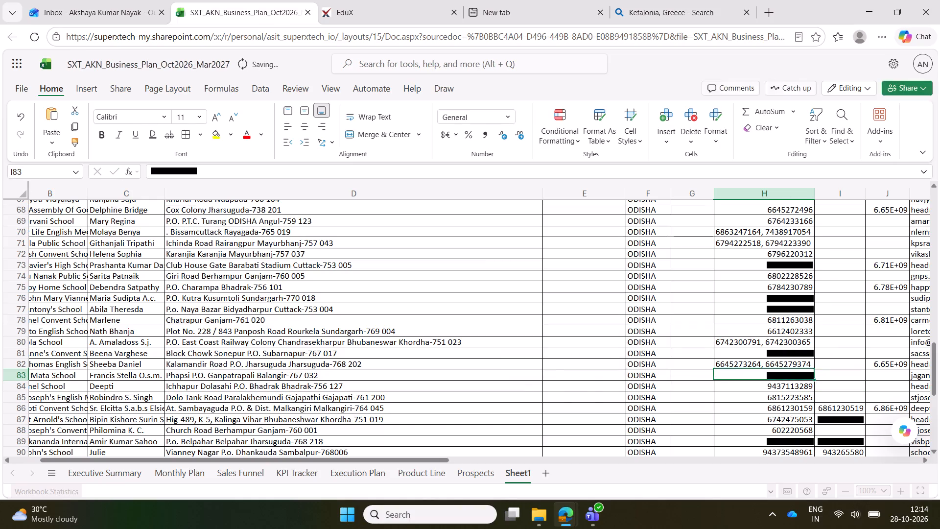
{"action": "type", "text": ","}
{"action": "key", "text": "space"}
{"action": "key", "text": "ctrl+v"}
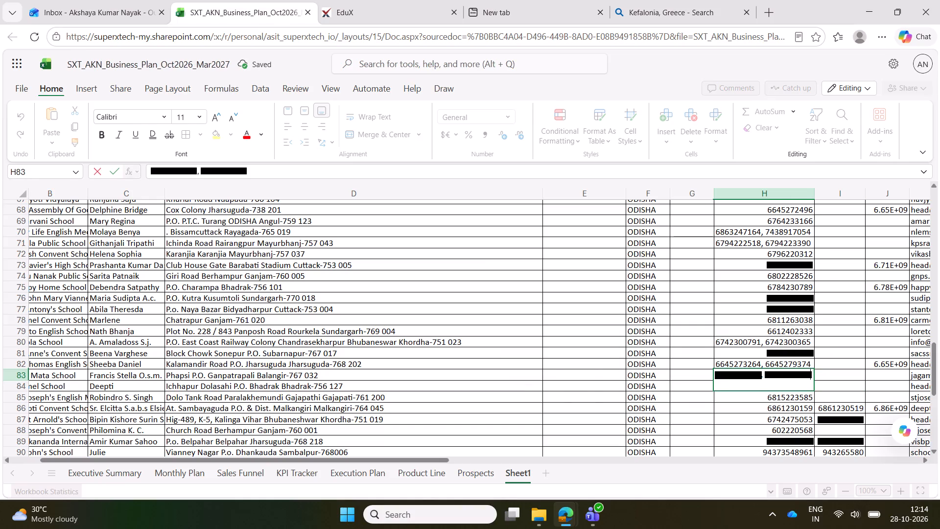
{"action": "left_click", "coordinate": [792, 413]}
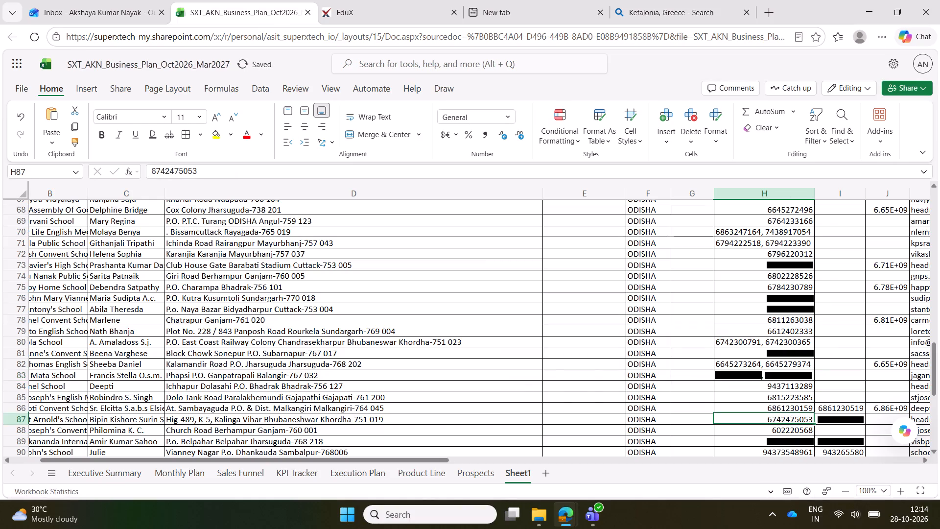
Move row 86's off_ph_no_2 number into its off_ph_no cell, after the first number, separated by a comma and space.
{"action": "left_click", "coordinate": [822, 408]}
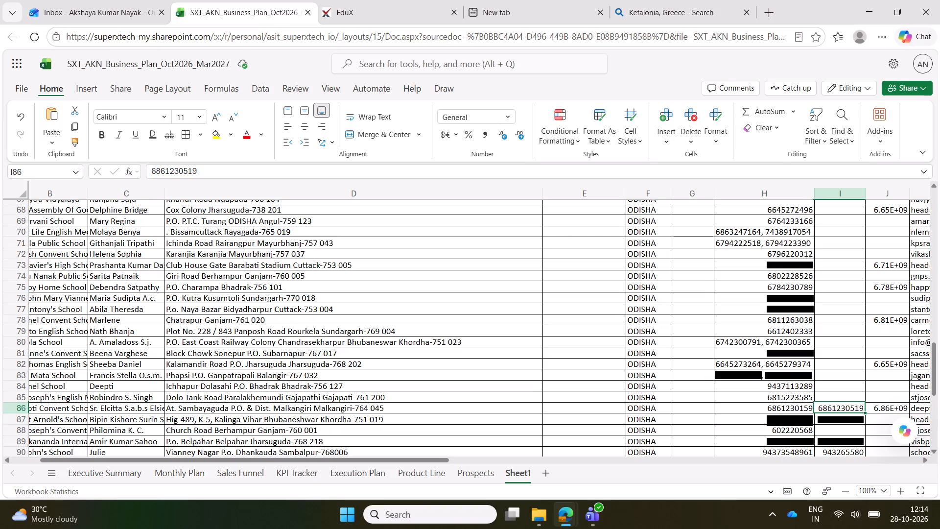
{"action": "triple_click", "coordinate": [822, 408]}
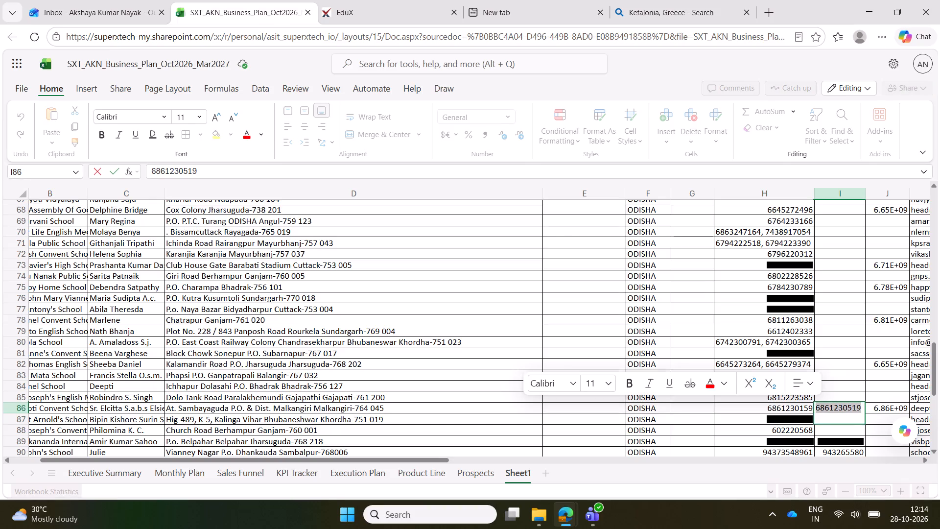
{"action": "key", "text": "ctrl+x"}
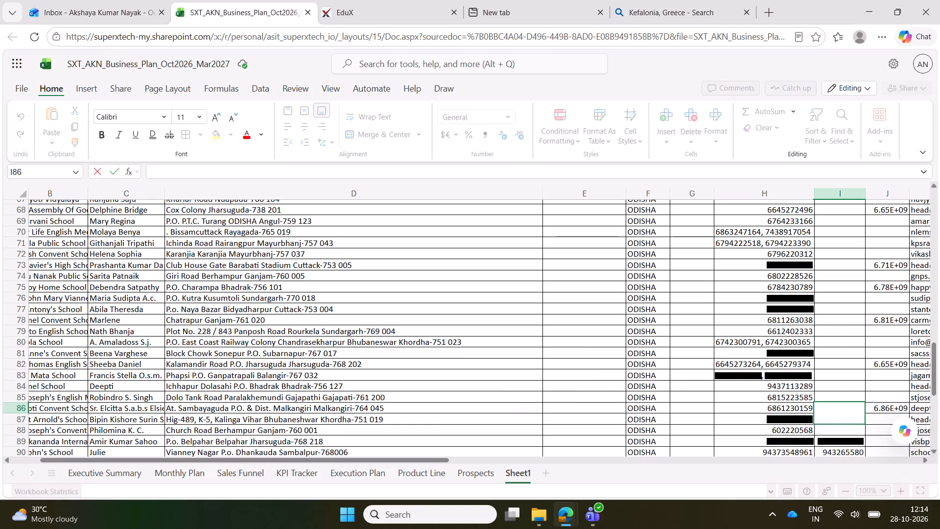
{"action": "double_click", "coordinate": [812, 409]}
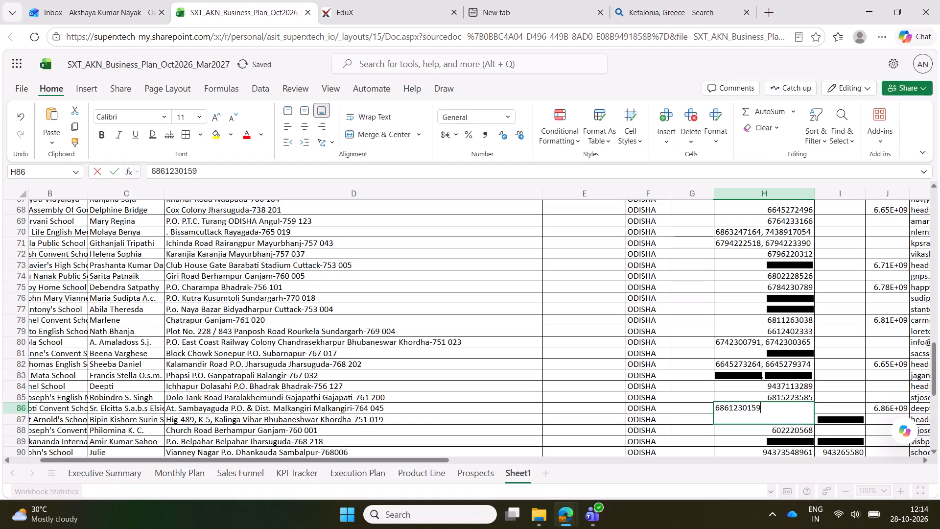
{"action": "type", "text": ","}
{"action": "key", "text": "space"}
{"action": "key", "text": "ctrl+v"}
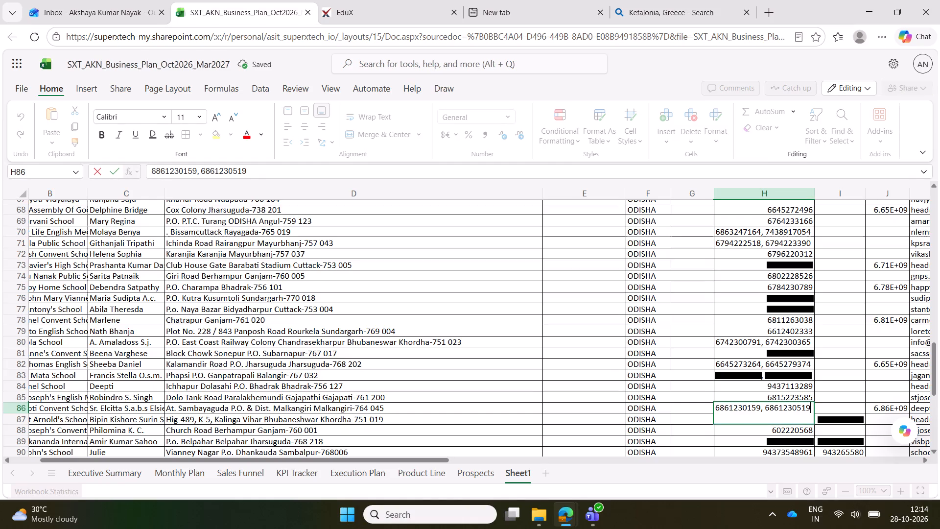
{"action": "left_click", "coordinate": [835, 421]}
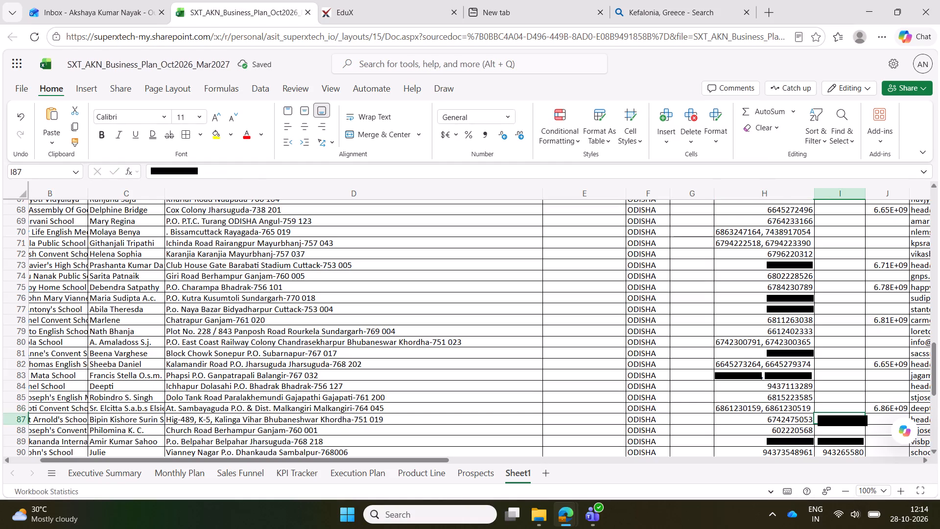
Move row 87's off_ph_no_2 number into its off_ph_no cell, after the first number, separated by a comma and space.
{"action": "triple_click", "coordinate": [826, 421]}
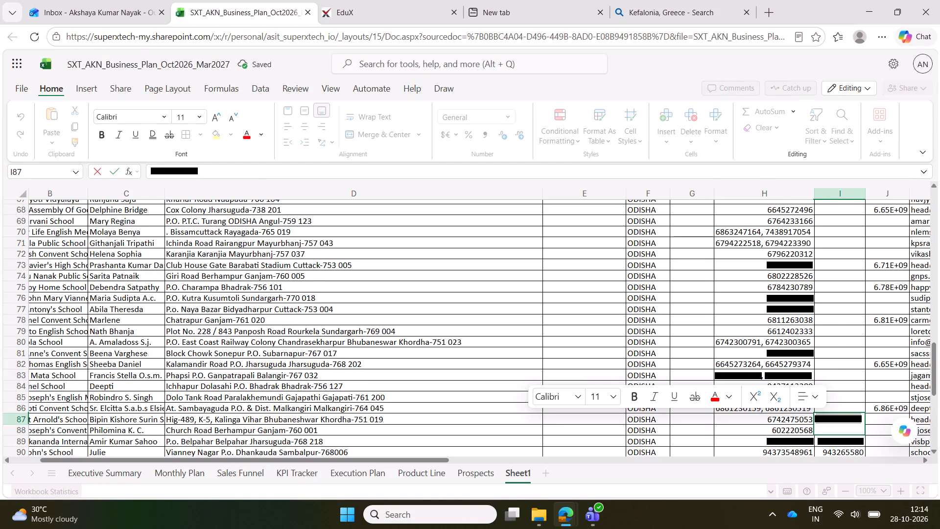
{"action": "key", "text": "ctrl+x"}
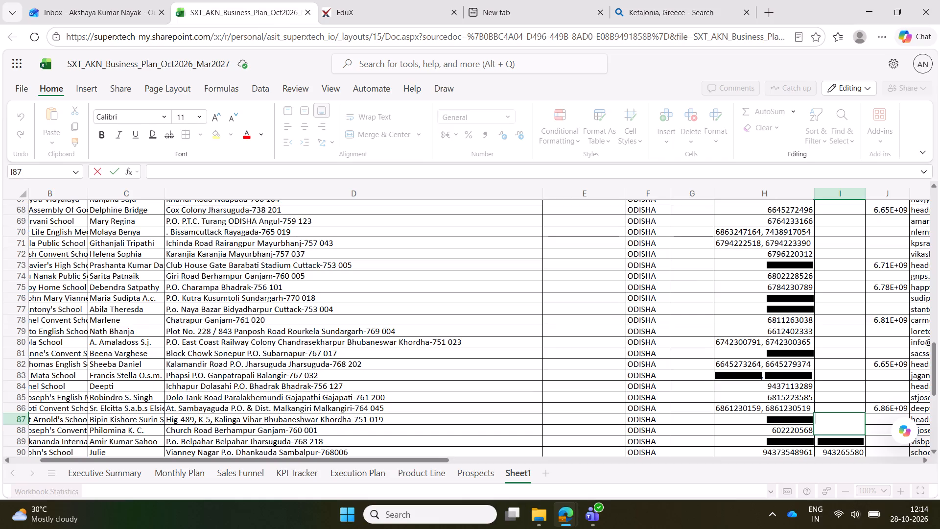
{"action": "triple_click", "coordinate": [811, 418]}
{"action": "left_click", "coordinate": [811, 418]}
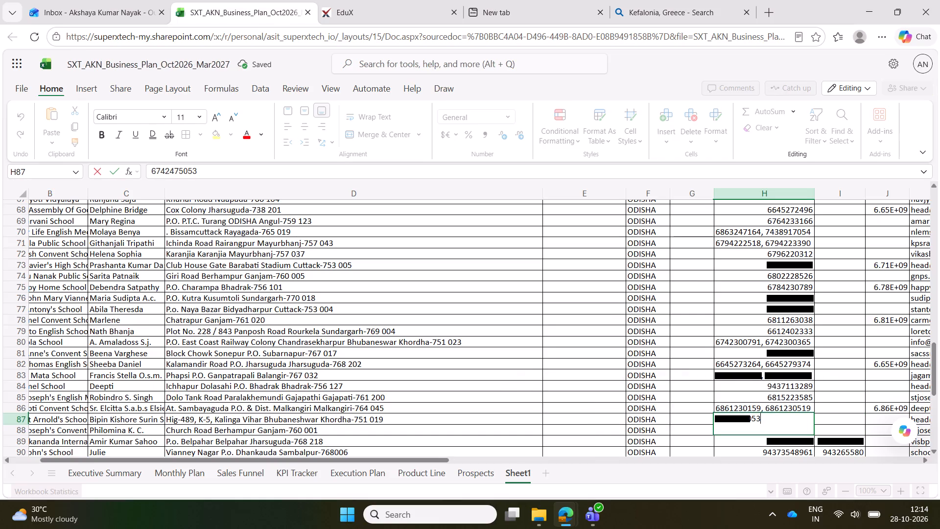
{"action": "type", "text": ","}
{"action": "key", "text": "space"}
{"action": "key", "text": "ctrl+v"}
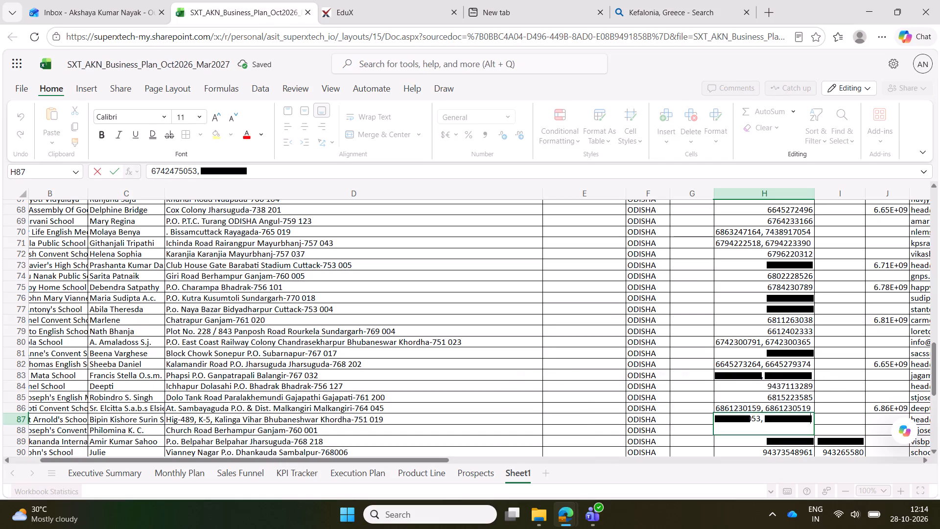
{"action": "key", "text": "Return"}
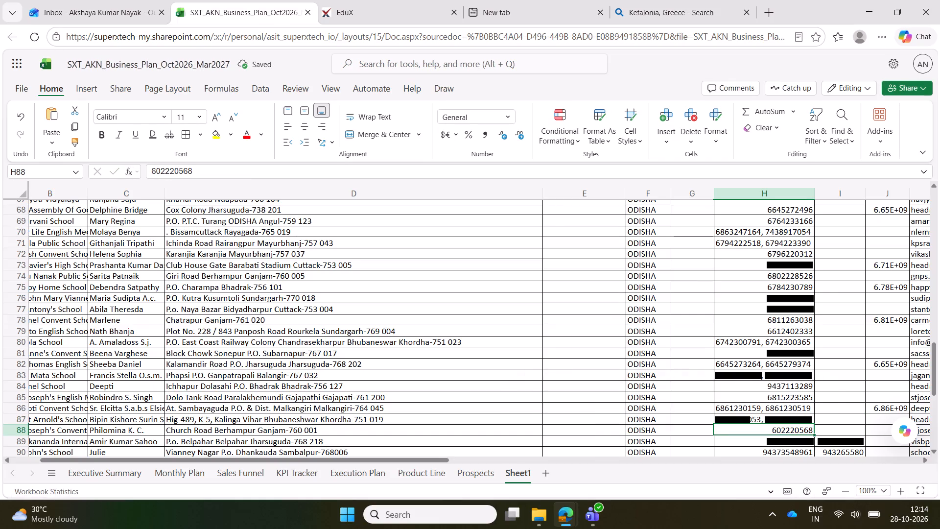
Move row 89's off_ph_no_2 number into its off_ph_no cell, after the first number, separated by a comma and space.
{"action": "key", "text": "Down"}
{"action": "key", "text": "Down"}
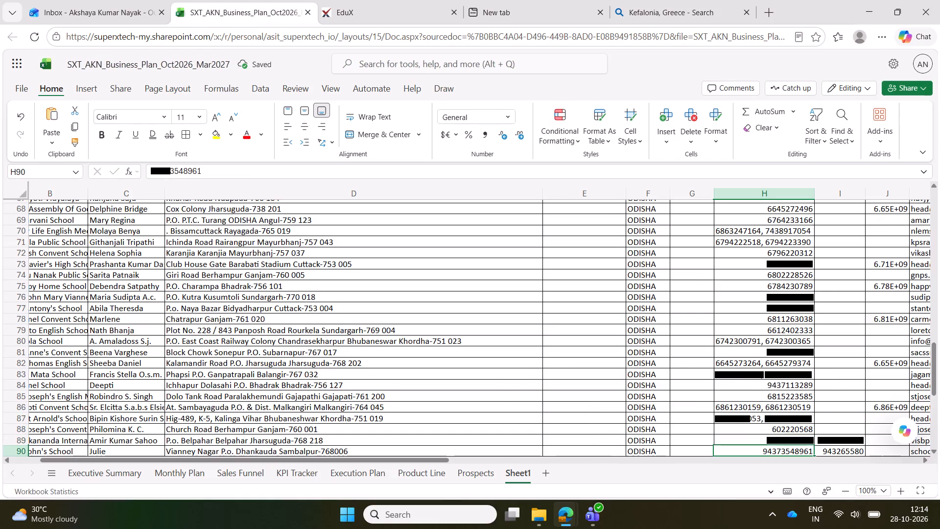
{"action": "double_click", "coordinate": [828, 441]}
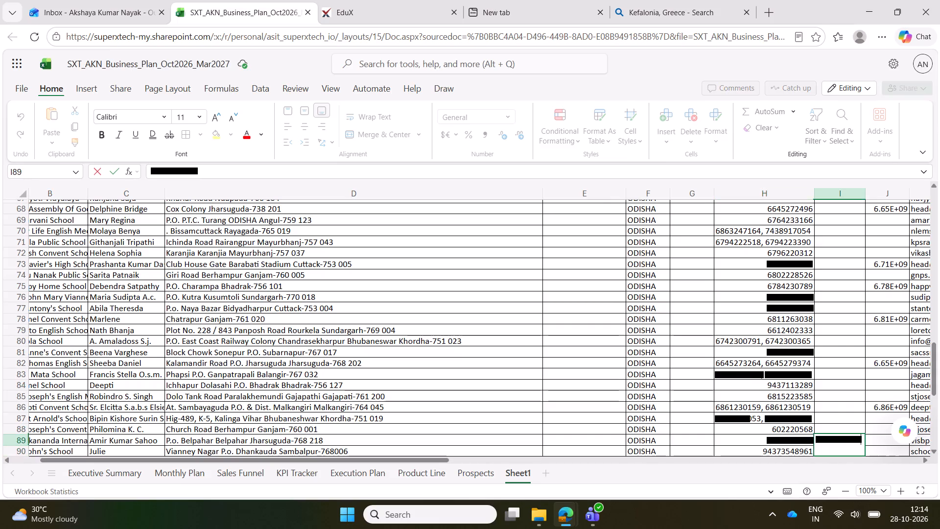
{"action": "left_click", "coordinate": [818, 442]}
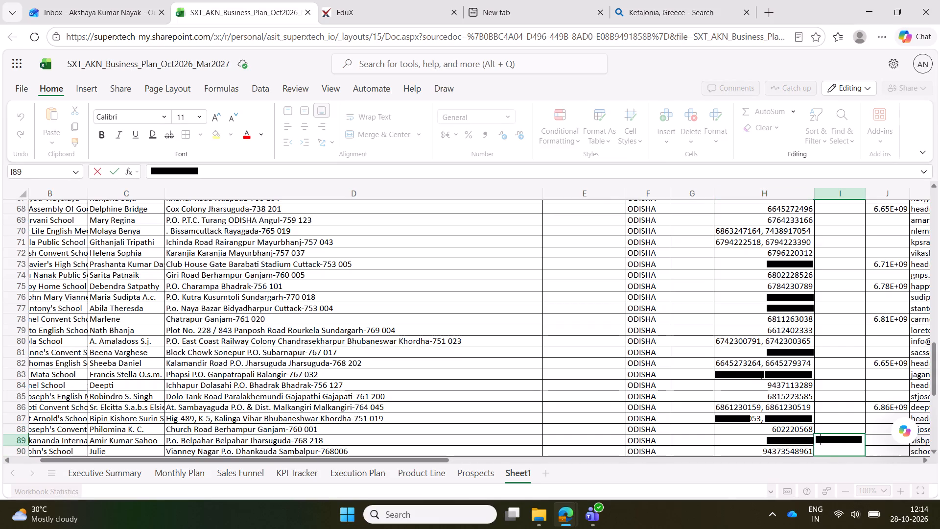
{"action": "left_click", "coordinate": [816, 441]}
{"action": "left_click_drag", "start_coordinate": [816, 441], "coordinate": [867, 434]}
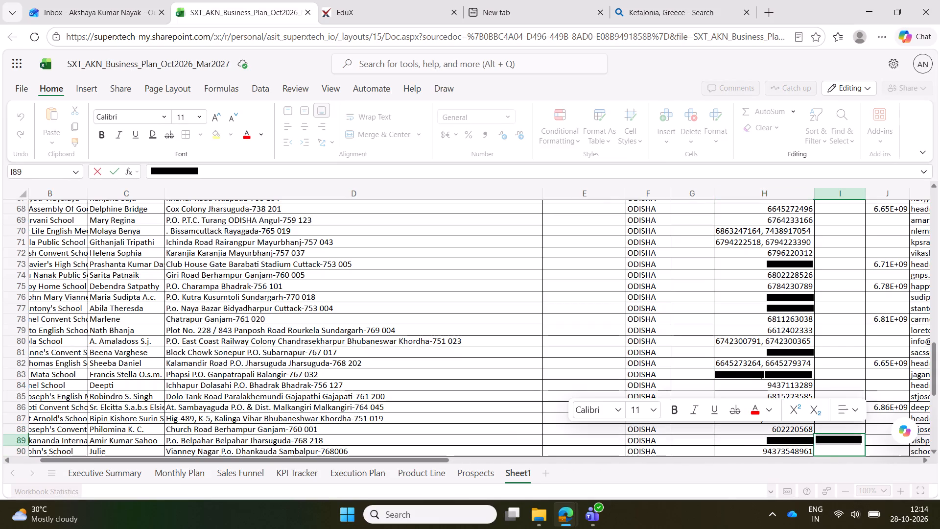
{"action": "key", "text": "ctrl+x"}
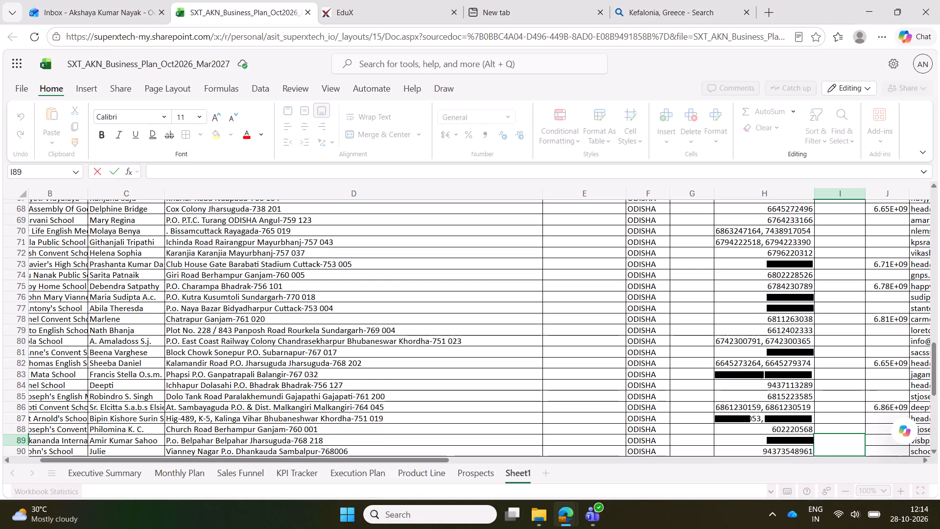
{"action": "triple_click", "coordinate": [811, 441]}
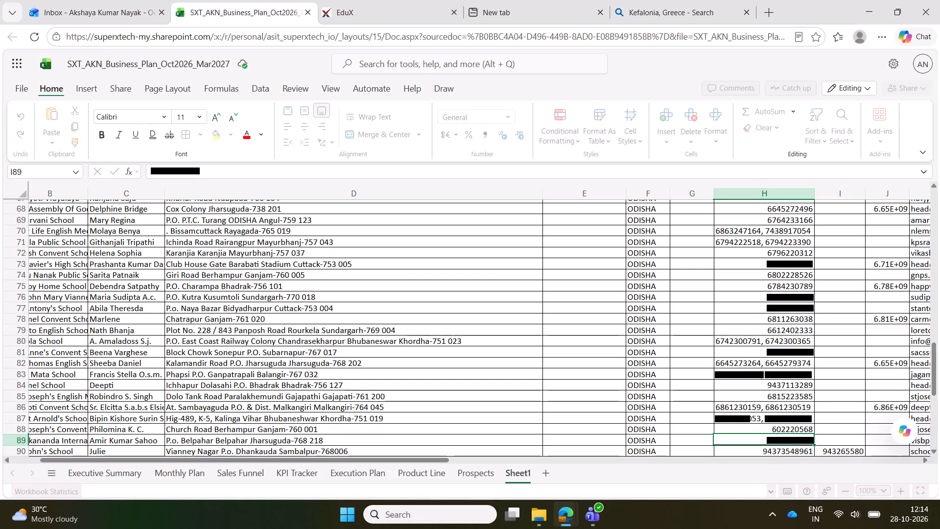
{"action": "left_click", "coordinate": [811, 441]}
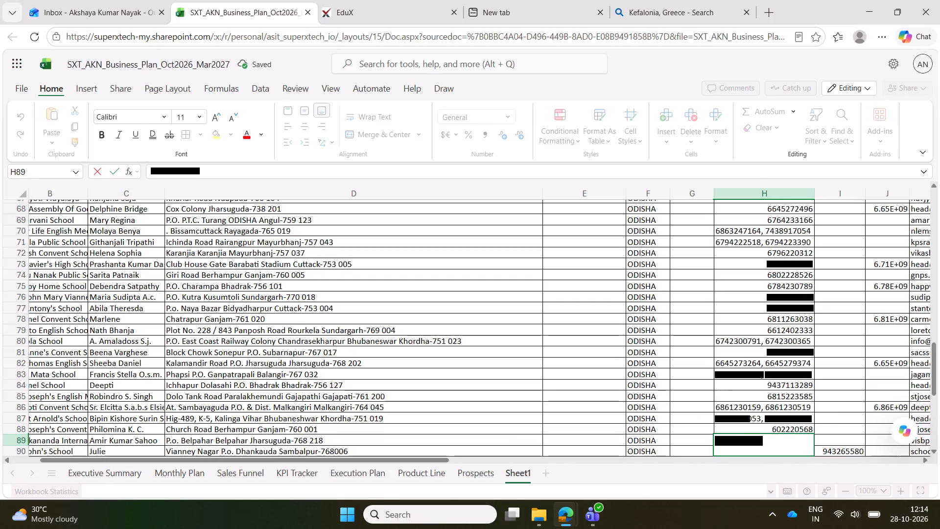
{"action": "type", "text": ","}
{"action": "key", "text": "space"}
{"action": "key", "text": "ctrl+v"}
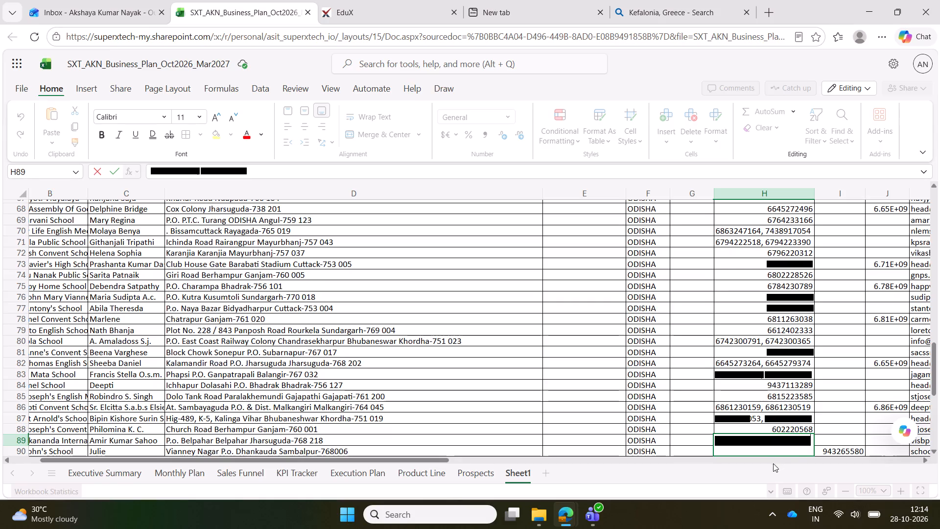
{"action": "left_click", "coordinate": [830, 435]}
Move row 90's off_ph_no_2 number into its off_ph_no cell, after the first number, separated by a comma and space.
{"action": "left_click", "coordinate": [829, 448]}
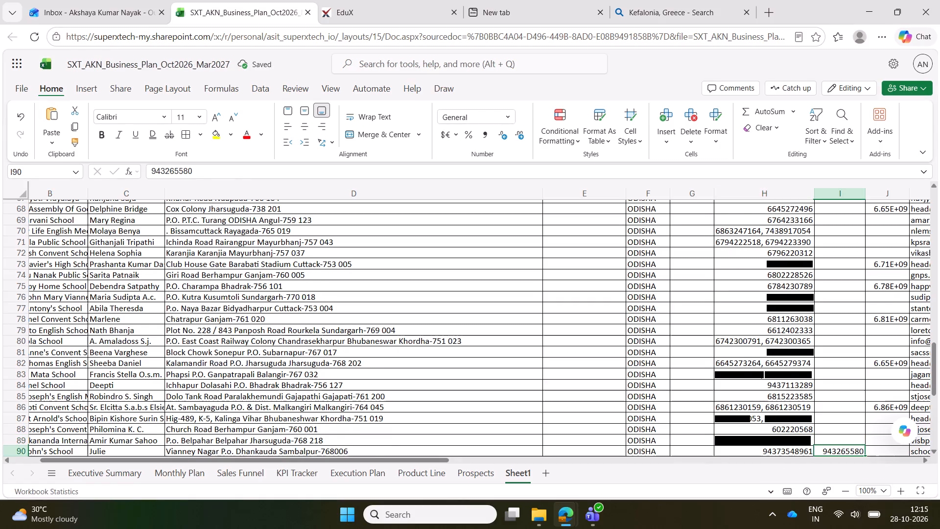
{"action": "key", "text": "Down"}
{"action": "key", "text": "Down"}
{"action": "key", "text": "Down"}
{"action": "key", "text": "Down"}
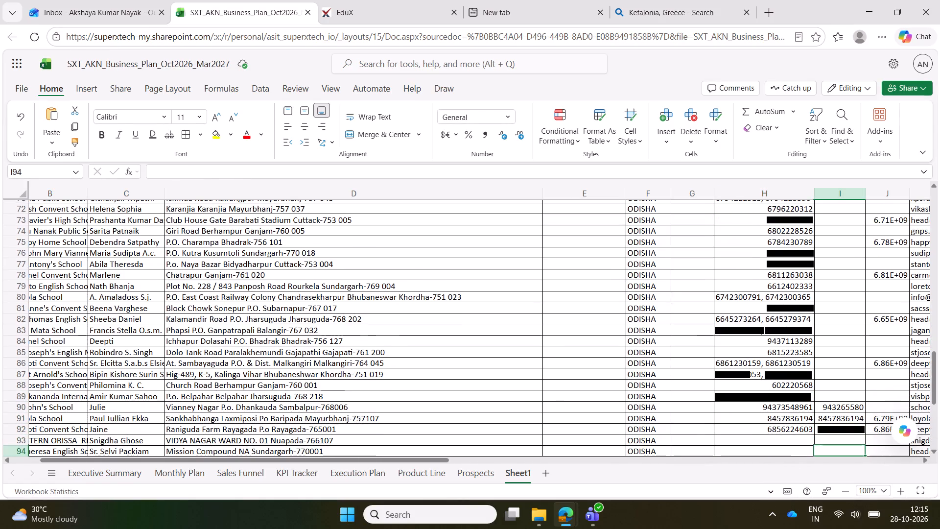
{"action": "double_click", "coordinate": [847, 406]}
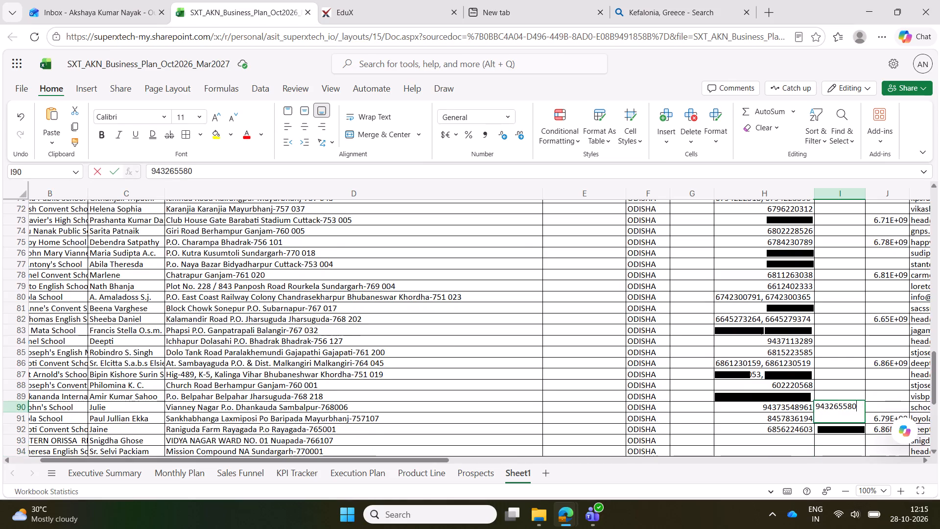
{"action": "left_click_drag", "start_coordinate": [860, 406], "coordinate": [812, 412]}
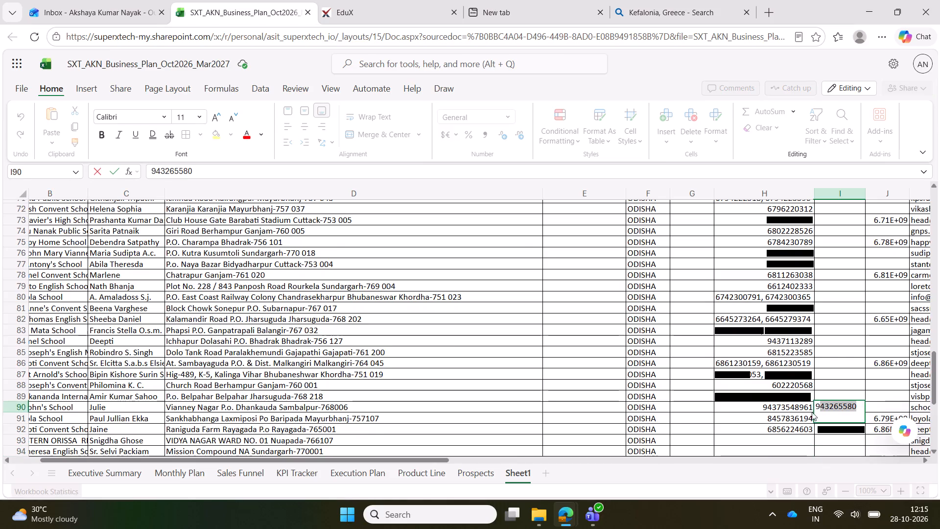
{"action": "left_click_drag", "start_coordinate": [812, 412], "coordinate": [810, 412]}
{"action": "key", "text": "ctrl+x"}
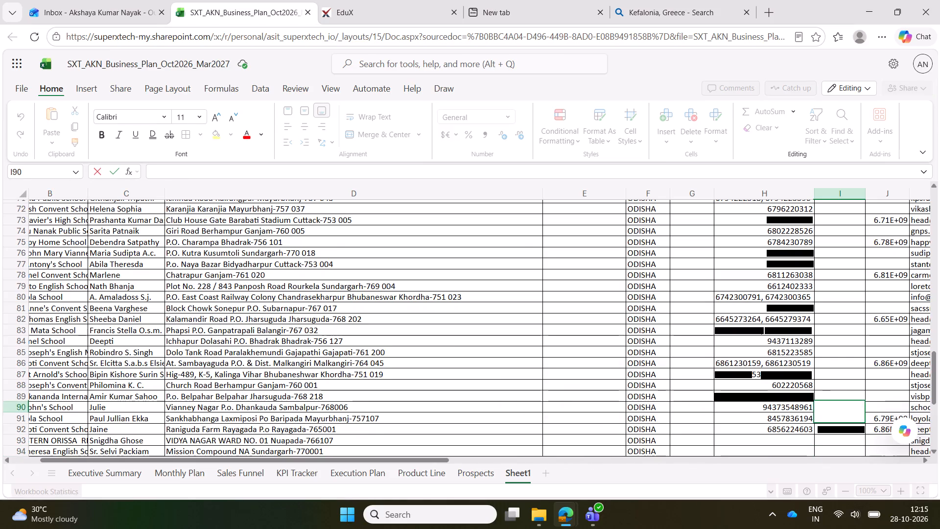
{"action": "double_click", "coordinate": [808, 409]}
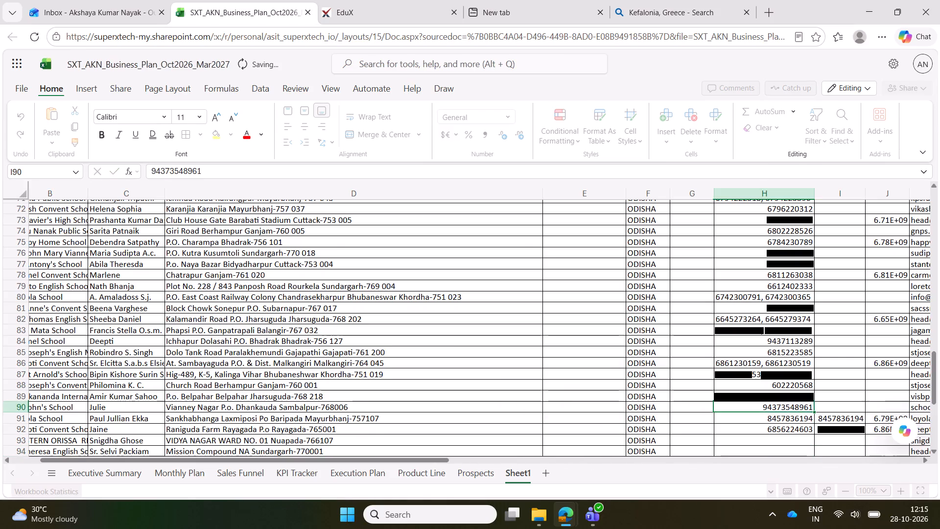
{"action": "type", "text": ","}
{"action": "key", "text": "space"}
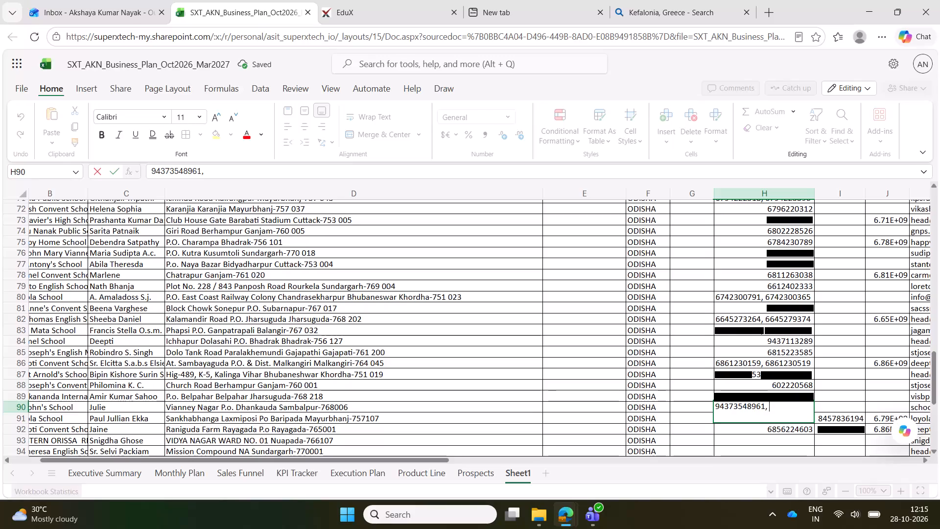
{"action": "key", "text": "ctrl+v"}
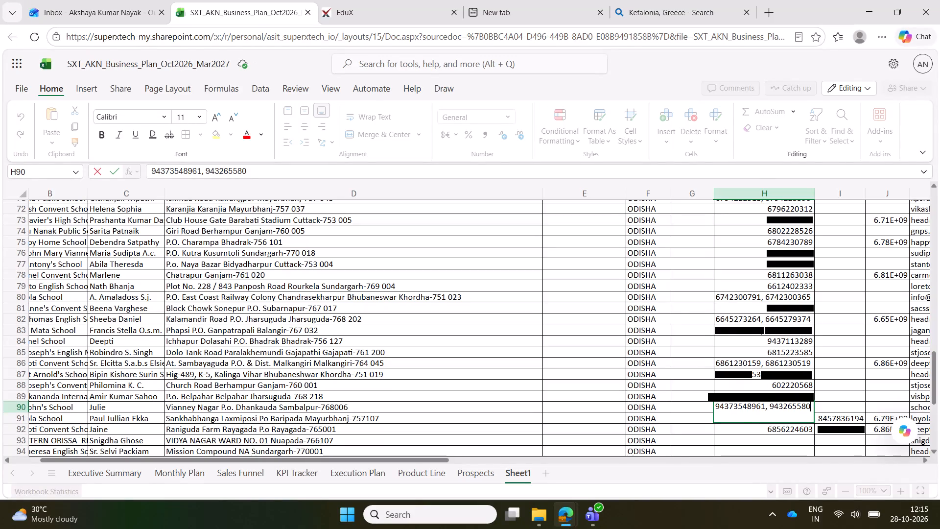
Move row 91's off_ph_no_2 number into its off_ph_no cell, after the first number, separated by a comma and space.
{"action": "left_click", "coordinate": [823, 419]}
{"action": "triple_click", "coordinate": [823, 419]}
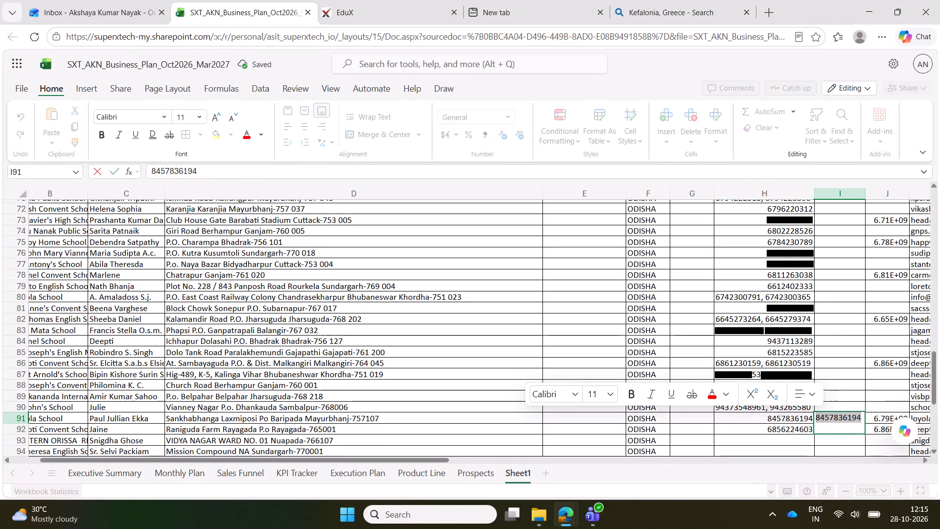
{"action": "key", "text": "ctrl+x"}
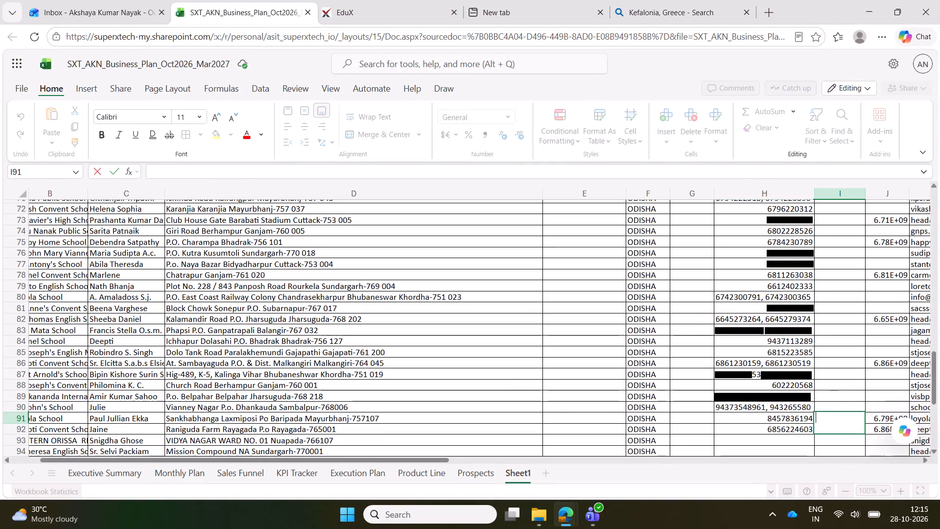
{"action": "triple_click", "coordinate": [809, 417]}
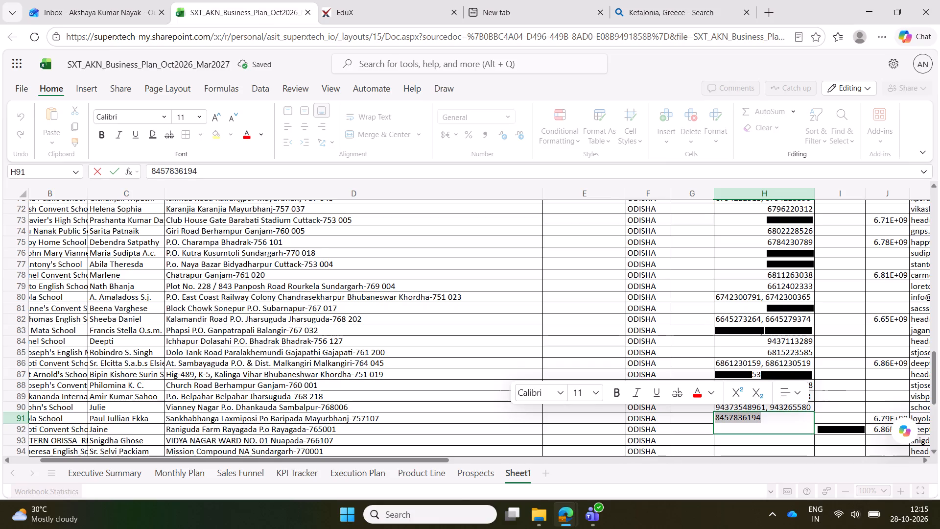
{"action": "left_click", "coordinate": [774, 418]}
{"action": "type", "text": ","}
{"action": "key", "text": "space"}
{"action": "key", "text": "ctrl+v"}
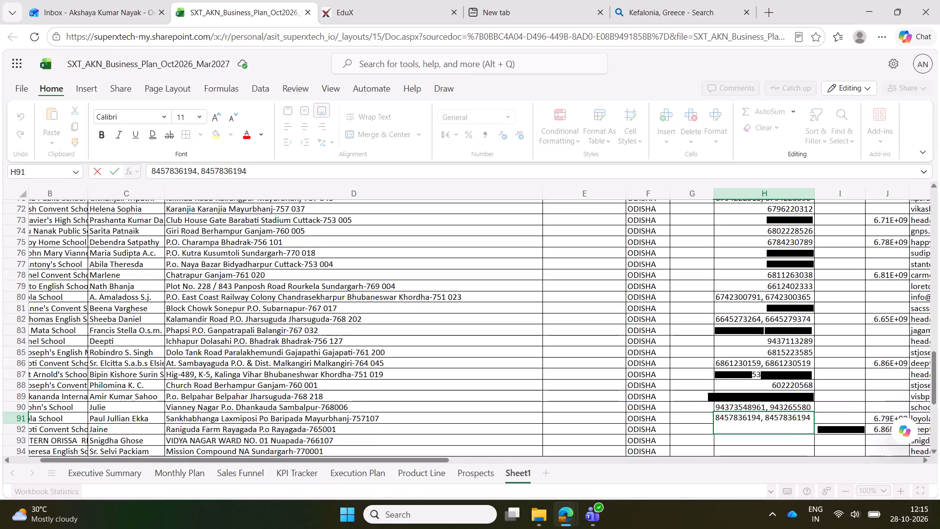
{"action": "left_click", "coordinate": [790, 448]}
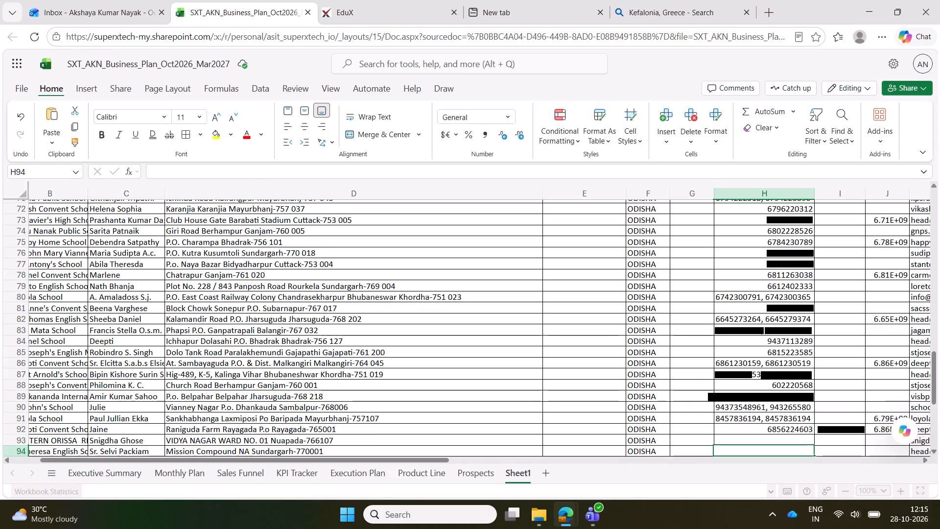
Move row 92's off_ph_no_2 number into its off_ph_no cell, after the first number, separated by a comma and space.
{"action": "double_click", "coordinate": [837, 431]}
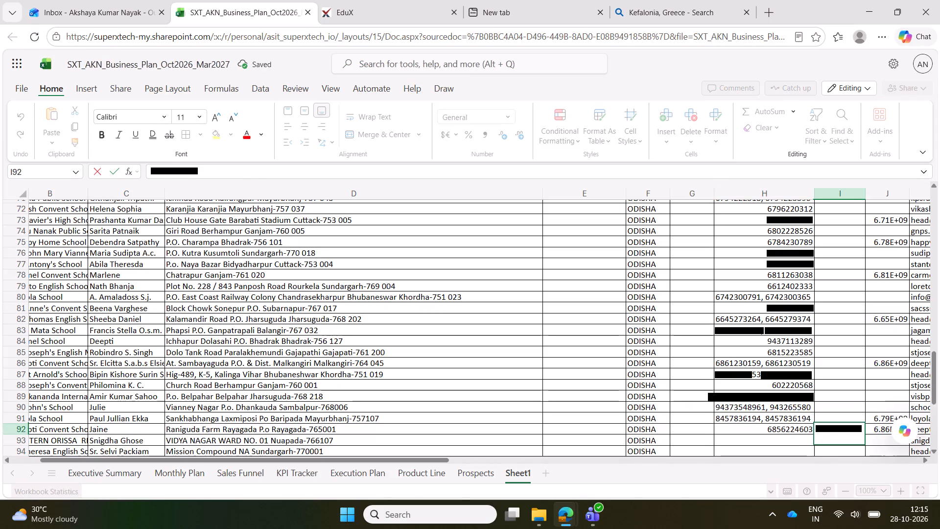
{"action": "left_click_drag", "start_coordinate": [861, 426], "coordinate": [815, 435]}
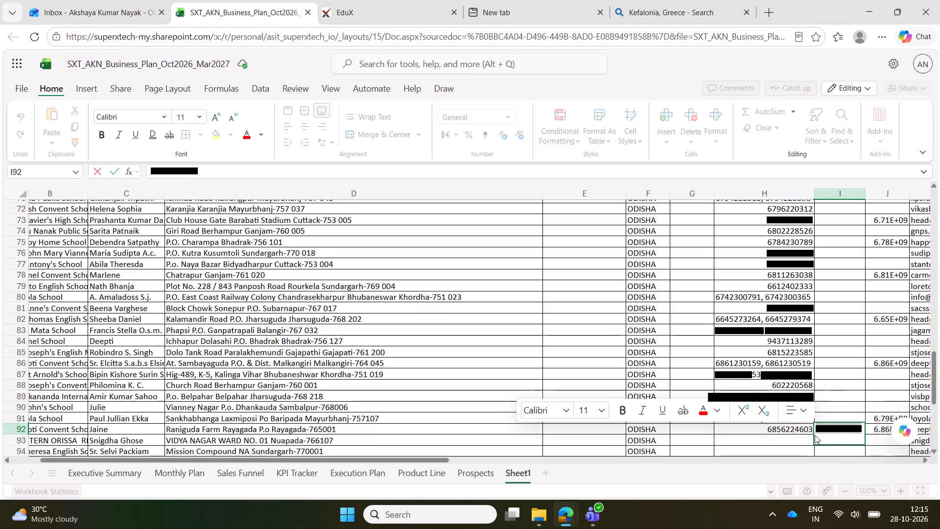
{"action": "key", "text": "ctrl+x"}
{"action": "double_click", "coordinate": [811, 430]}
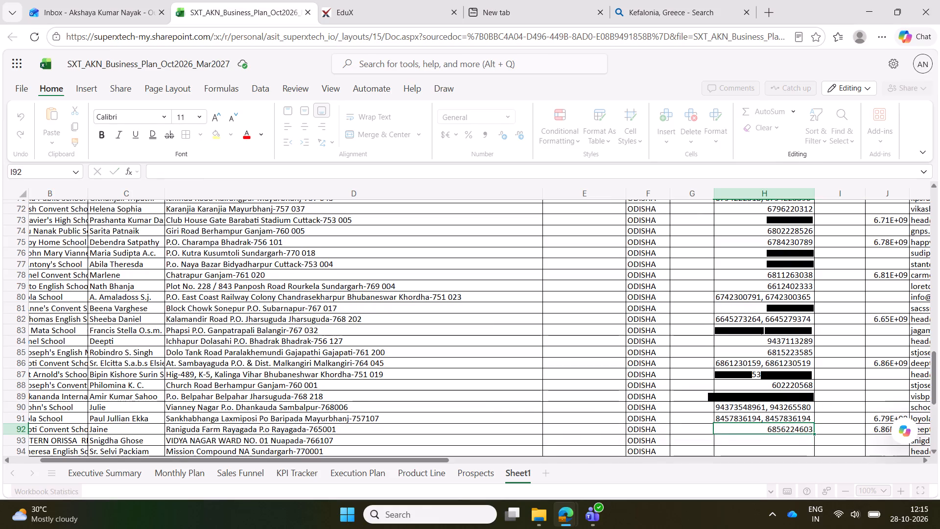
{"action": "type", "text": ","}
{"action": "key", "text": "space"}
{"action": "key", "text": "ctrl+v"}
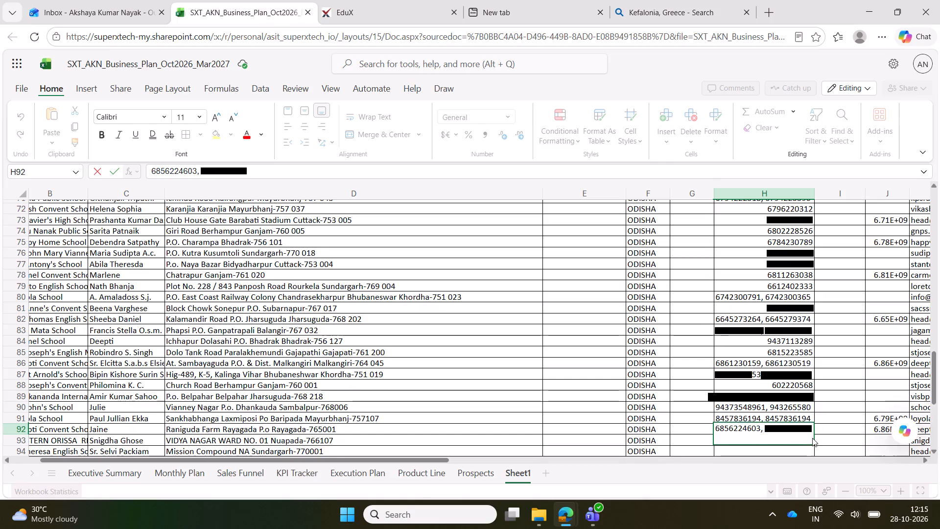
{"action": "left_click", "coordinate": [836, 437]}
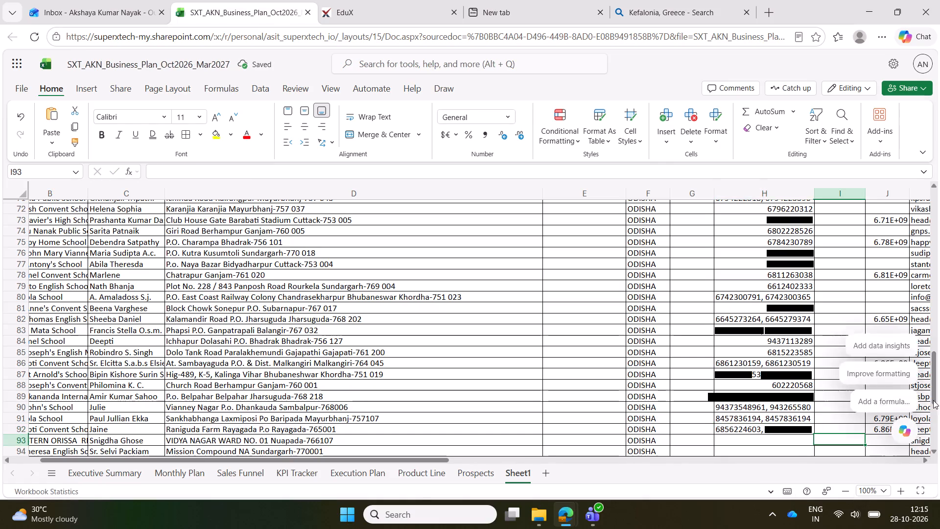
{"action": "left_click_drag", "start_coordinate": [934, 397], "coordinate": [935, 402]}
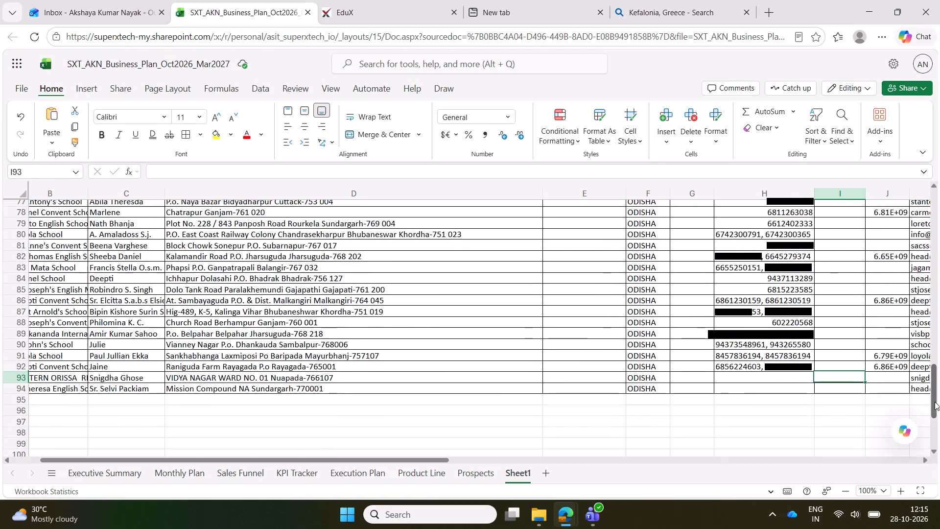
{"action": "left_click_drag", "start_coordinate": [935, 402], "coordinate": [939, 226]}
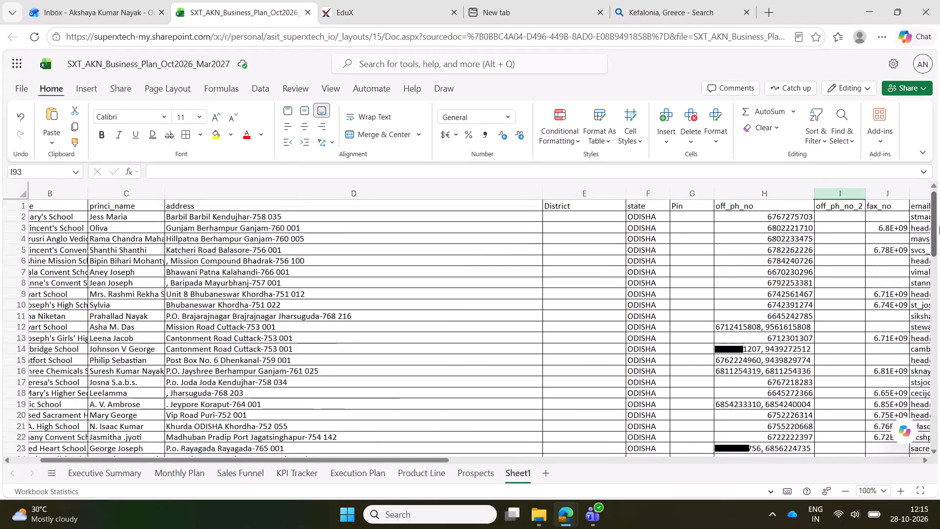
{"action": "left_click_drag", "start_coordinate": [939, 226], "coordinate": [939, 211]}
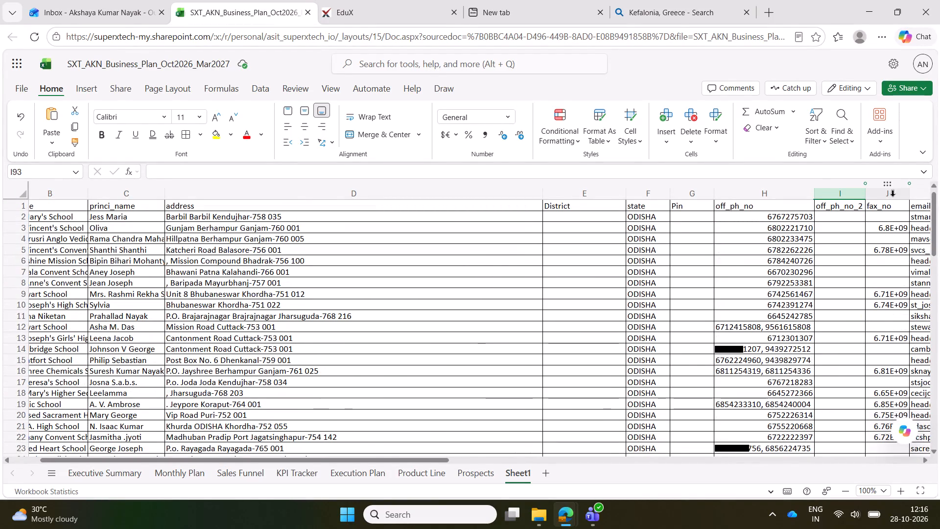
Delete the emptied off_ph_no_2 column together with the fax_no column from Sheet1.
{"action": "right_click", "coordinate": [893, 196]}
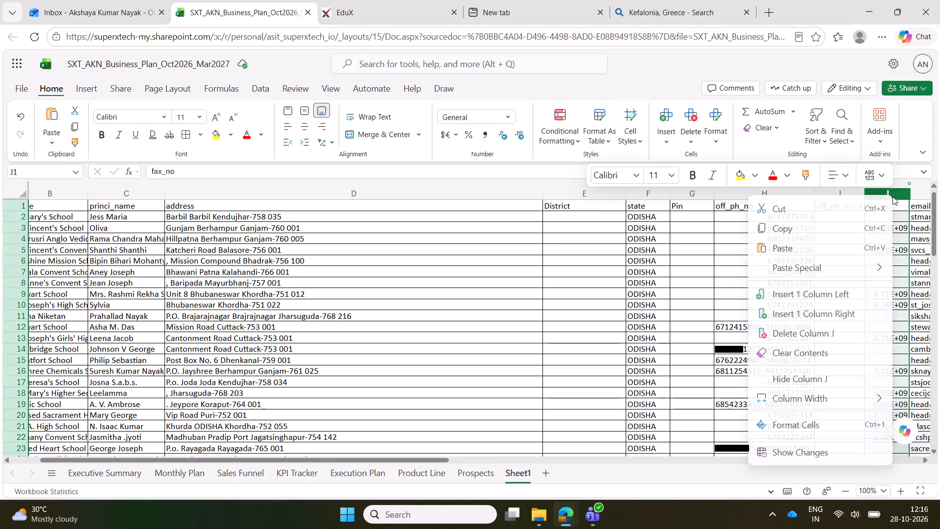
{"action": "left_click", "coordinate": [852, 189]}
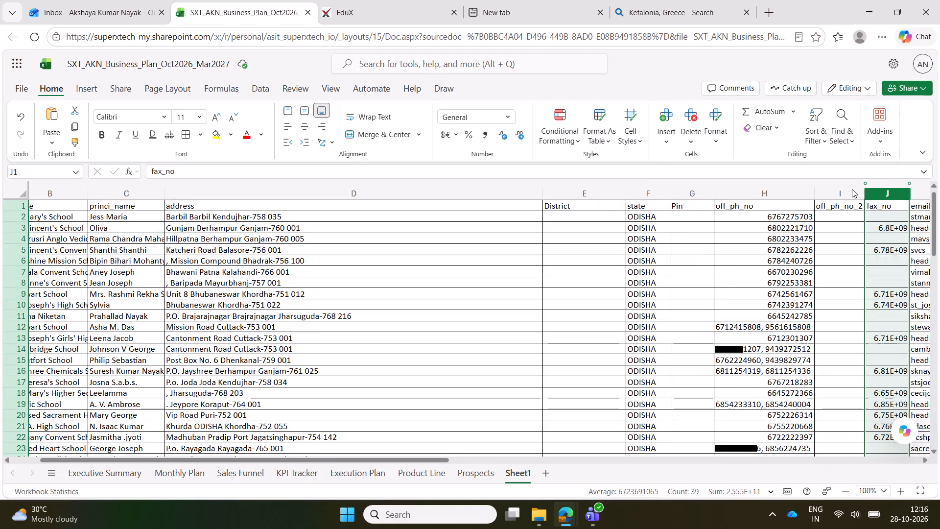
{"action": "left_click_drag", "start_coordinate": [843, 196], "coordinate": [869, 196]}
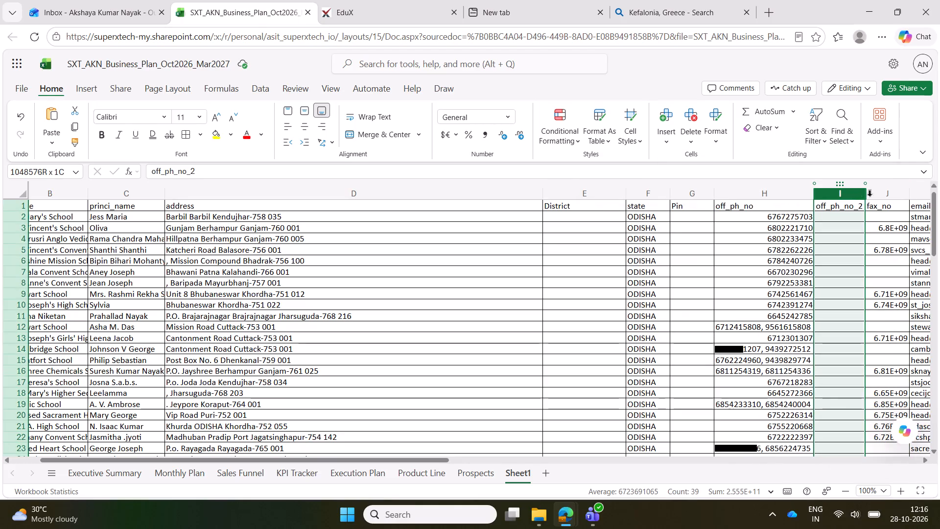
{"action": "left_click_drag", "start_coordinate": [869, 196], "coordinate": [875, 196]}
{"action": "right_click", "coordinate": [875, 196]}
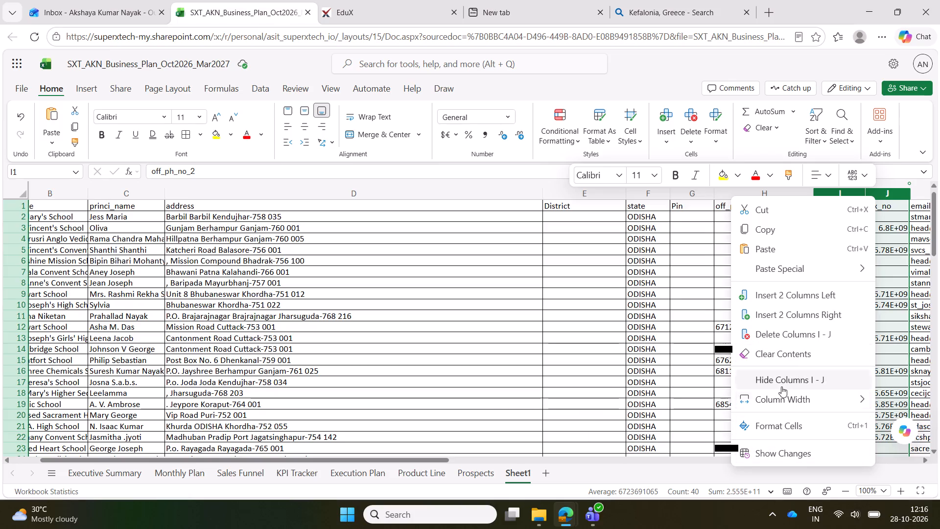
{"action": "left_click", "coordinate": [775, 332]}
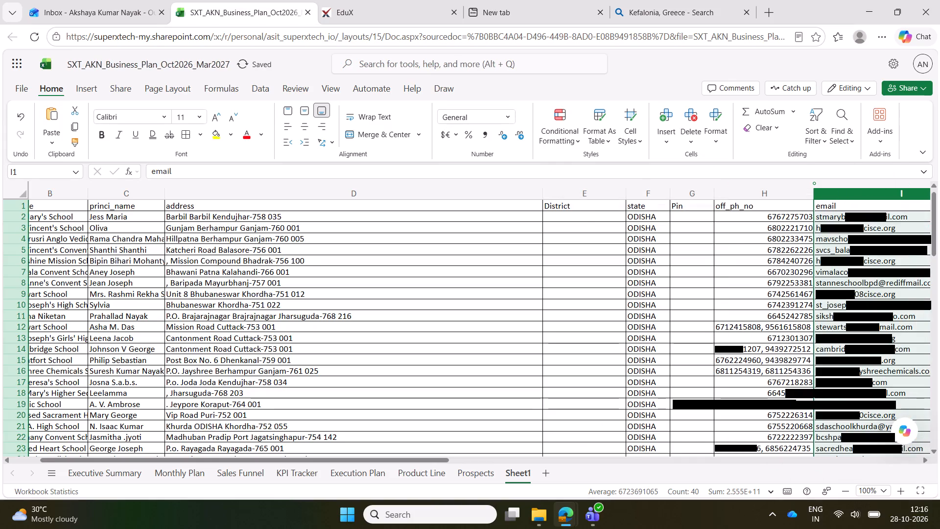
Delete the gender, res_type and aff_type columns and the duplicate princi_name column after website from Sheet1.
{"action": "left_click", "coordinate": [847, 271]}
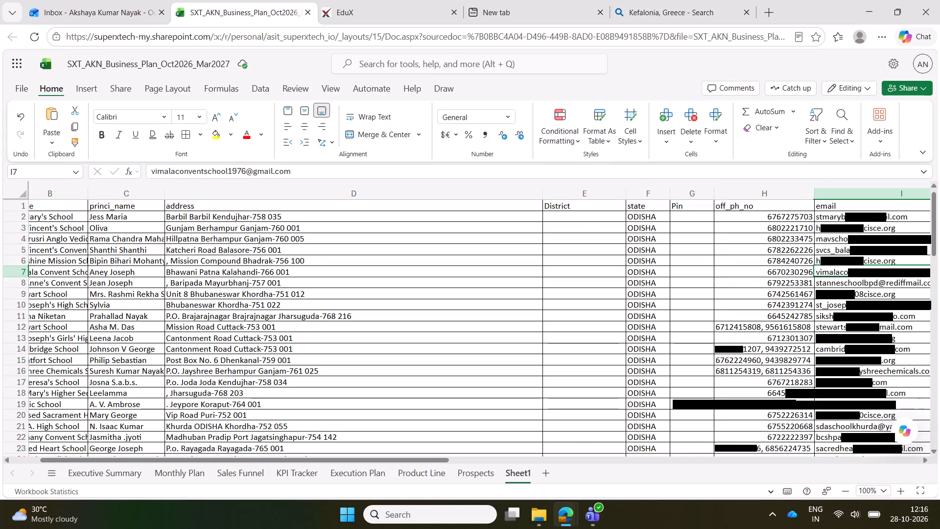
{"action": "left_click", "coordinate": [888, 225]}
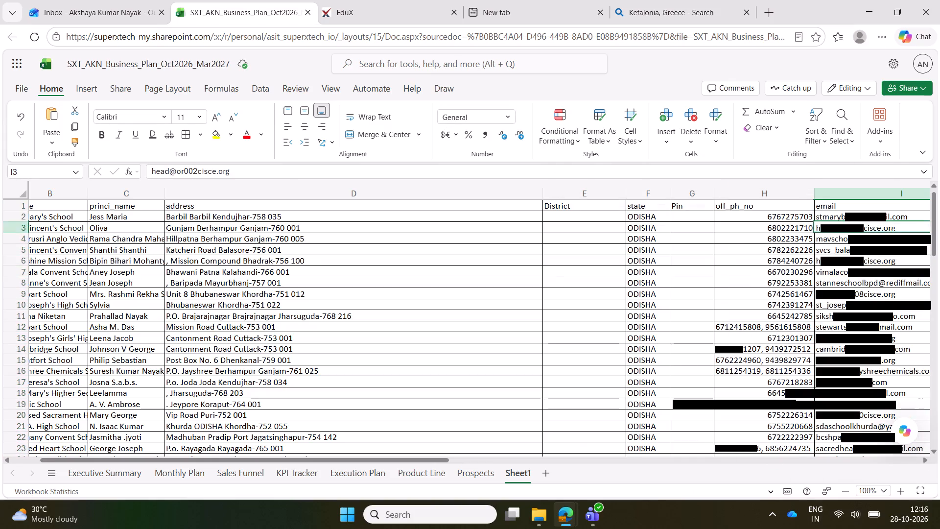
{"action": "key", "text": "Right"}
{"action": "key", "text": "Right"}
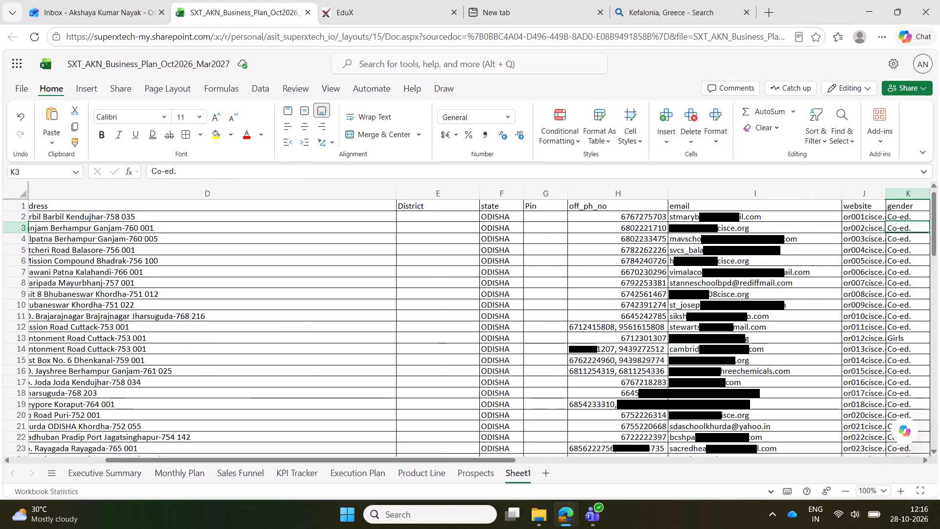
{"action": "key", "text": "Right"}
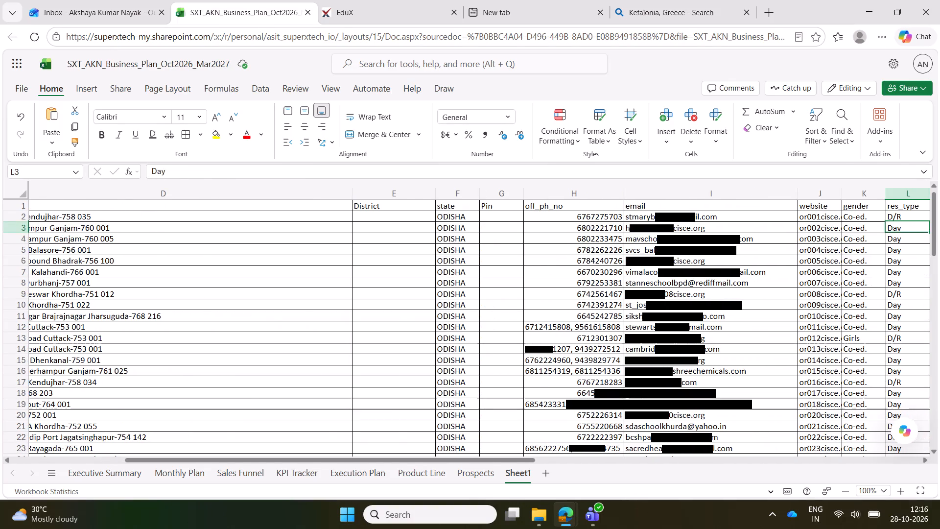
{"action": "left_click_drag", "start_coordinate": [861, 193], "coordinate": [783, 201]}
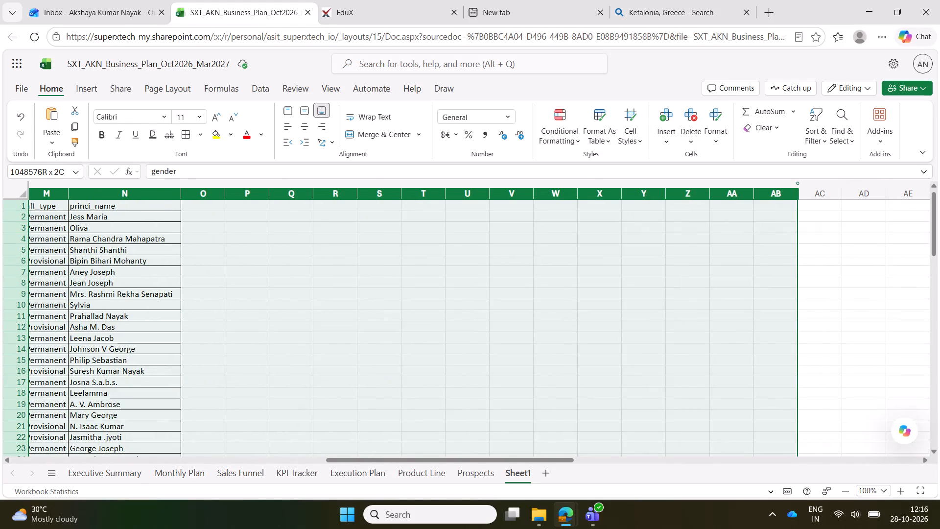
{"action": "left_click_drag", "start_coordinate": [783, 201], "coordinate": [55, 172]}
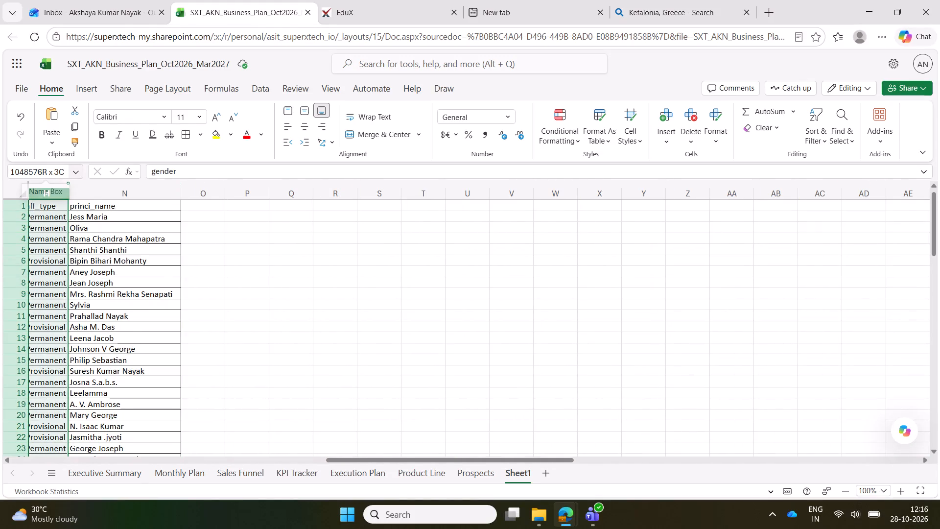
{"action": "left_click_drag", "start_coordinate": [55, 172], "coordinate": [829, 214]}
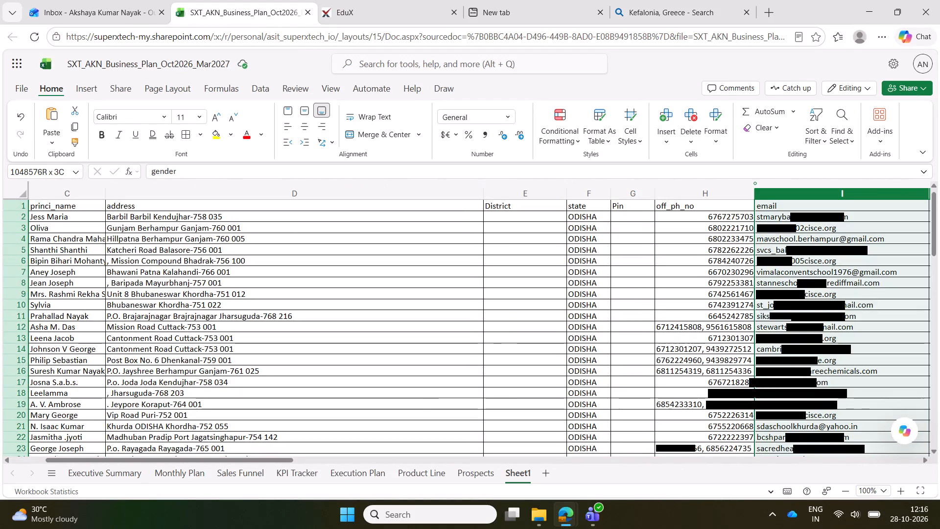
{"action": "left_click_drag", "start_coordinate": [829, 214], "coordinate": [904, 206]}
{"action": "left_click", "coordinate": [904, 206]}
{"action": "key", "text": "Right"}
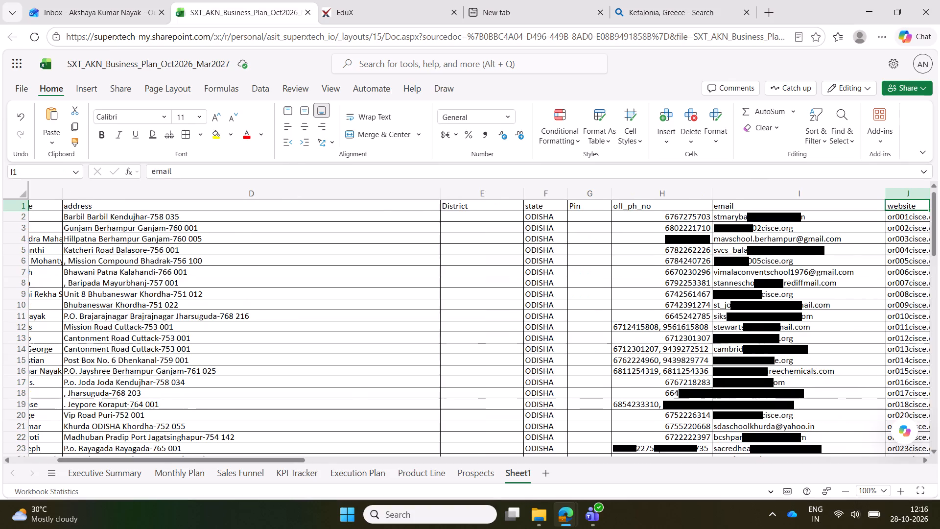
{"action": "key", "text": "Right"}
{"action": "key", "text": "Right"}
{"action": "key", "text": "Right"}
{"action": "key", "text": "Right"}
{"action": "key", "text": "Right"}
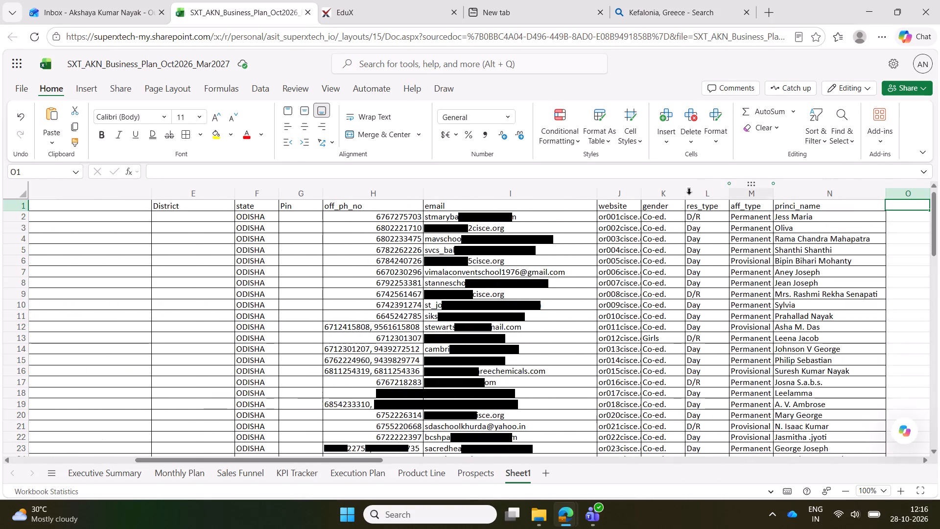
{"action": "left_click_drag", "start_coordinate": [669, 196], "coordinate": [790, 200]}
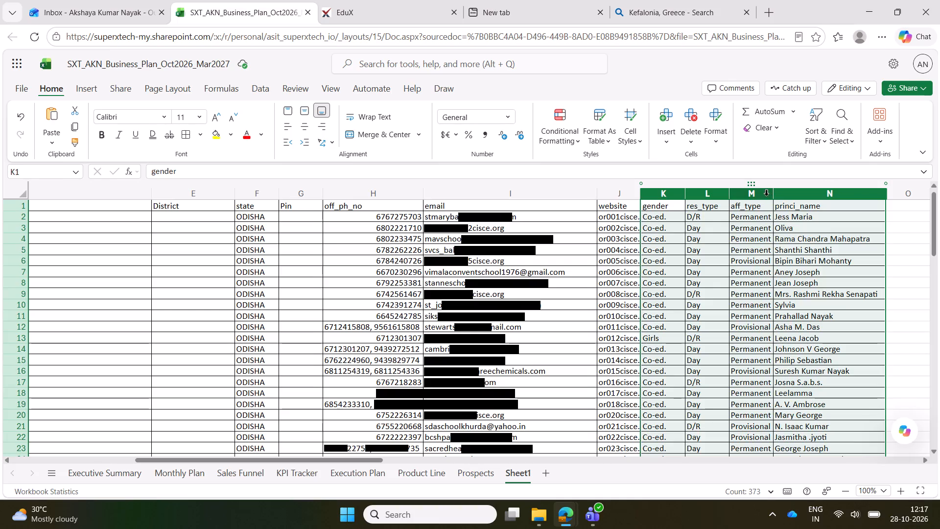
{"action": "right_click", "coordinate": [766, 196]}
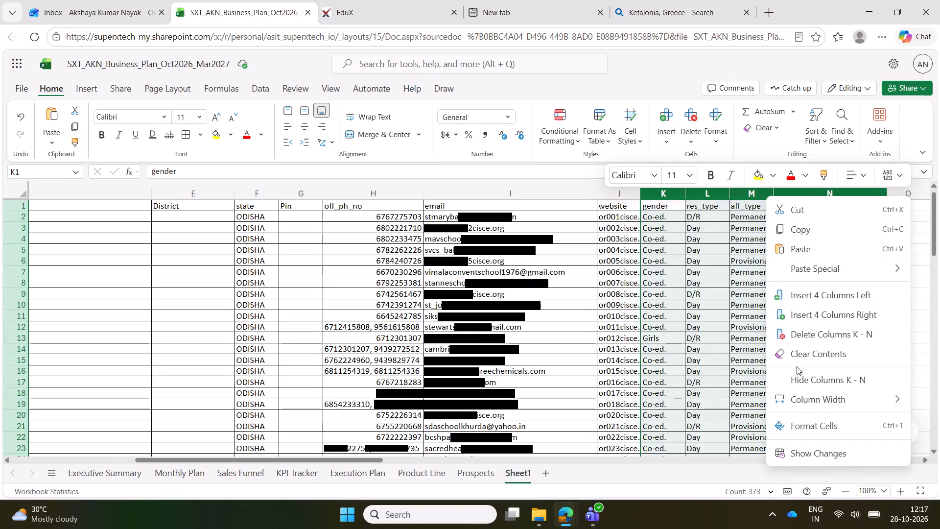
{"action": "left_click", "coordinate": [798, 335]}
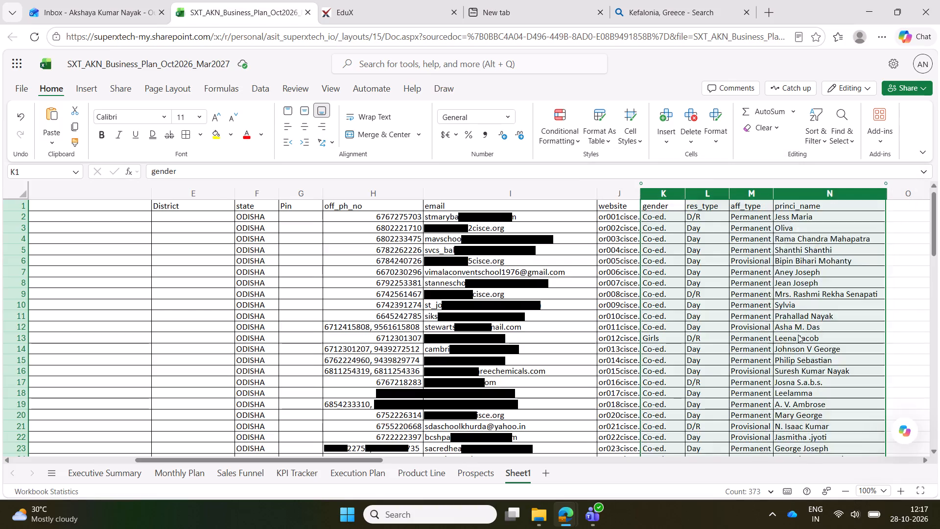
Auto-fit the website column's width to its contents.
{"action": "triple_click", "coordinate": [640, 199]}
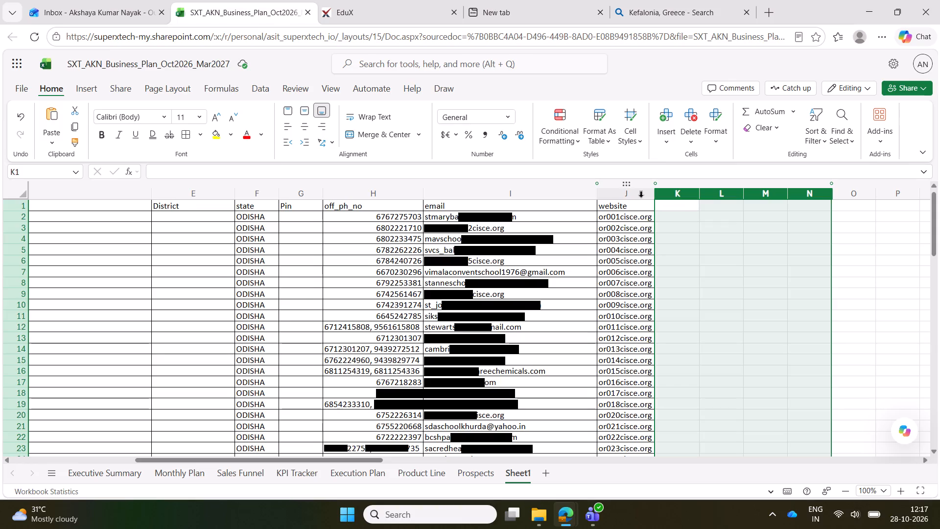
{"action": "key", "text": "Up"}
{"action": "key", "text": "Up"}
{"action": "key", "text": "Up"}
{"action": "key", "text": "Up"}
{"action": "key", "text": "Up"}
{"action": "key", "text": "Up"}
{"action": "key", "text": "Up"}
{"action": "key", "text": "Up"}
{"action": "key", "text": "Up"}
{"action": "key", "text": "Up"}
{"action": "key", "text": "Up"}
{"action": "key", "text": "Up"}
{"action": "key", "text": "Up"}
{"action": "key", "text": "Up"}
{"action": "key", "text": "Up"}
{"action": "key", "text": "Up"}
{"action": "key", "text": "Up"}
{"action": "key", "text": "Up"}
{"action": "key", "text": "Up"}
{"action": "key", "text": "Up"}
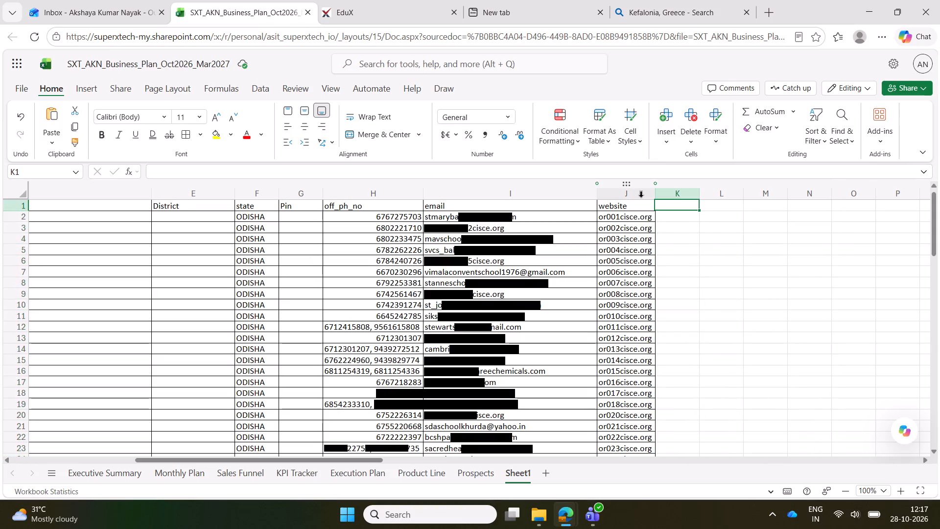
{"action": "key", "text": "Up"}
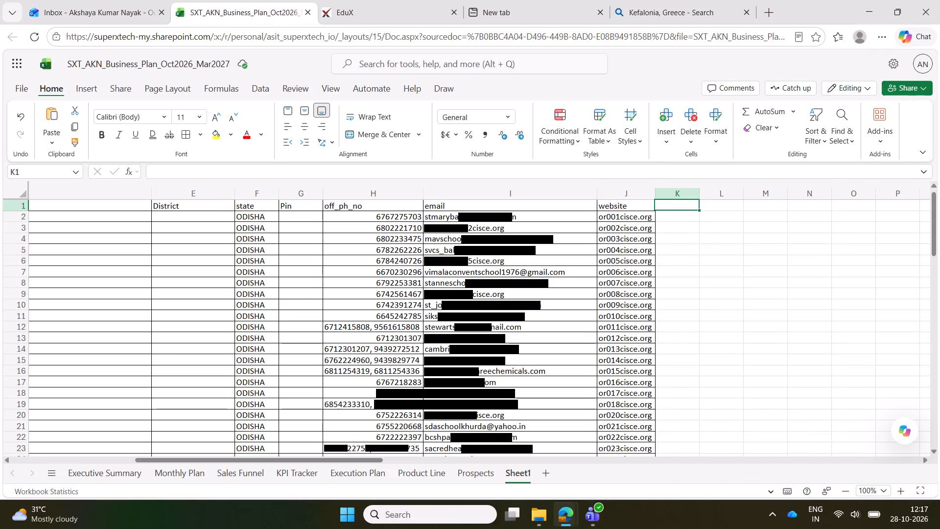
Review Sheet1's column headings from Sl No to website and compare them with the column layout of the Prospects sheet.
{"action": "left_click", "coordinate": [686, 206]}
{"action": "key", "text": "Left"}
{"action": "key", "text": "Left"}
{"action": "key", "text": "Left"}
{"action": "key", "text": "Left"}
{"action": "key", "text": "Left"}
{"action": "key", "text": "Left"}
{"action": "key", "text": "Left"}
{"action": "key", "text": "Left"}
{"action": "key", "text": "Left"}
{"action": "key", "text": "Left"}
{"action": "key", "text": "Left"}
{"action": "key", "text": "Left"}
{"action": "key", "text": "Left"}
{"action": "key", "text": "Left"}
{"action": "key", "text": "Left"}
{"action": "key", "text": "Left"}
{"action": "key", "text": "Left"}
{"action": "key", "text": "Left"}
{"action": "key", "text": "Left"}
{"action": "key", "text": "Left"}
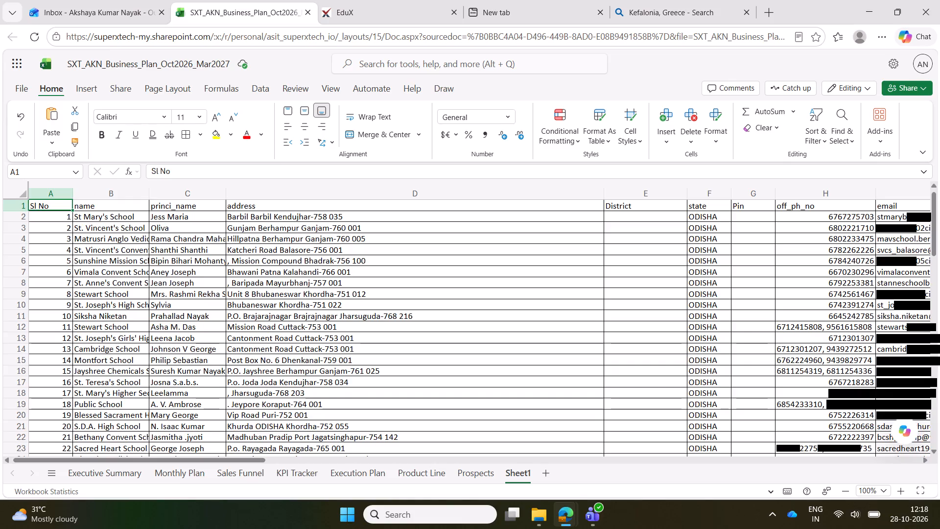
{"action": "key", "text": "Right"}
{"action": "key", "text": "Right"}
{"action": "key", "text": "Right"}
{"action": "key", "text": "Right"}
{"action": "key", "text": "Right"}
{"action": "key", "text": "Right"}
{"action": "key", "text": "Right"}
{"action": "key", "text": "Right"}
{"action": "key", "text": "Right"}
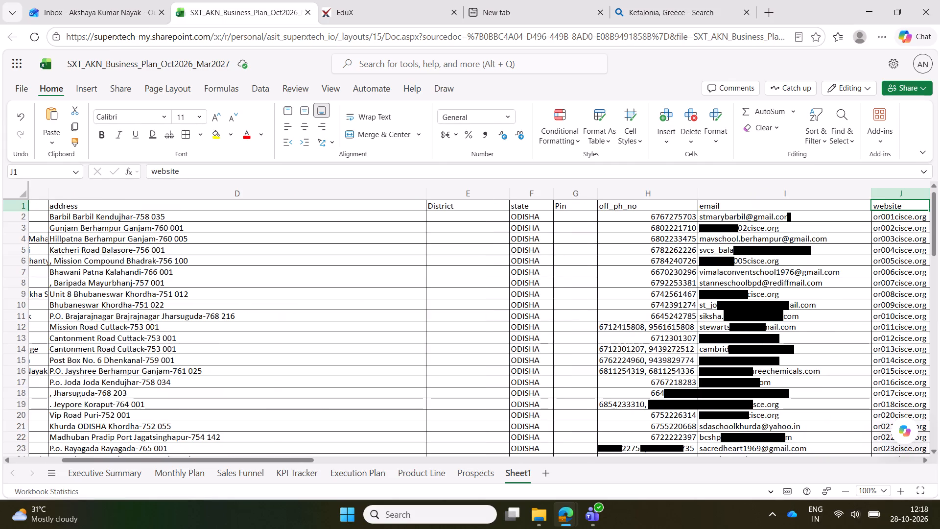
{"action": "left_click", "coordinate": [481, 469]}
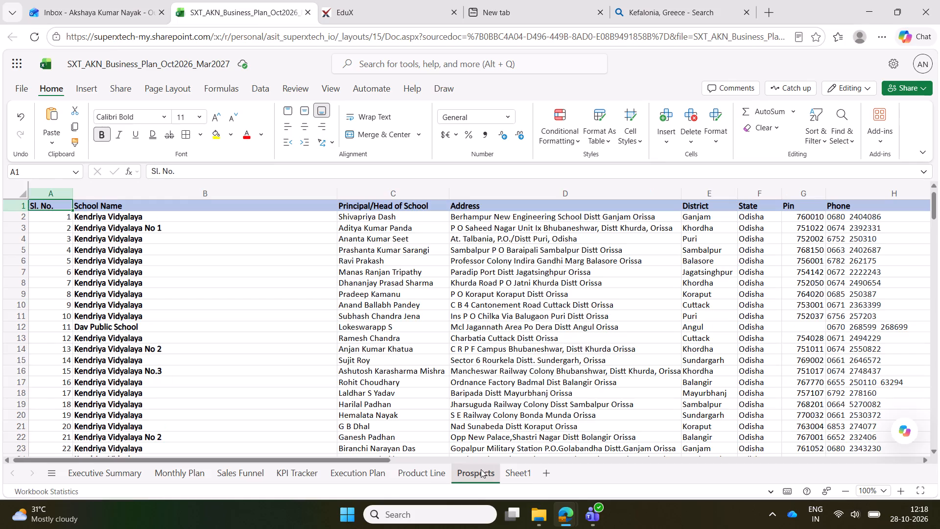
{"action": "left_click", "coordinate": [514, 475]}
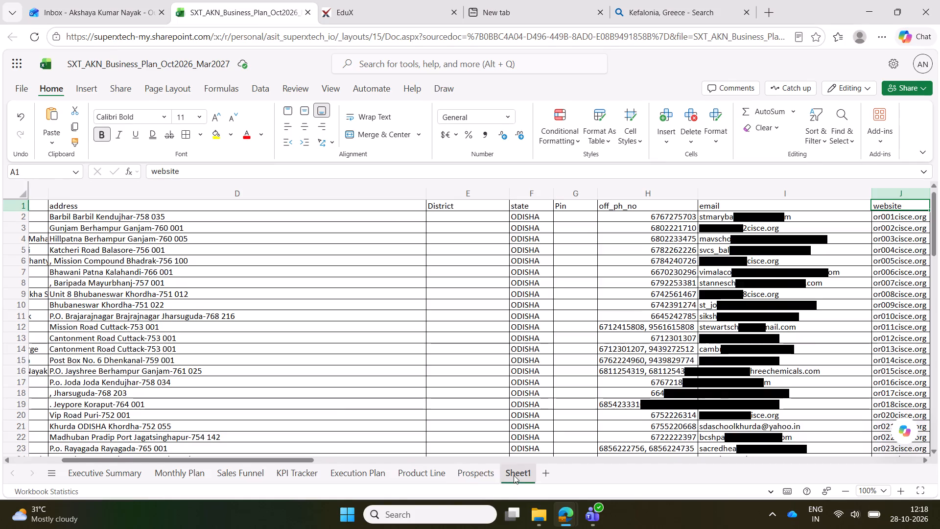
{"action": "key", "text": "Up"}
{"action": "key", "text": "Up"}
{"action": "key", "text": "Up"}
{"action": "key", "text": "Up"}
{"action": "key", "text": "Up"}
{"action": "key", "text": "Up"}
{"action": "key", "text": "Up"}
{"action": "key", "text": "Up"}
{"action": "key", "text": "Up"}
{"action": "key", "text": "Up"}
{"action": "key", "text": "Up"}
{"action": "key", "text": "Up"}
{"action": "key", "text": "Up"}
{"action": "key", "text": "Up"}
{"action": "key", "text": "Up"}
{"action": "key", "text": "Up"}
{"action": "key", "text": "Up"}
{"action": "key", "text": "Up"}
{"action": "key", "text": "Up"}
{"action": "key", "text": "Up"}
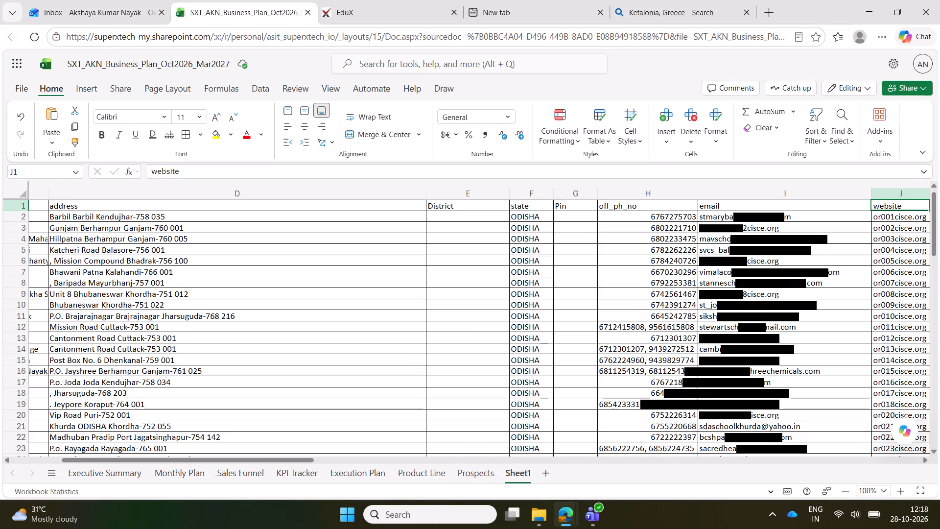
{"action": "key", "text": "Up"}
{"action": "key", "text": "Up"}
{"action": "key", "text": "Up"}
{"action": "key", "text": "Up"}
Enter Keonjhar as the District for the school in row 2 of Sheet1.
{"action": "left_click", "coordinate": [457, 216]}
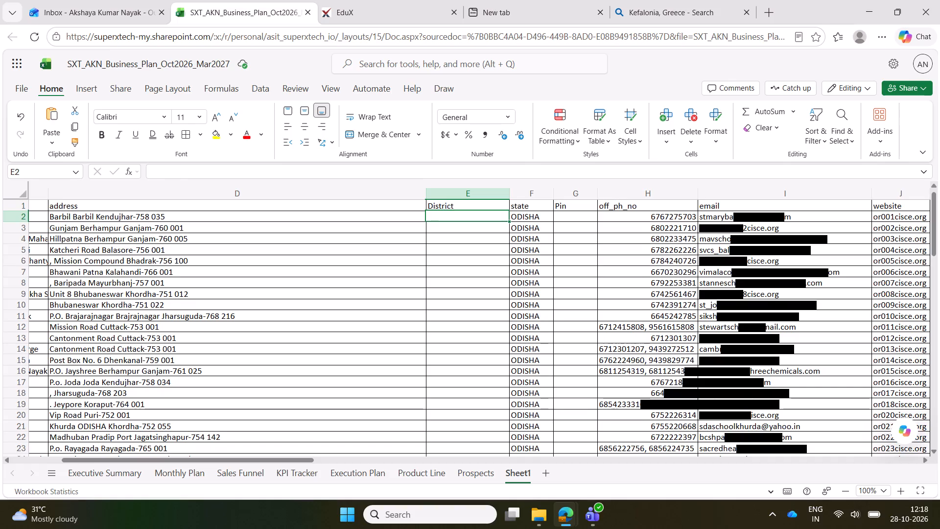
{"action": "key", "text": "shift+k"}
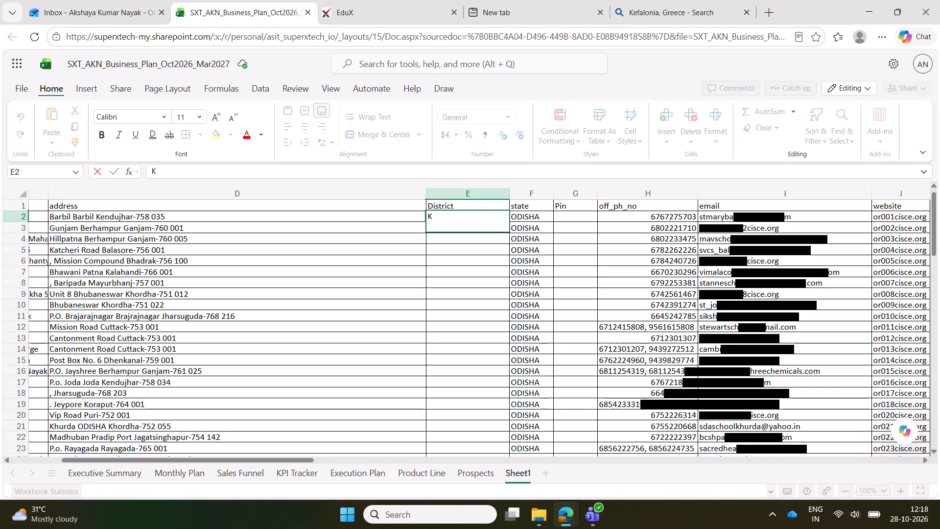
{"action": "key", "text": "e"}
{"action": "type", "text": "onh"}
{"action": "key", "text": "equal"}
{"action": "key", "text": "BackSpace"}
{"action": "key", "text": "BackSpace"}
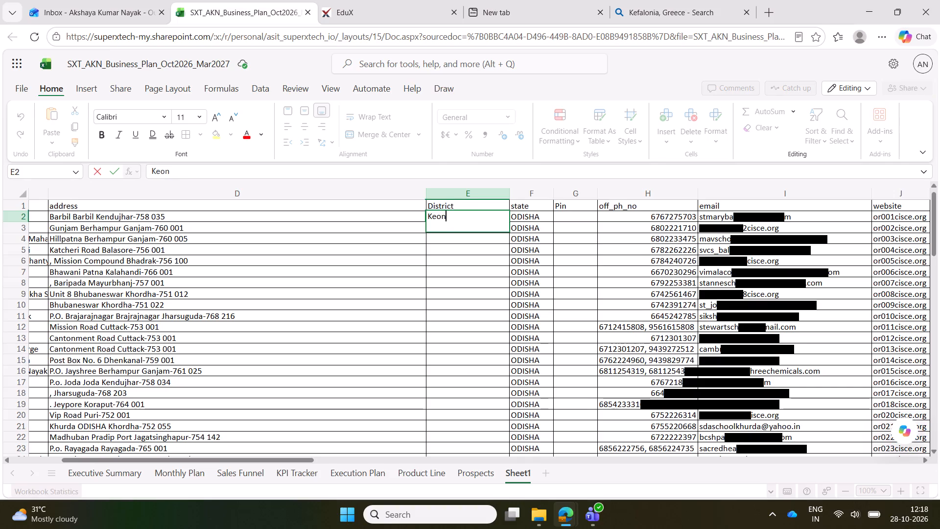
{"action": "type", "text": "jhar"}
{"action": "key", "text": "Return"}
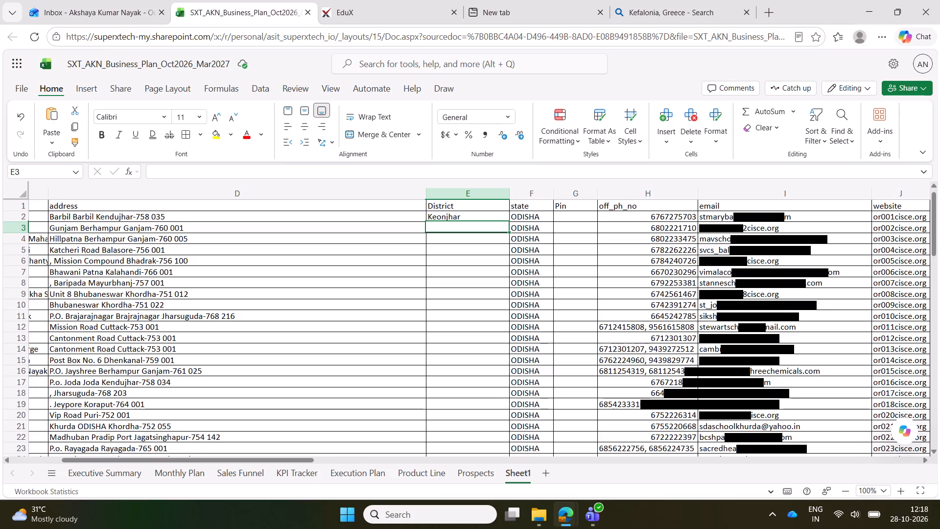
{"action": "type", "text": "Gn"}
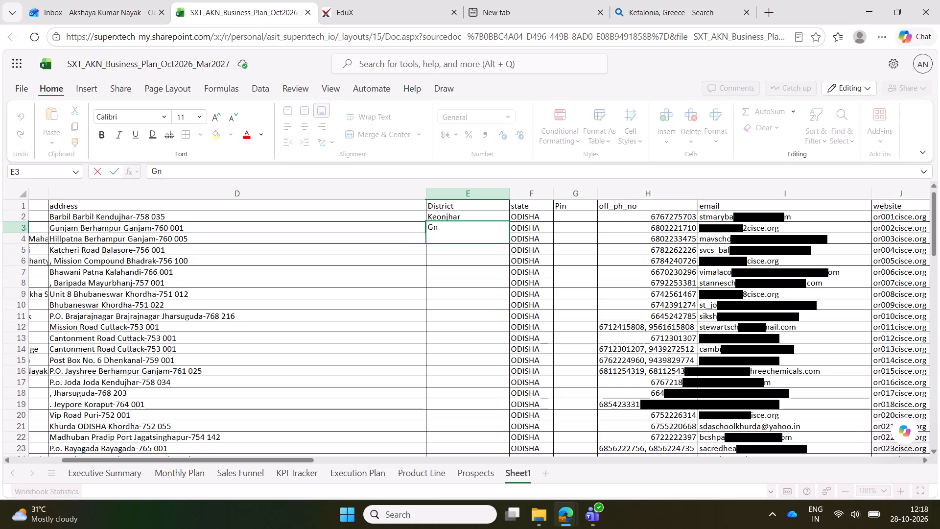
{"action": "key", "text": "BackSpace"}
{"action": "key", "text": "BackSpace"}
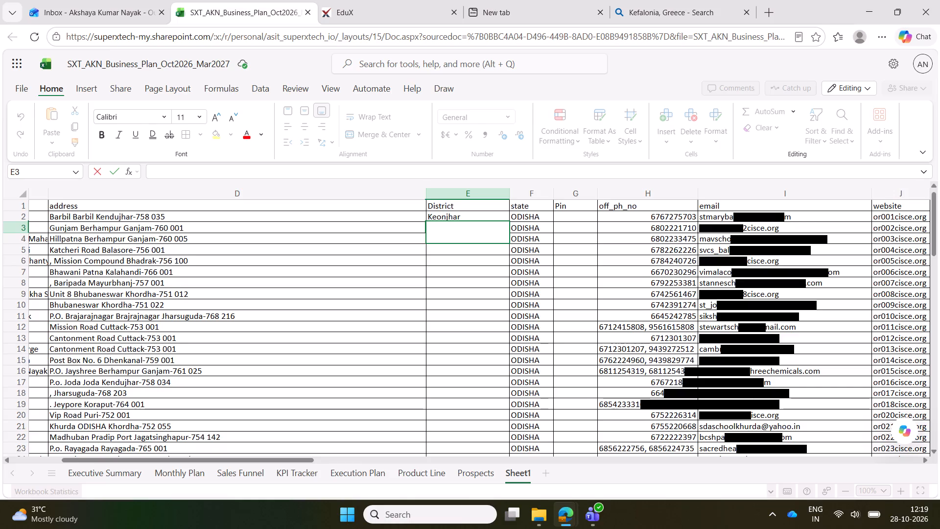
Enter 758035 as the Pin for the school in row 2 of Sheet1.
{"action": "left_click", "coordinate": [572, 219]}
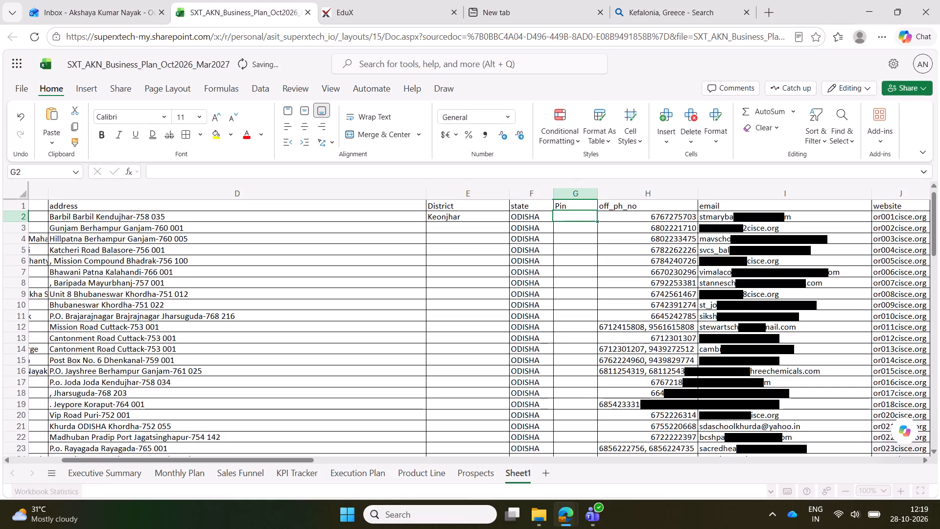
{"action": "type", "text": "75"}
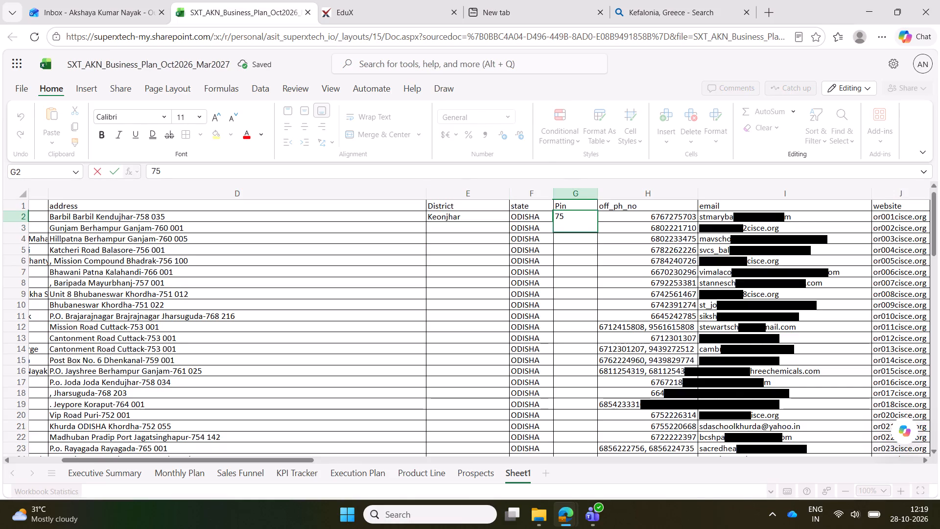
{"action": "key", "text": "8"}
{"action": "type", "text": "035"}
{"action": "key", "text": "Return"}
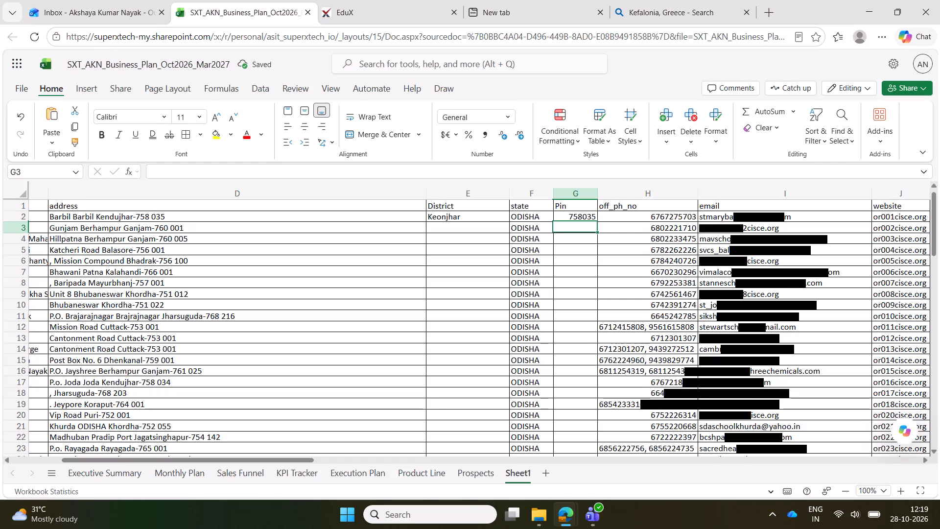
Fill in row 3 of Sheet1 with Ganjam as the District and 760001 as the Pin.
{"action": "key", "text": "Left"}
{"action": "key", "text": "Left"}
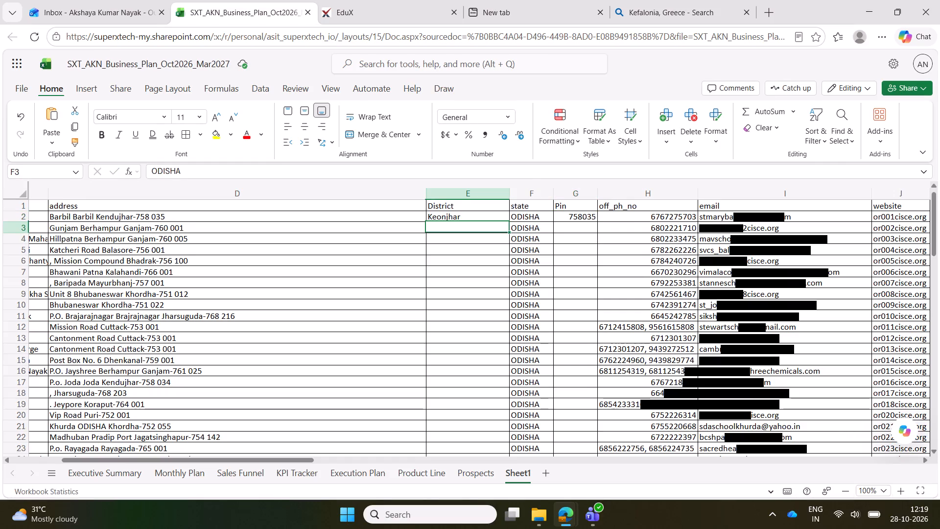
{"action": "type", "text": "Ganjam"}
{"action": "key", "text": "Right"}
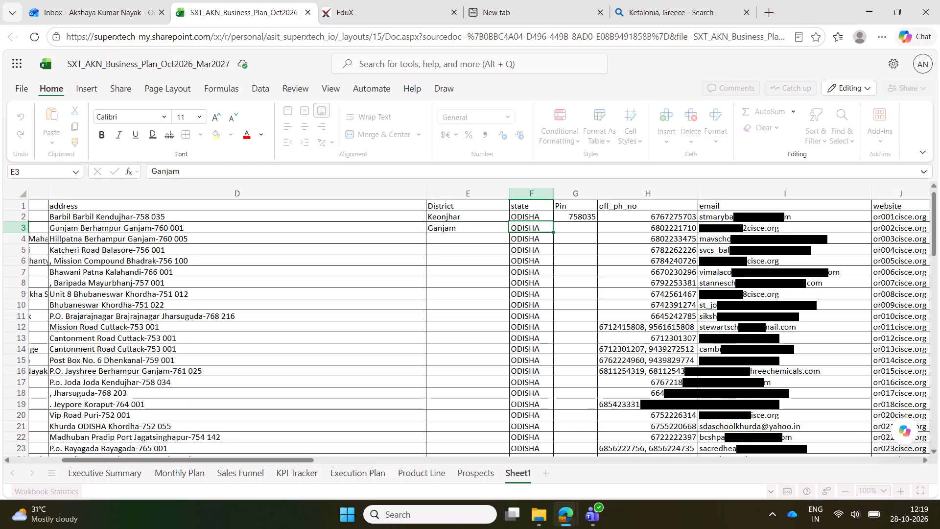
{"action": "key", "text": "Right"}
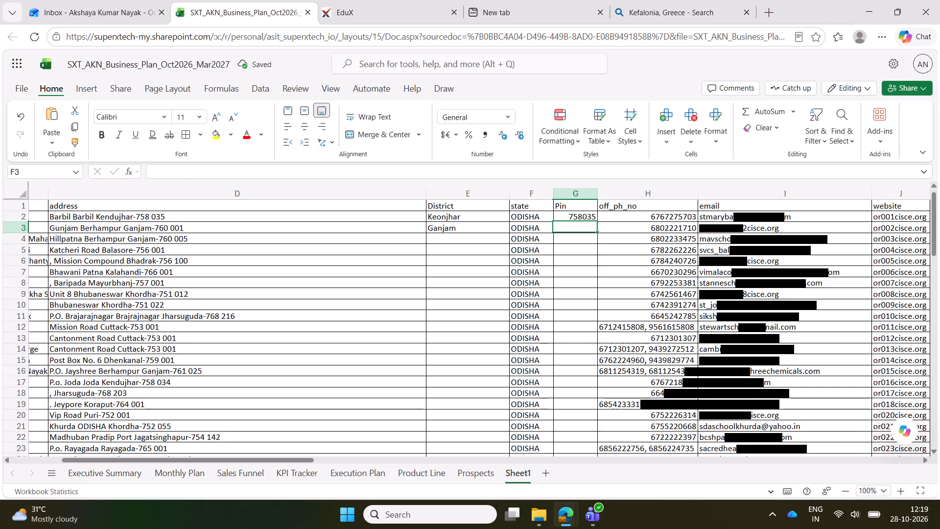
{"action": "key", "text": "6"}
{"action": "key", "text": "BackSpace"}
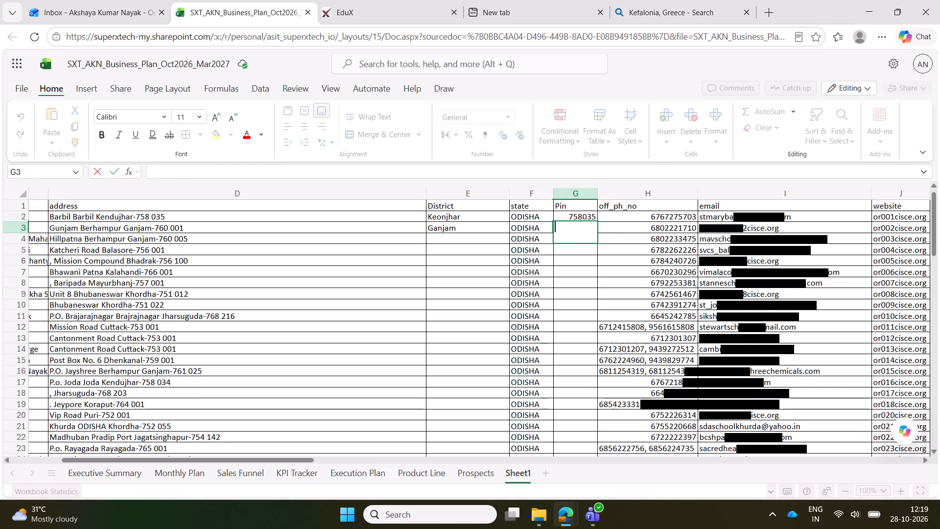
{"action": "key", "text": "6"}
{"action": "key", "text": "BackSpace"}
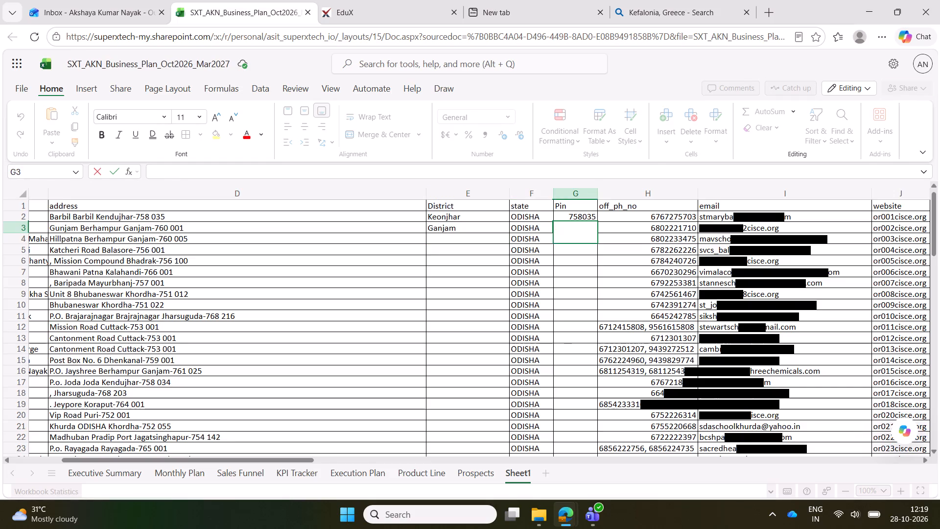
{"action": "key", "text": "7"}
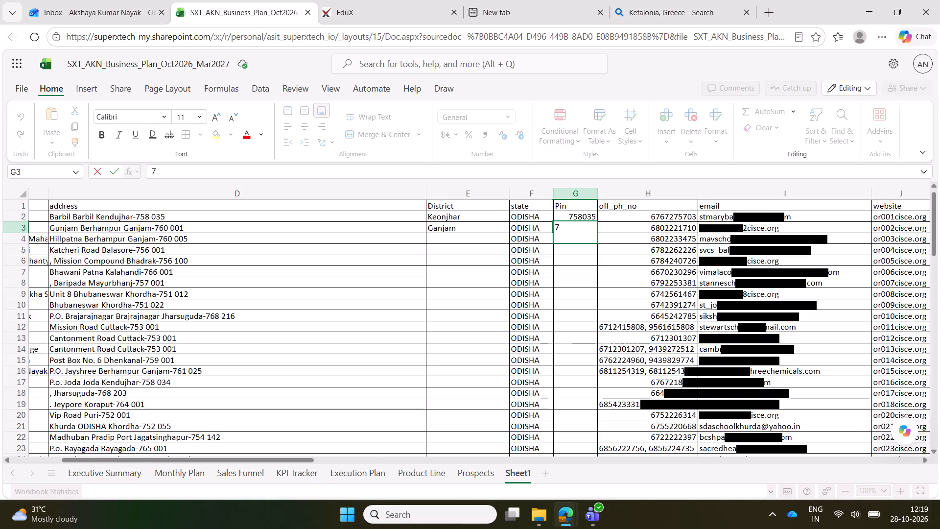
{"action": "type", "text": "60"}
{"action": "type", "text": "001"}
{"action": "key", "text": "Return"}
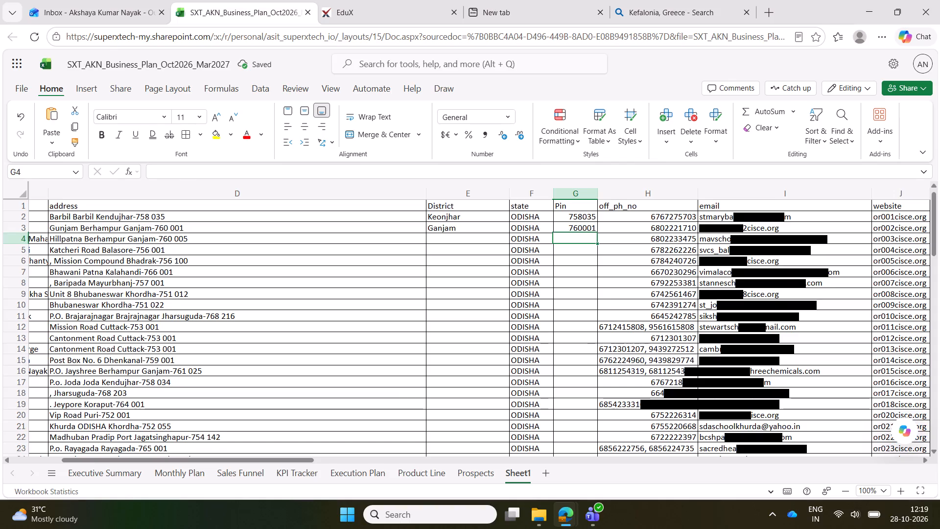
Fill in row 4 of Sheet1 with Ganjam as the District and 760005 as the Pin.
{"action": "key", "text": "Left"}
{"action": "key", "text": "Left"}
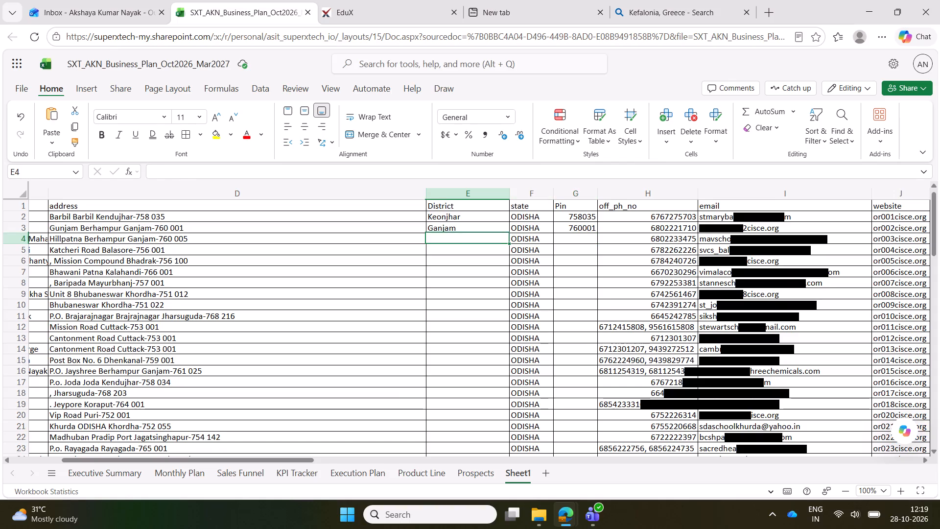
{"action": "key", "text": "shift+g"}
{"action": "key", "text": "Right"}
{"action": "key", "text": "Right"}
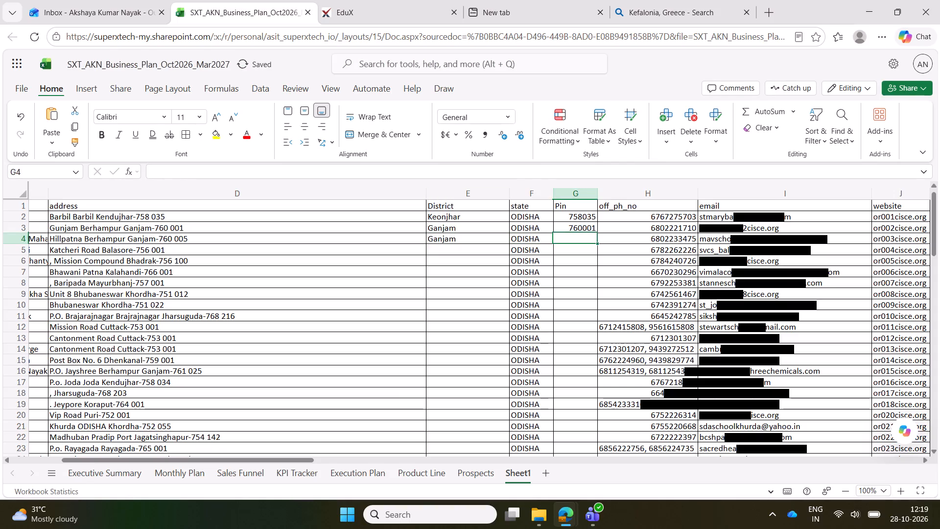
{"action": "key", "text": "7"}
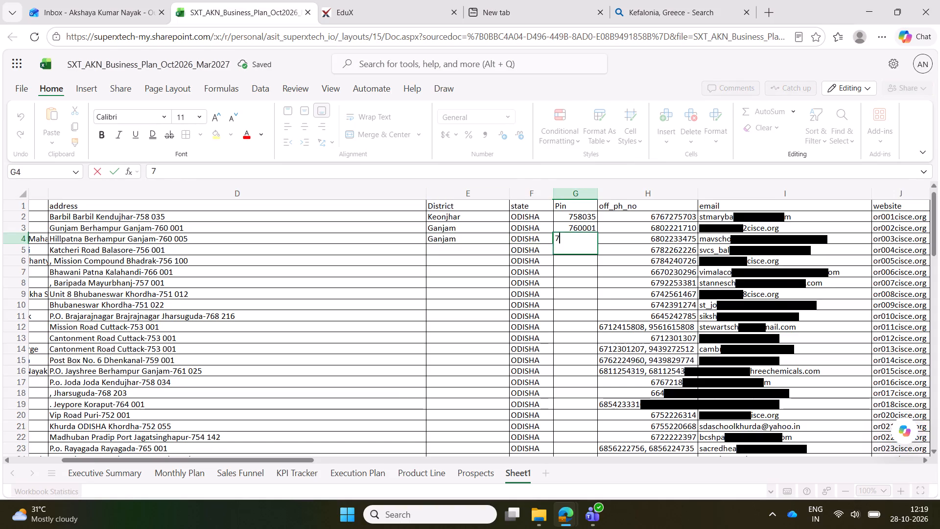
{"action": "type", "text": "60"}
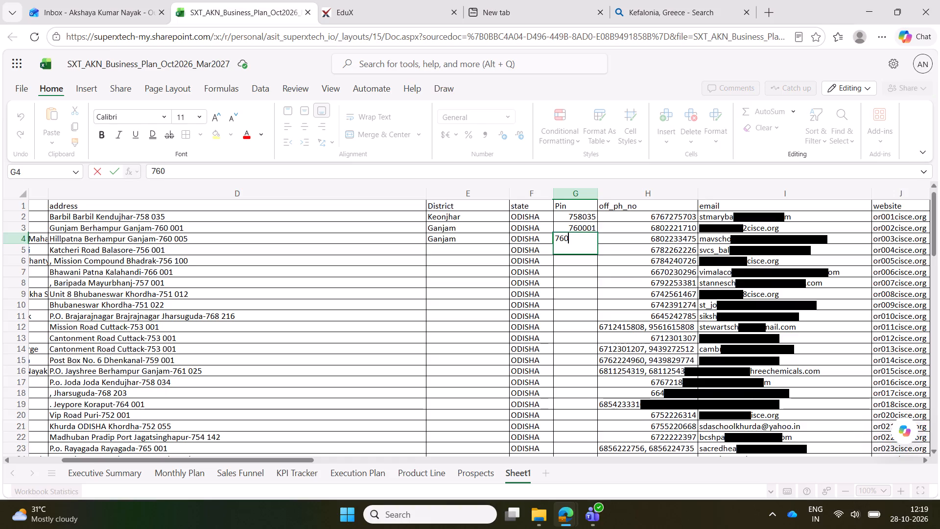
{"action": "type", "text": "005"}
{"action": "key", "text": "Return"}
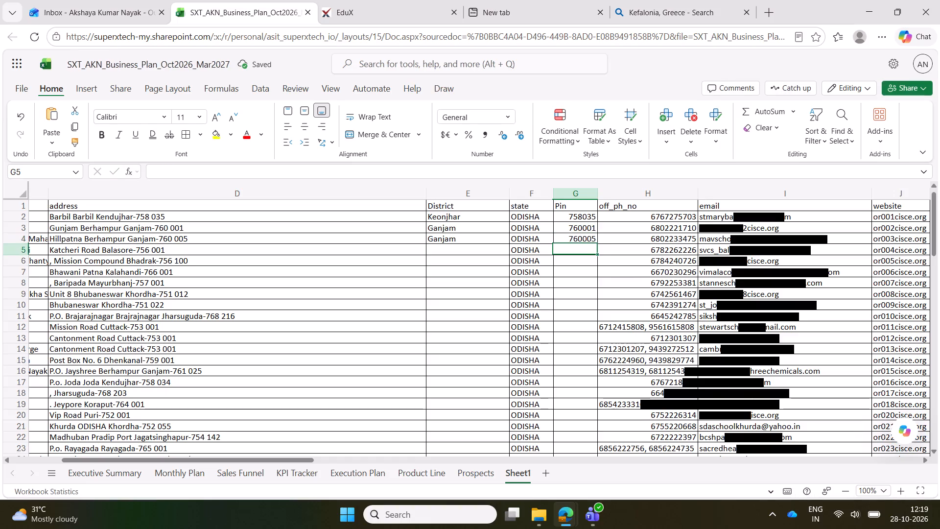
Fill in row 5 of Sheet1 with Balasore as the District and 756001 as the Pin.
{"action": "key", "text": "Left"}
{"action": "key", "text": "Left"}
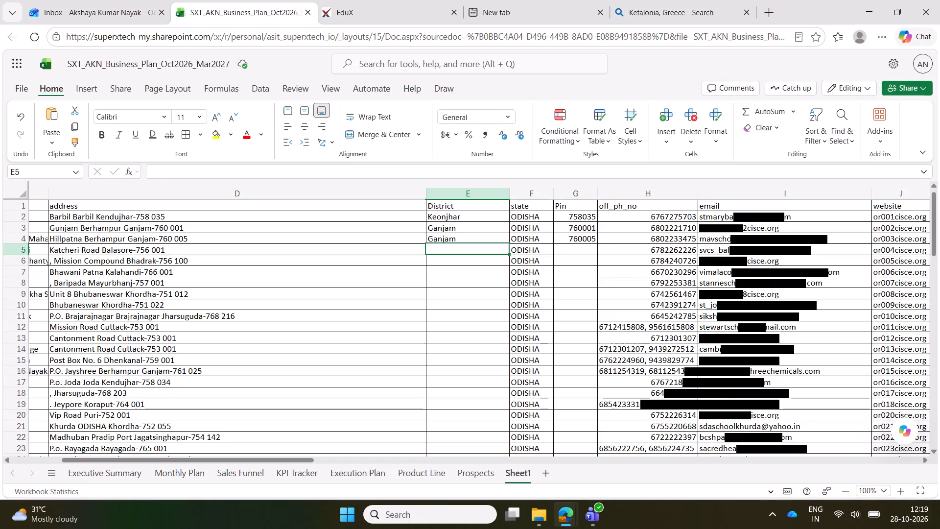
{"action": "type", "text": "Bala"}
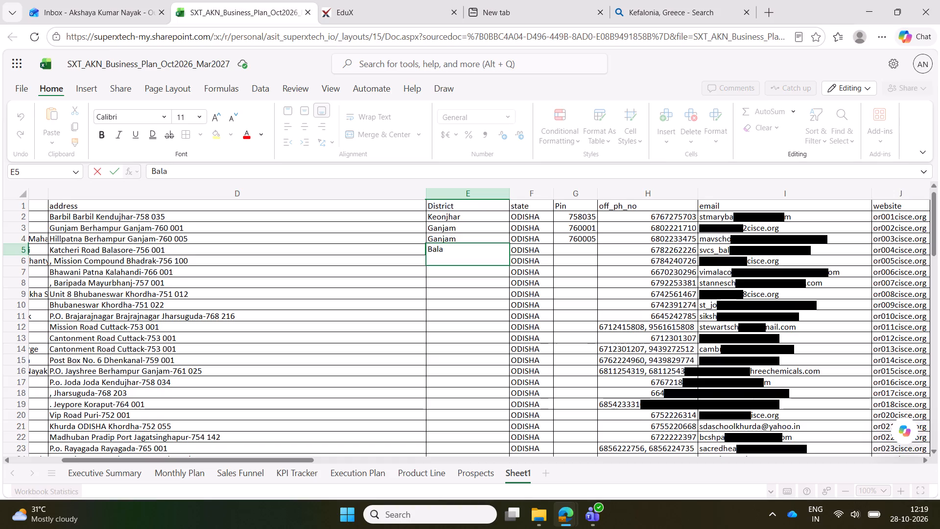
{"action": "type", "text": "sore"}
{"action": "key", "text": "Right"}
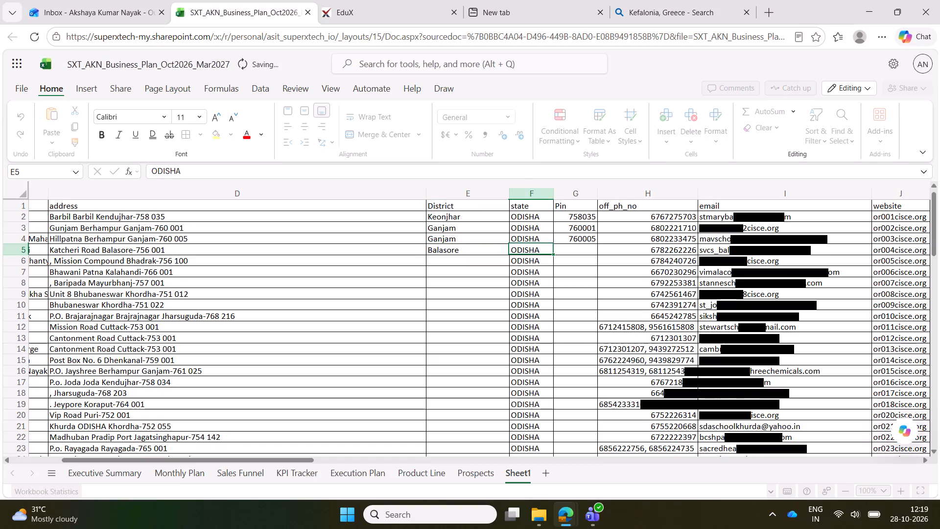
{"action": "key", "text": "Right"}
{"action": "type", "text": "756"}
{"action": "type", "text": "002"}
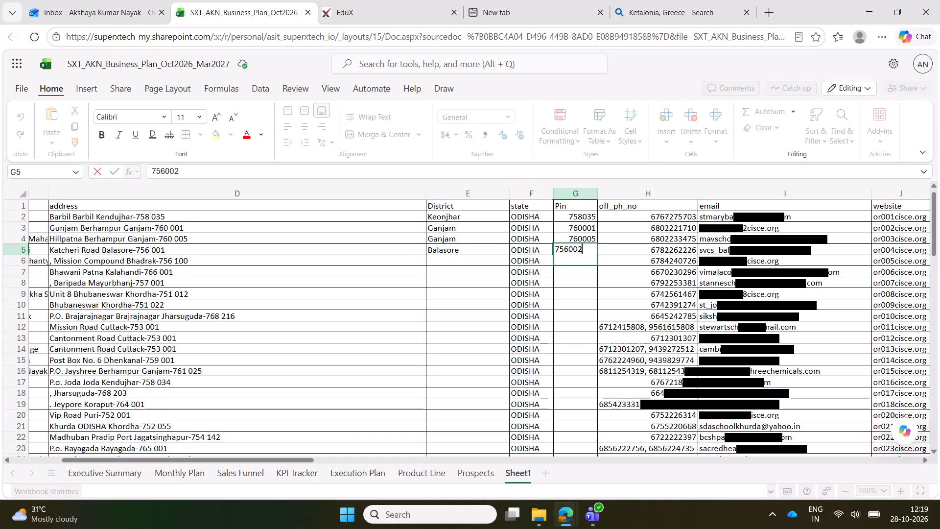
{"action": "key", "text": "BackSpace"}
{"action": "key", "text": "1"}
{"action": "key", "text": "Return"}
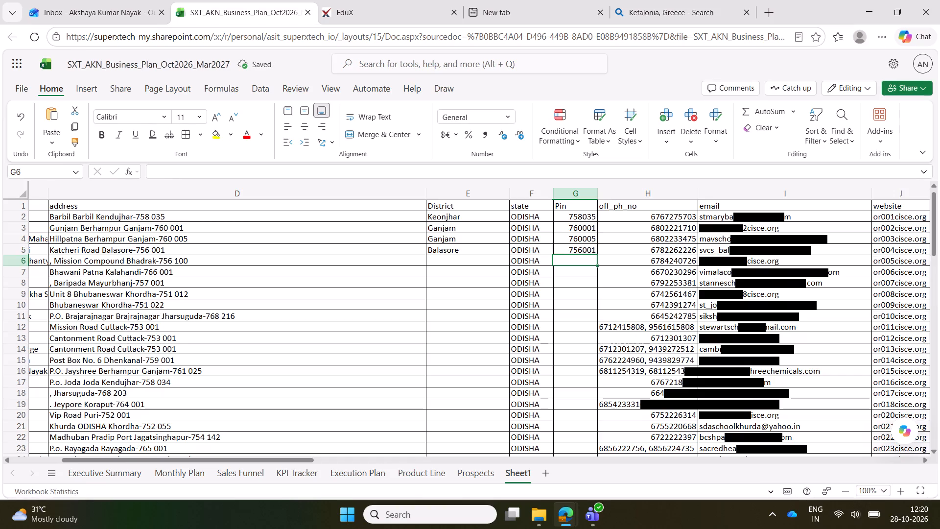
Fill in row 6 of Sheet1 with Bhadrak as the District and 756100 as the Pin.
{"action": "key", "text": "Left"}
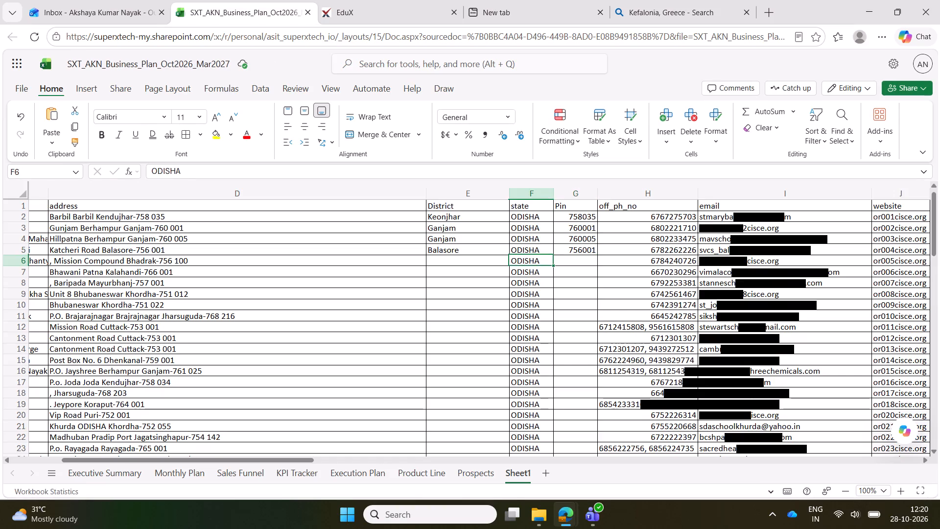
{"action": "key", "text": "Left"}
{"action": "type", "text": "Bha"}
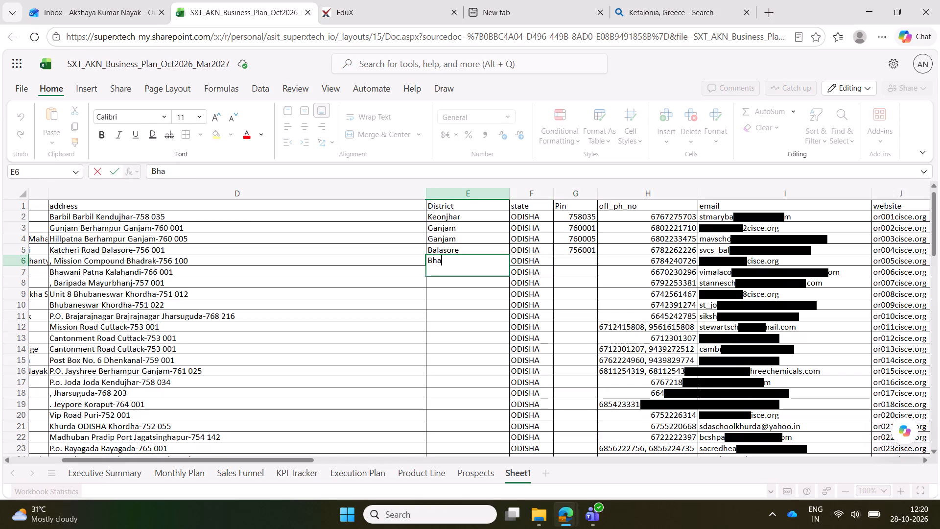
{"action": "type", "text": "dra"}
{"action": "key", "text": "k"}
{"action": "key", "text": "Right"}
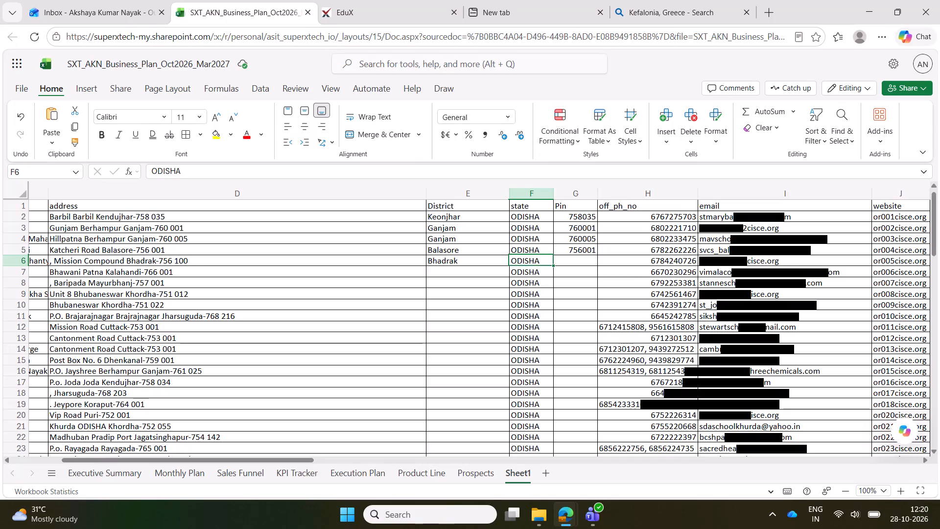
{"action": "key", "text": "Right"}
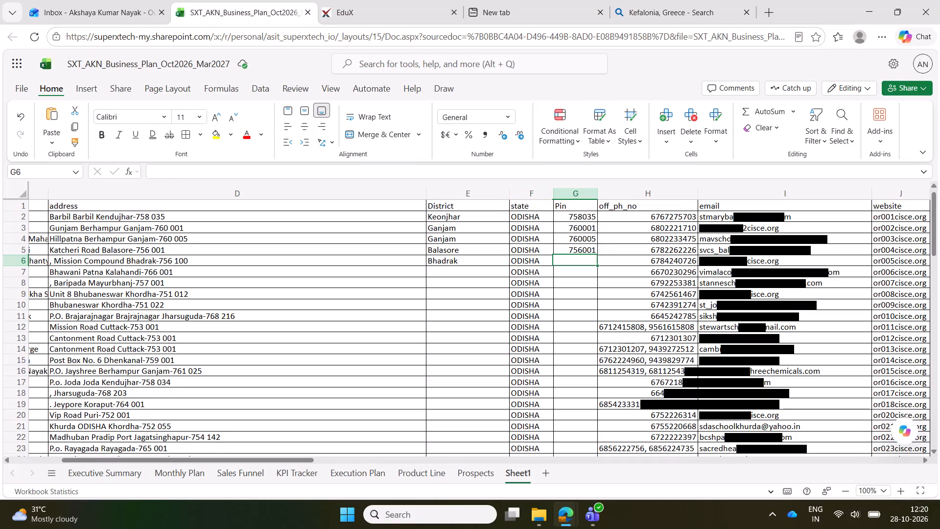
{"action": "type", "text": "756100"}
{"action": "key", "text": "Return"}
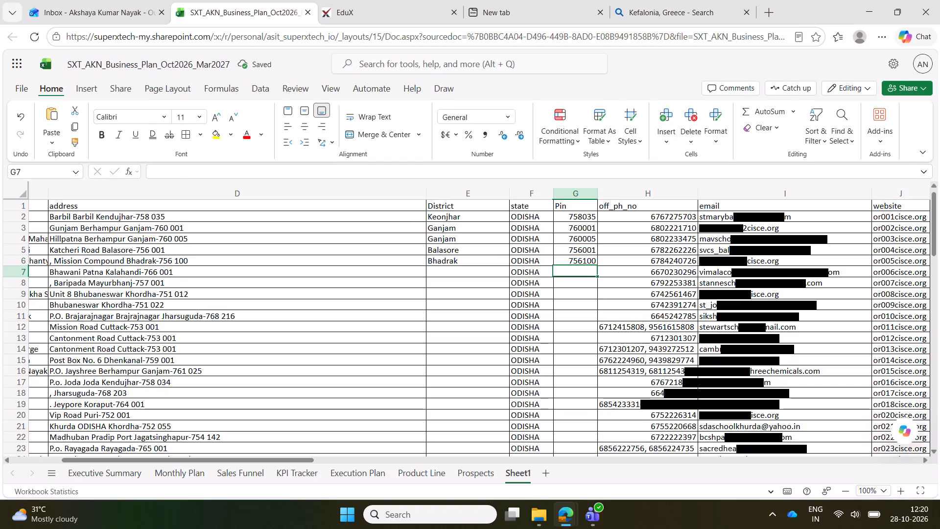
Fill in row 7 of Sheet1 with Kalahandi as the District and 766001 as the Pin.
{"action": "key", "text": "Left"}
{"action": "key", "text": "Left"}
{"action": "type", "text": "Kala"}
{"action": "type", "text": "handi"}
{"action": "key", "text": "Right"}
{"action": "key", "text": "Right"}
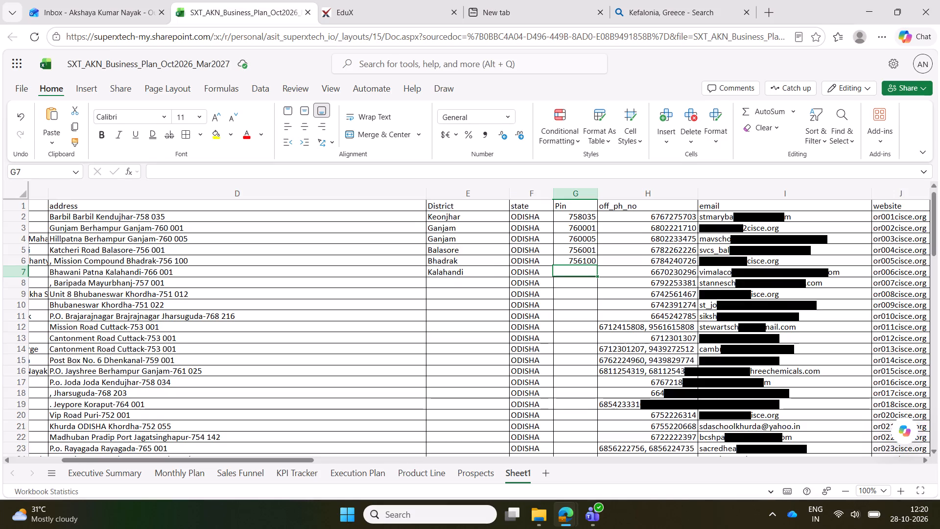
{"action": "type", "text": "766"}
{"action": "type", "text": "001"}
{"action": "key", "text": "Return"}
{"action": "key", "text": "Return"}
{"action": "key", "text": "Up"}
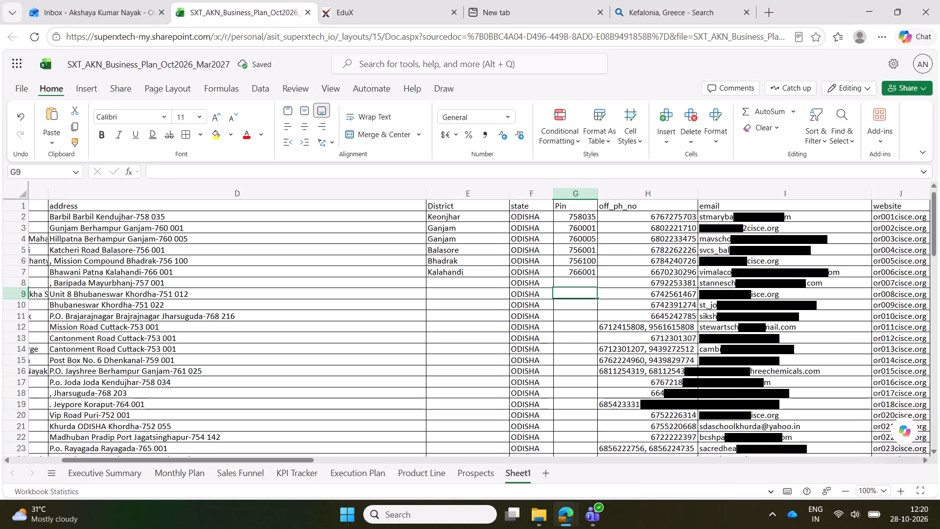
Fill in row 8 of Sheet1 with Mayurbhanj as the District and 757001 as the Pin.
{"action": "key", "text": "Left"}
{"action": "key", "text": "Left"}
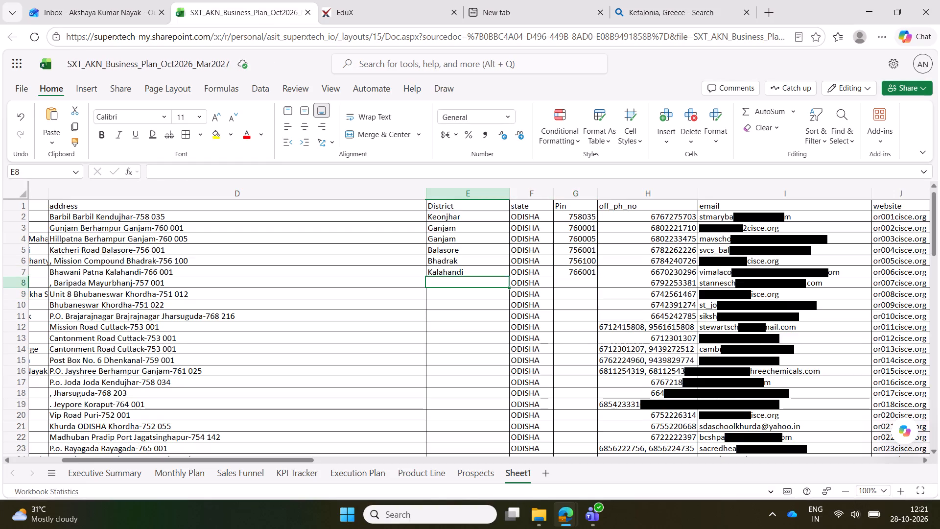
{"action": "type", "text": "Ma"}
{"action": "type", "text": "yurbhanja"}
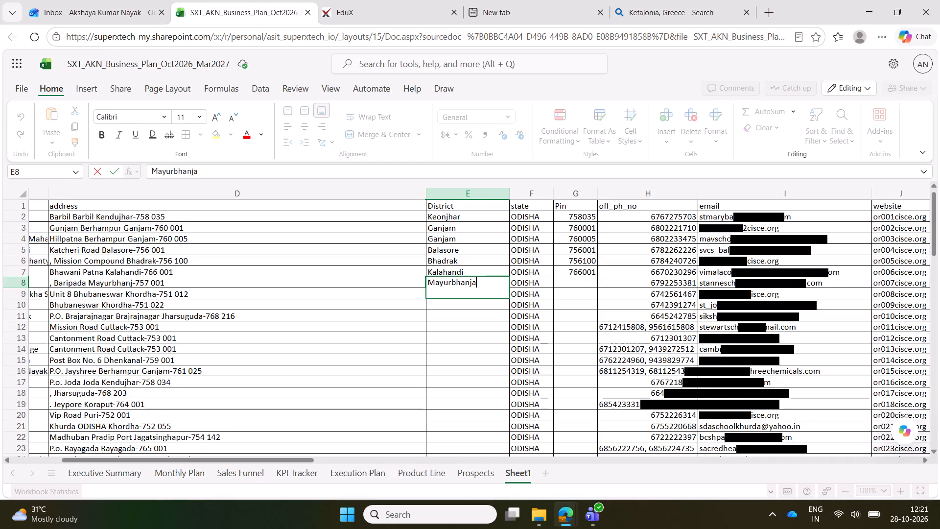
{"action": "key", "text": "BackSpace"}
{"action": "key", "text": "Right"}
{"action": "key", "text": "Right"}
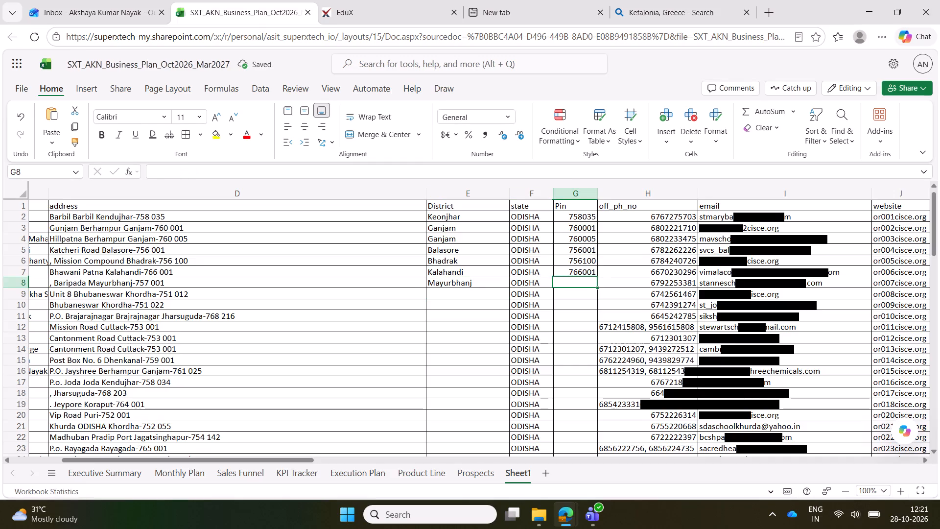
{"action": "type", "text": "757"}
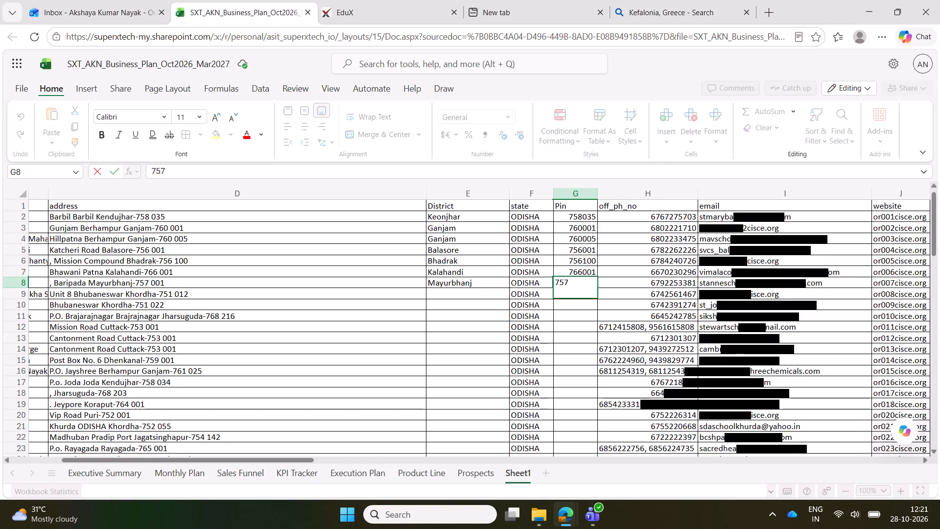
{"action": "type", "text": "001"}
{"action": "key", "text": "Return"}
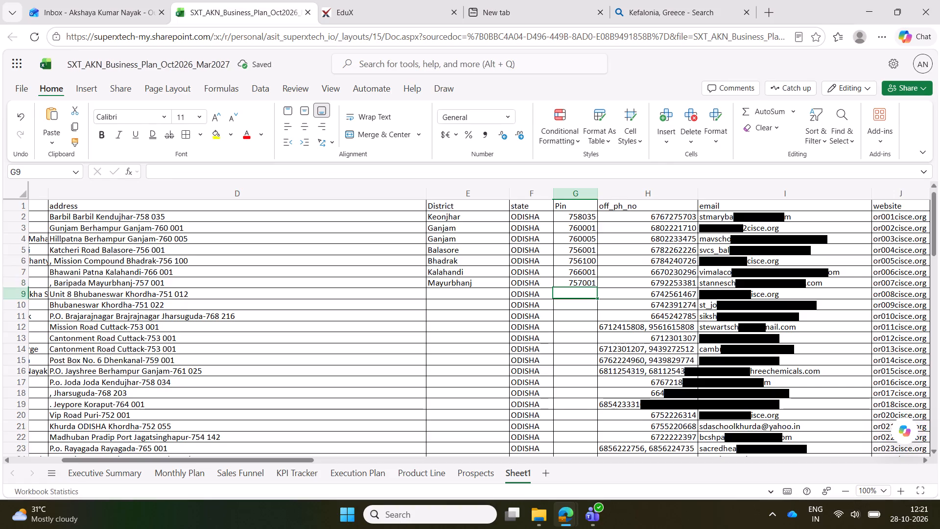
Fill in row 9 of Sheet1 with Khordha as the District and 751022 as the Pin.
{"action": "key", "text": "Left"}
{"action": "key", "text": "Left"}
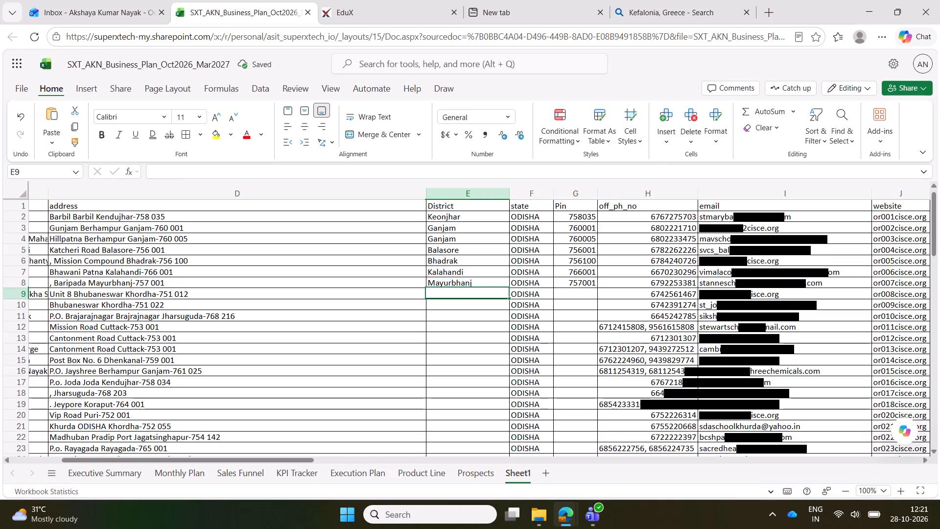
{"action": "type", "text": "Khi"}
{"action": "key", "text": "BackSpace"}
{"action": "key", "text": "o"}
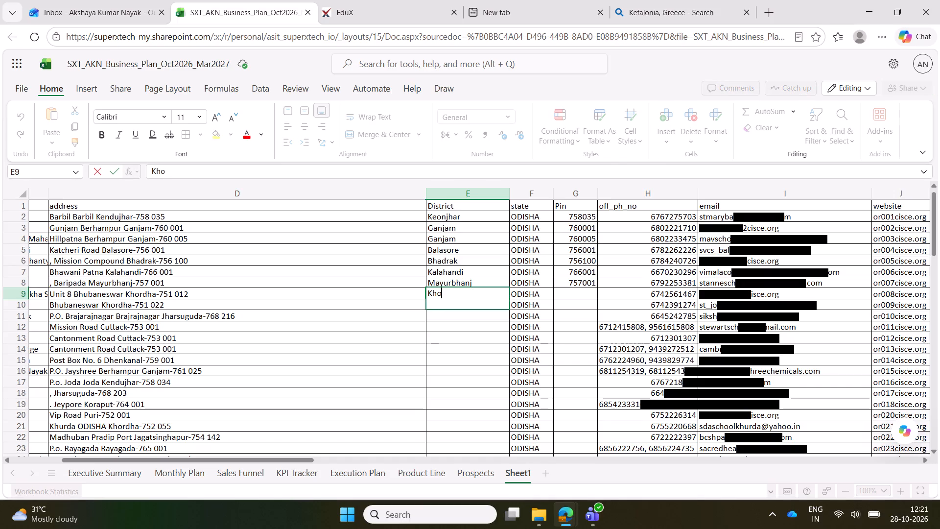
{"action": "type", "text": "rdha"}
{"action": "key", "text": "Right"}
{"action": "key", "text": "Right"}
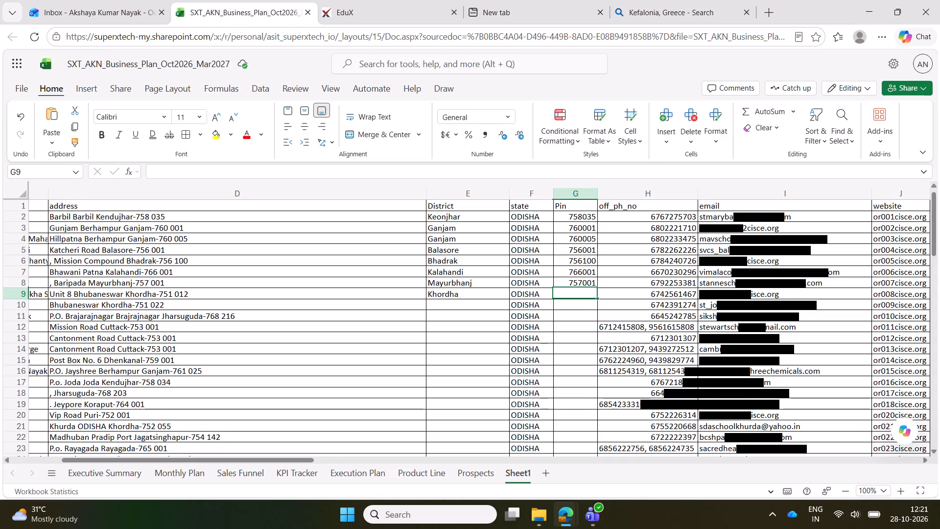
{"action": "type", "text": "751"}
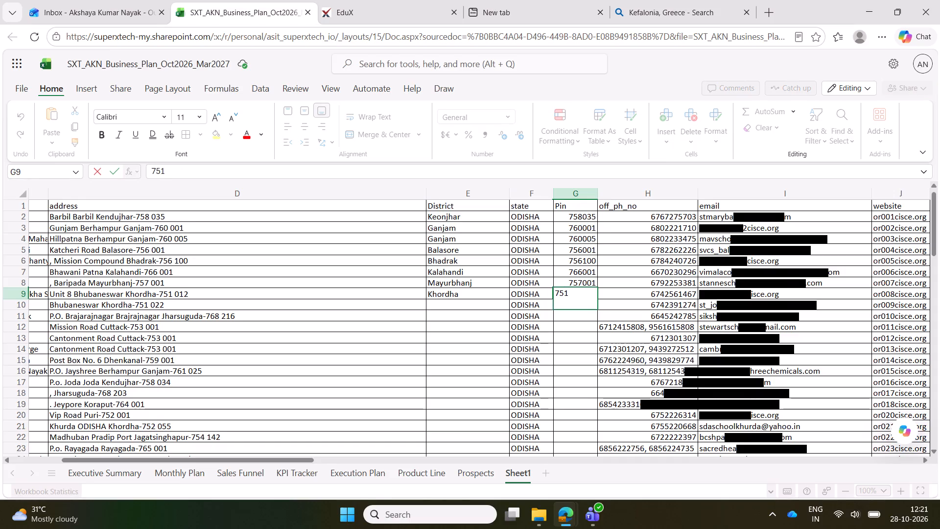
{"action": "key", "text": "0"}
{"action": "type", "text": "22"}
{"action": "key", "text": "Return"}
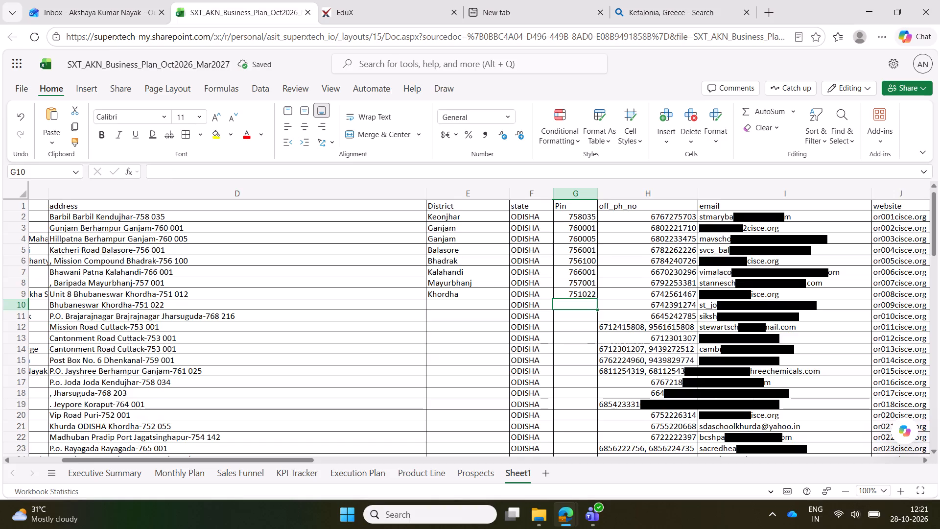
Fill in row 10 of Sheet1 with Khordha as the District and 751022 as the Pin.
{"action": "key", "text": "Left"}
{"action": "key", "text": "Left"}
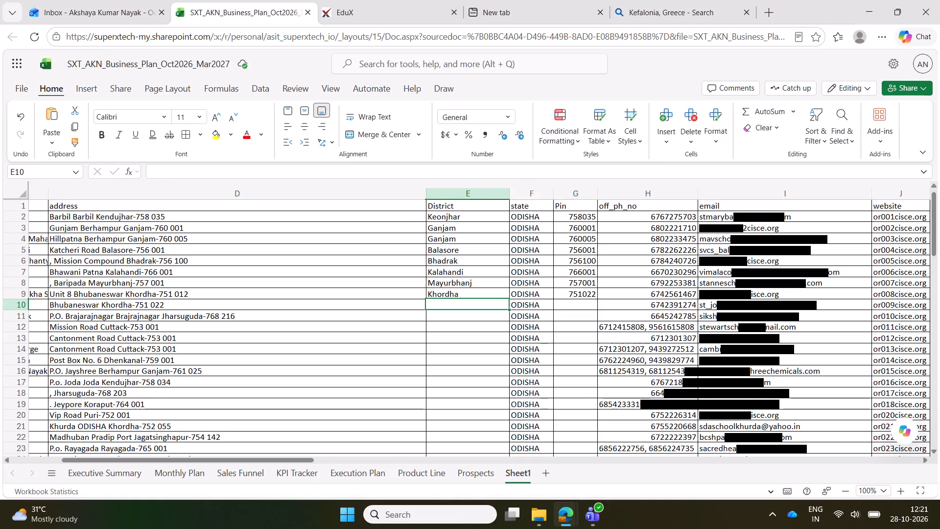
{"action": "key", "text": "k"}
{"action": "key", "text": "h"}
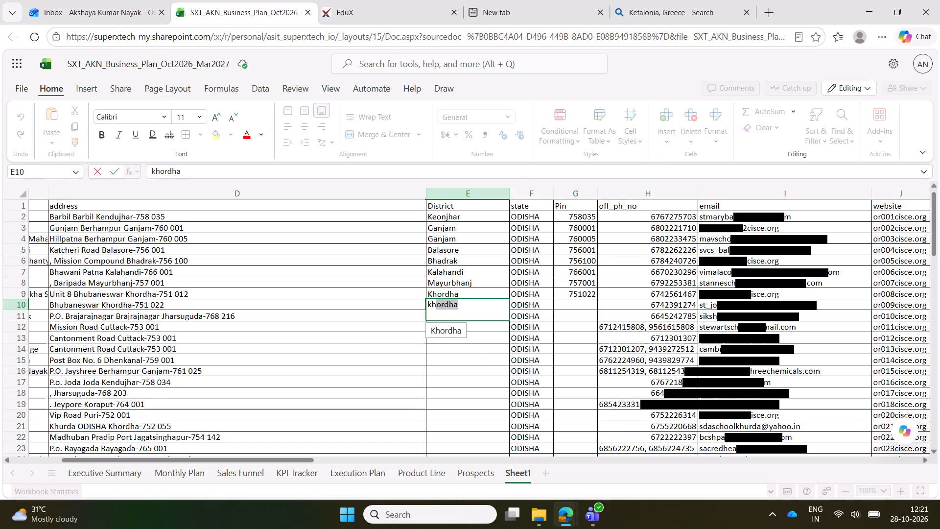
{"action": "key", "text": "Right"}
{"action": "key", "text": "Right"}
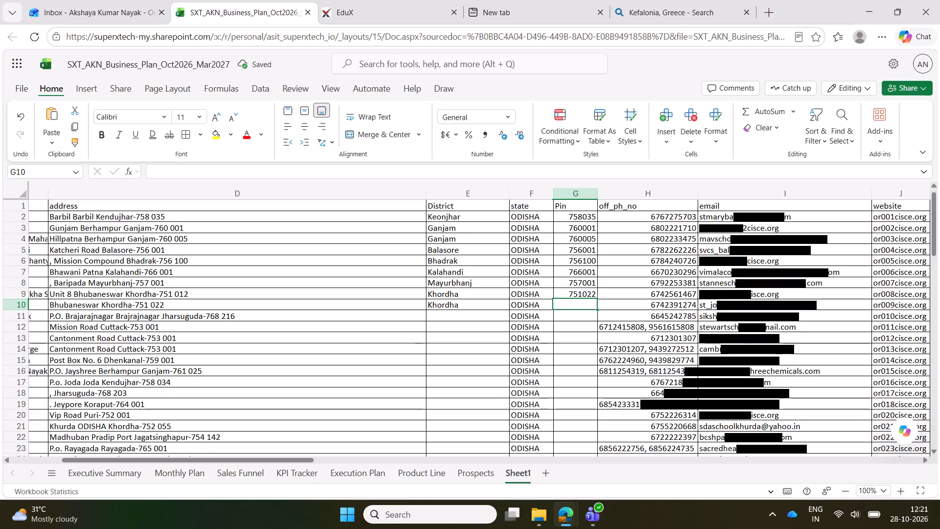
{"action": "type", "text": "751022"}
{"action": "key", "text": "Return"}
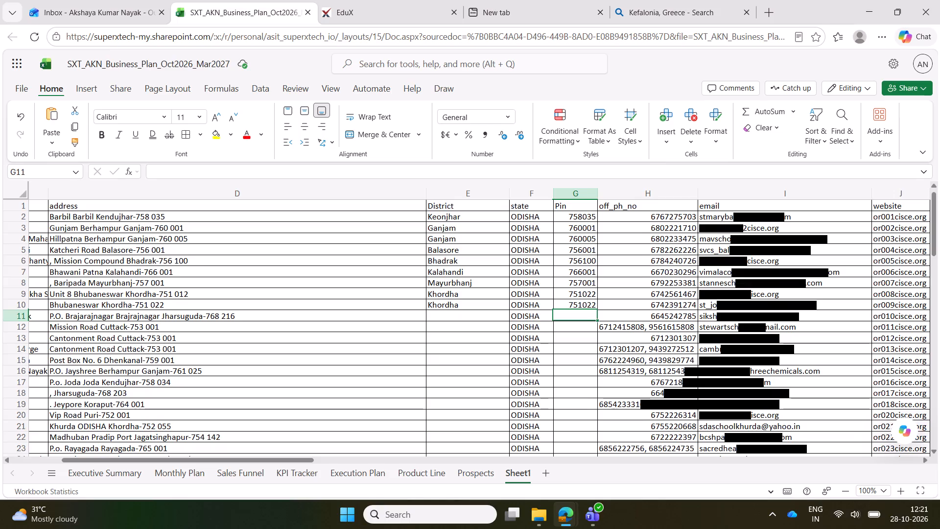
Fill in row 11 of Sheet1 with Jharsuguda as the District and start its Pin with 768.
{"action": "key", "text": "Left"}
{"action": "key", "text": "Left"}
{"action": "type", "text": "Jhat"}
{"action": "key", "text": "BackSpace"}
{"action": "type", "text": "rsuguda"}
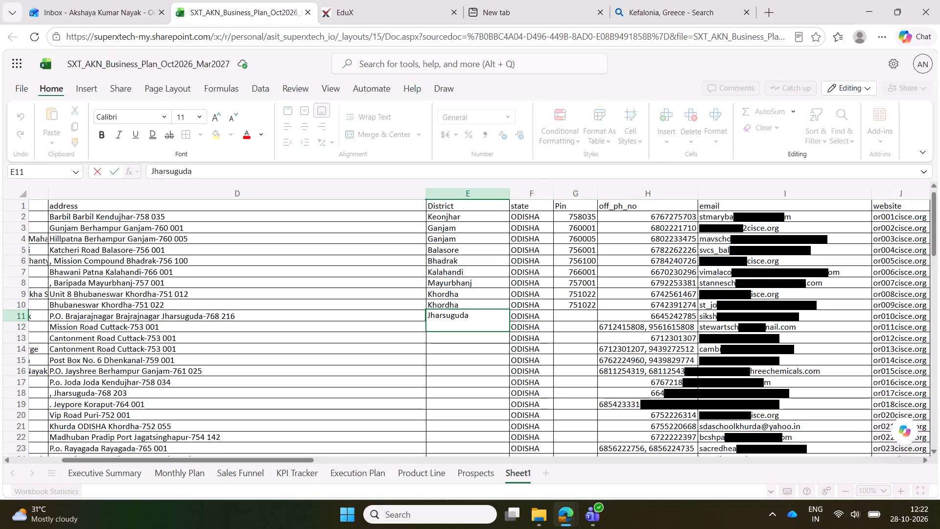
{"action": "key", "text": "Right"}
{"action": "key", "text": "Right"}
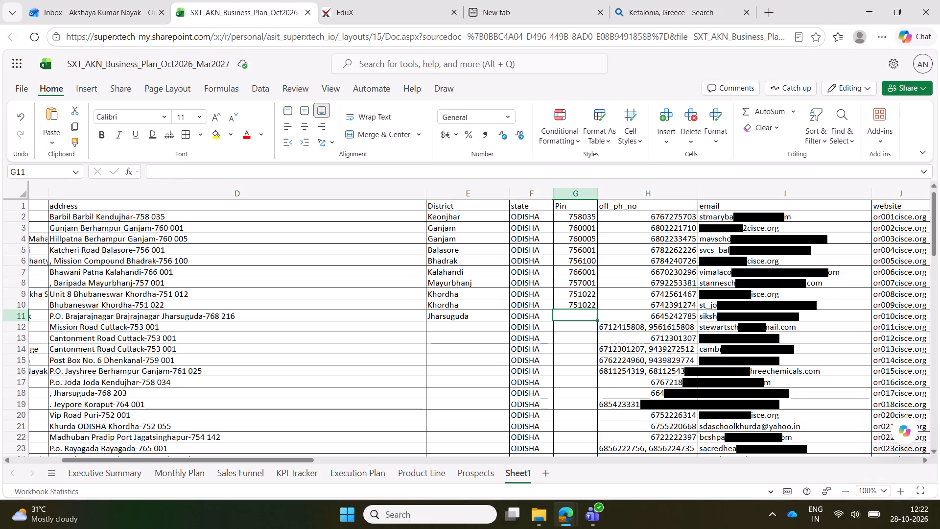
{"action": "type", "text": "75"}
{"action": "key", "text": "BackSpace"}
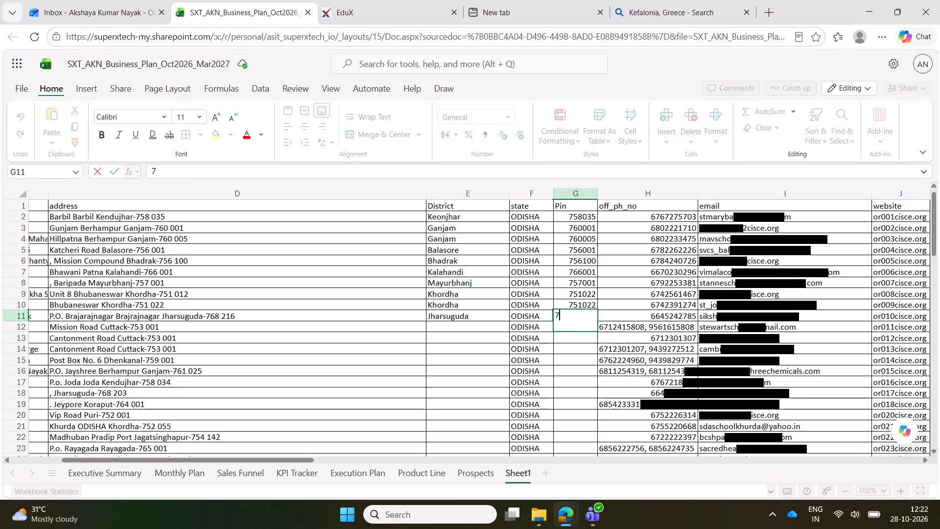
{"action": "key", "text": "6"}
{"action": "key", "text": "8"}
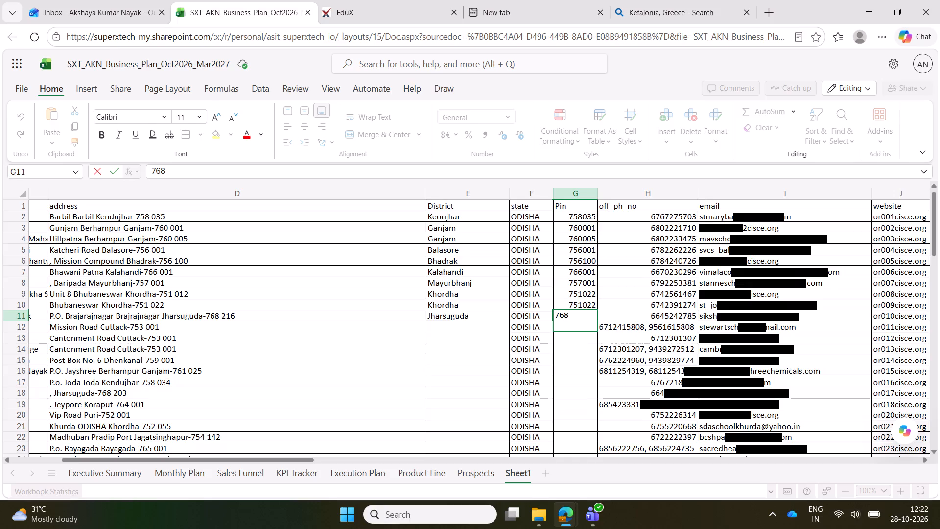
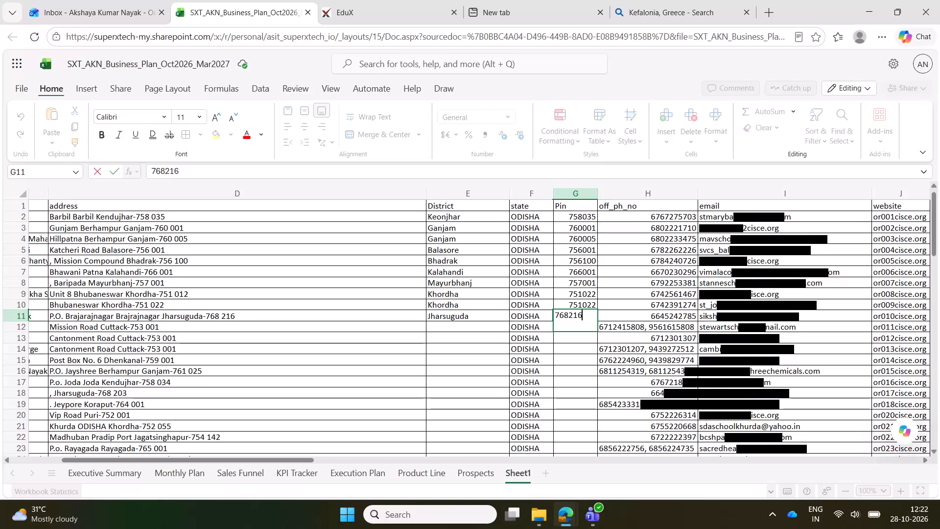
Complete the Pin entry in row 11 of Sheet1 as 768216.
{"action": "key", "text": "Return"}
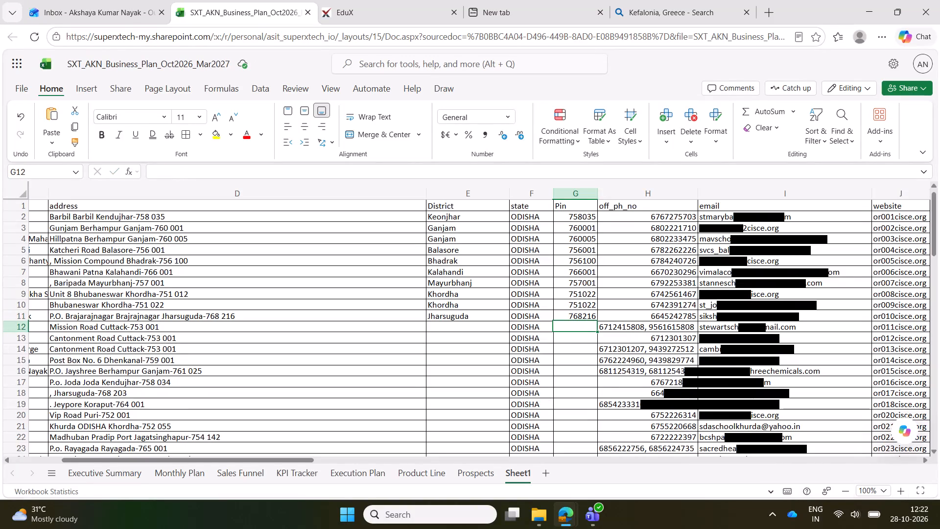
Fill in row 12 of Sheet1 with Cuttack as the District and 753001 as the Pin.
{"action": "key", "text": "Left"}
{"action": "key", "text": "Left"}
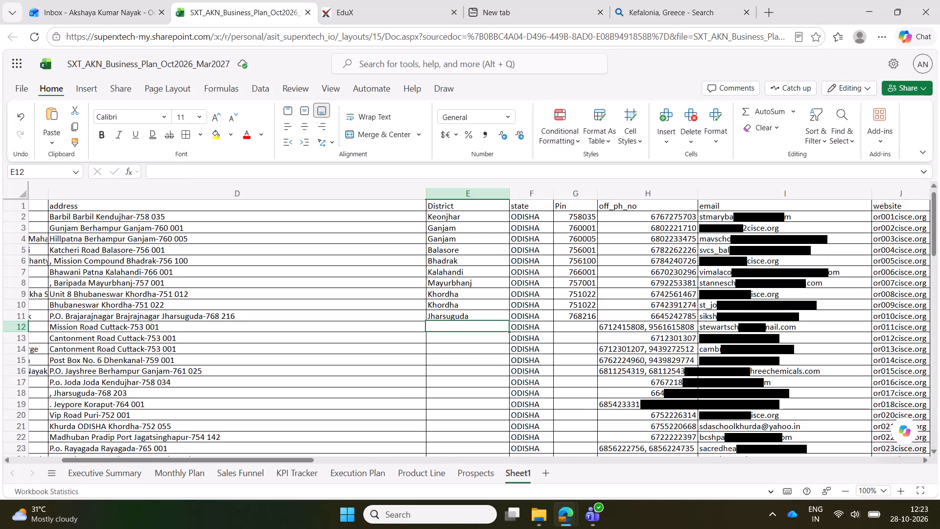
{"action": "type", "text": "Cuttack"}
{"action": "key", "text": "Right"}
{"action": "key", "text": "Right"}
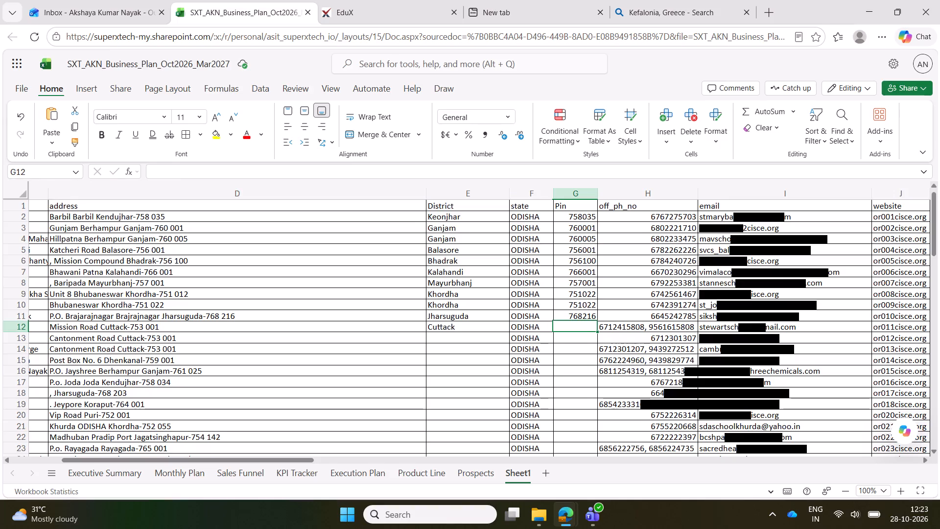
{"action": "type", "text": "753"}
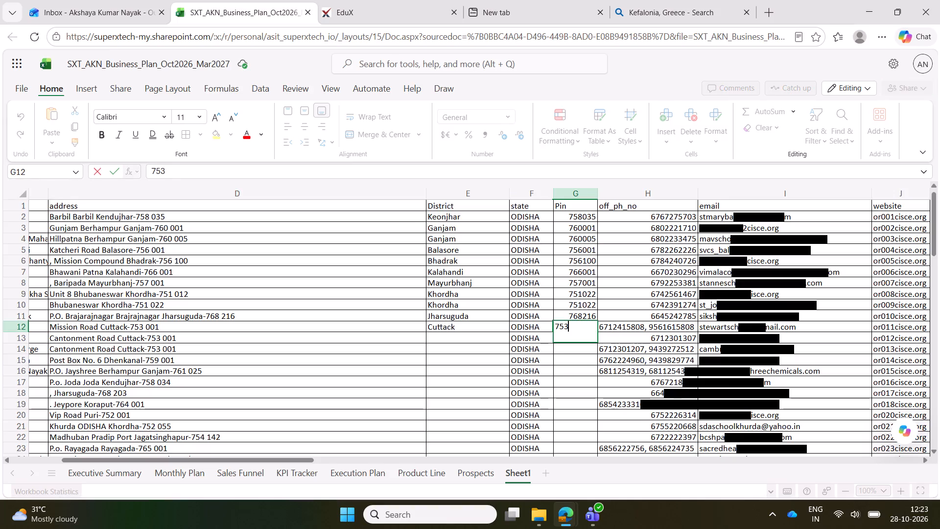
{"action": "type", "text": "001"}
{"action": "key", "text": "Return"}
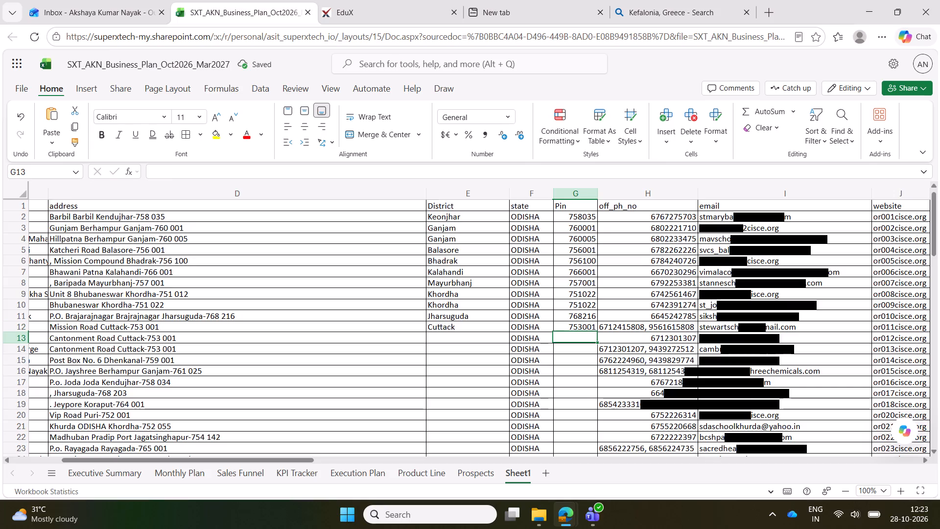
Fill in row 13 of Sheet1 with Cuttack as the District and 753001 as the Pin.
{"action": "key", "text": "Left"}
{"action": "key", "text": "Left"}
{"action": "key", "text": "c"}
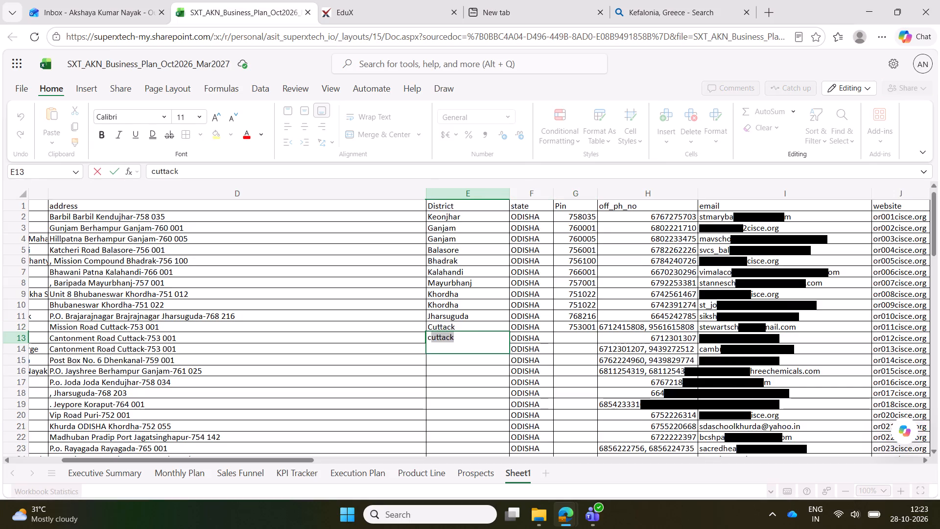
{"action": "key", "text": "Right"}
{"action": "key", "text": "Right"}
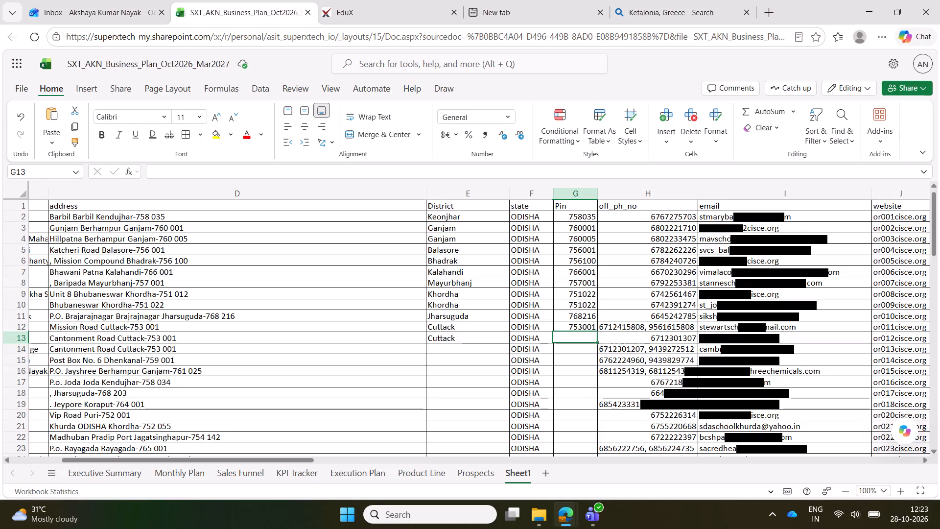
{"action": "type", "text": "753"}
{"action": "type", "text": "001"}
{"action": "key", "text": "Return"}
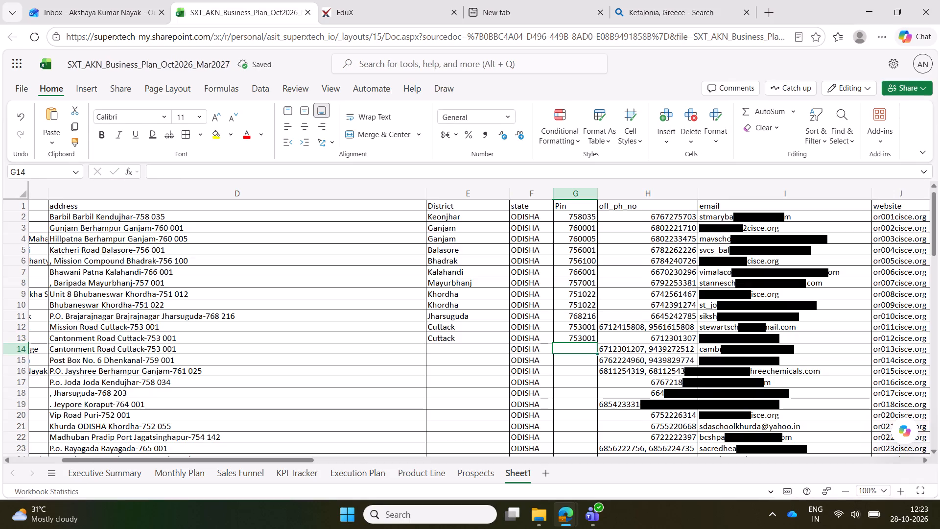
Fill in row 14 of Sheet1 with Cuttack as the District and 753001 as the Pin.
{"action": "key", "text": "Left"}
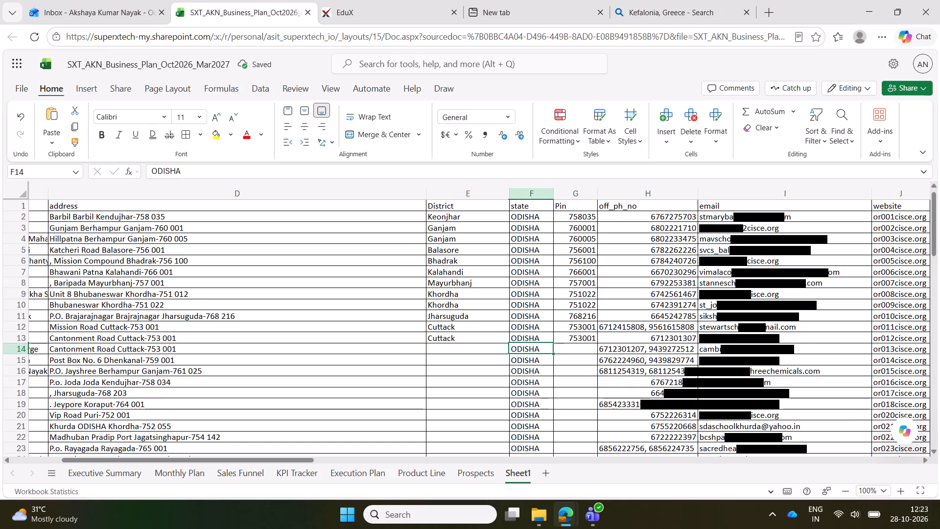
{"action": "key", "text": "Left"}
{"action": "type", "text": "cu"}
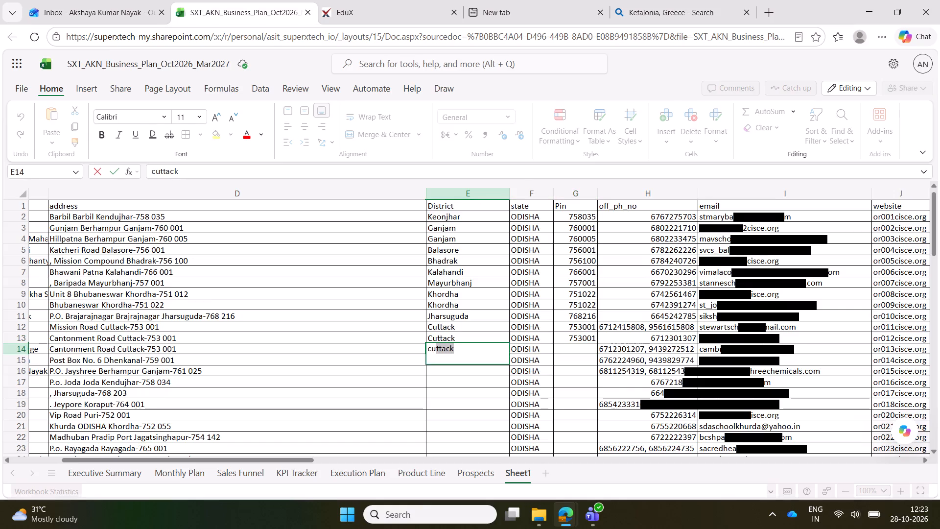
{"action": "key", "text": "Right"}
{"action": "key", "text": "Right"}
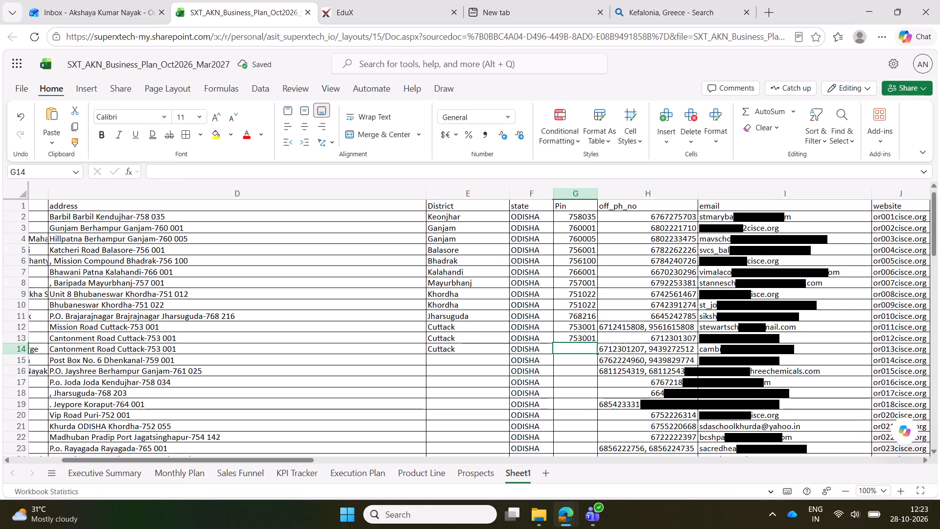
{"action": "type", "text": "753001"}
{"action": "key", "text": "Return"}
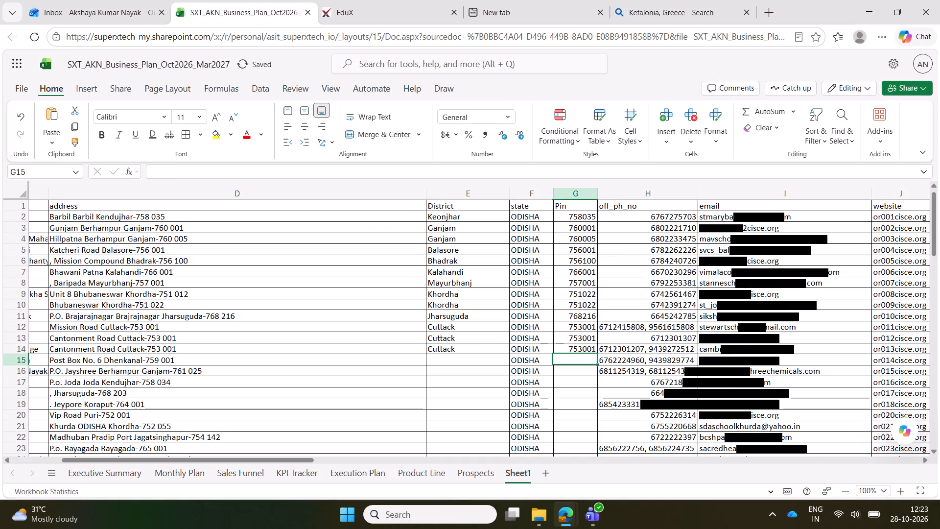
Fill in row 15 of Sheet1 with Dhenkanal as the District and 759001 as the Pin.
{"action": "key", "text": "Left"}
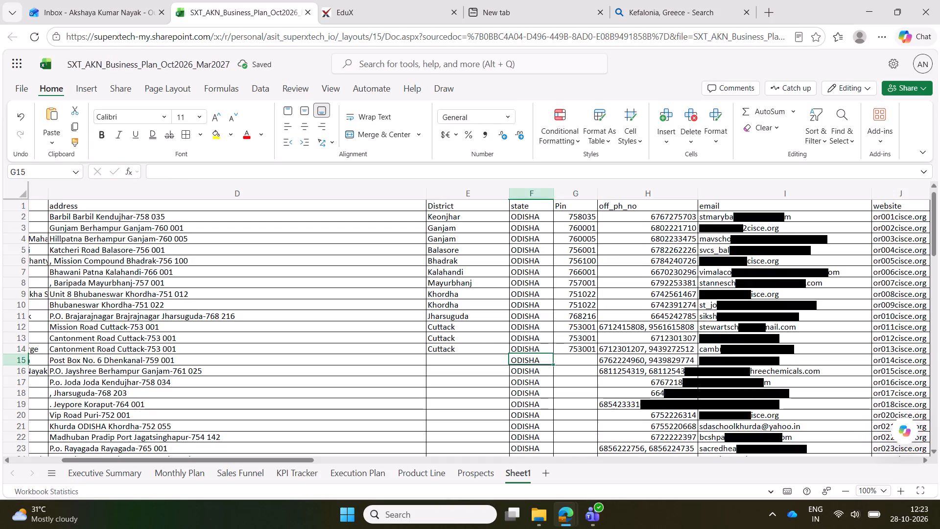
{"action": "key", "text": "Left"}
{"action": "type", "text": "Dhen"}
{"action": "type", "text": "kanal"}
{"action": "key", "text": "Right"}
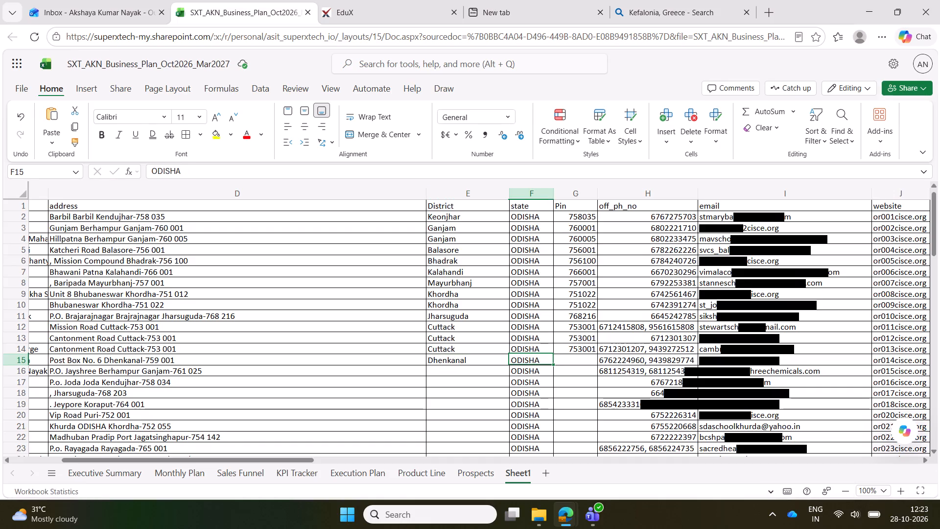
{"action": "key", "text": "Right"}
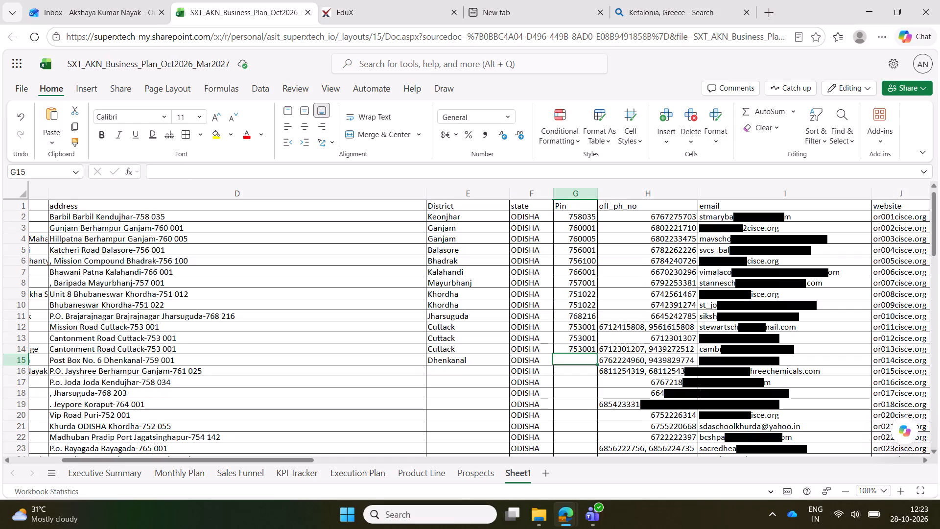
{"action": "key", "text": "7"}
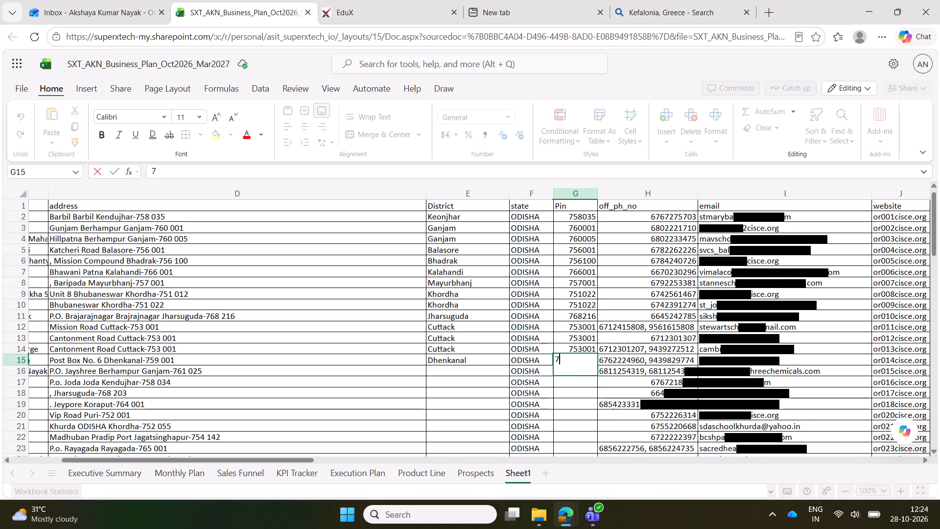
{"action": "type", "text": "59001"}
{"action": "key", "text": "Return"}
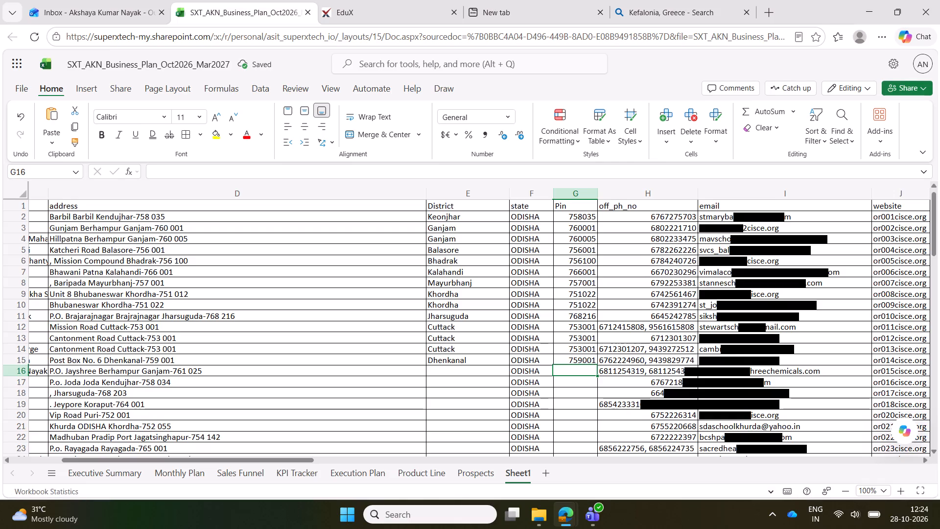
Fill in row 16 of Sheet1 with Ganjam as the District and start its Pin with 761.
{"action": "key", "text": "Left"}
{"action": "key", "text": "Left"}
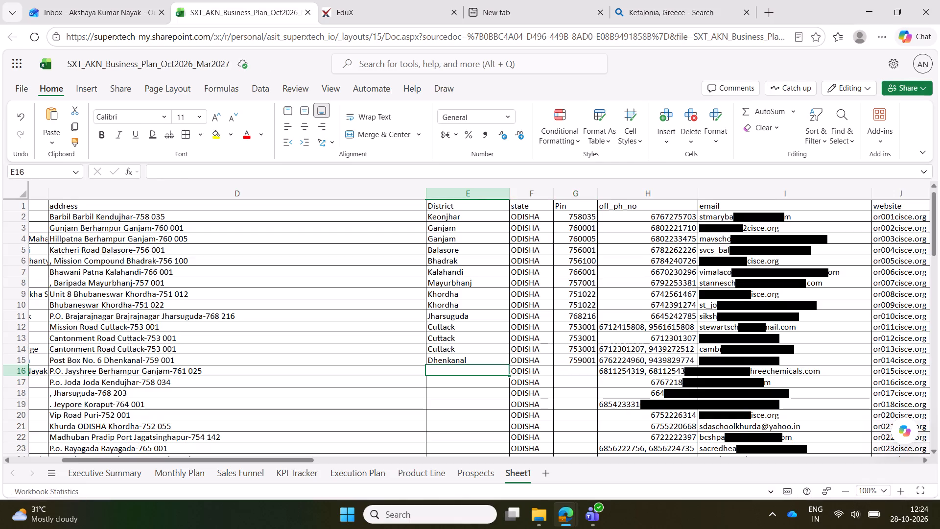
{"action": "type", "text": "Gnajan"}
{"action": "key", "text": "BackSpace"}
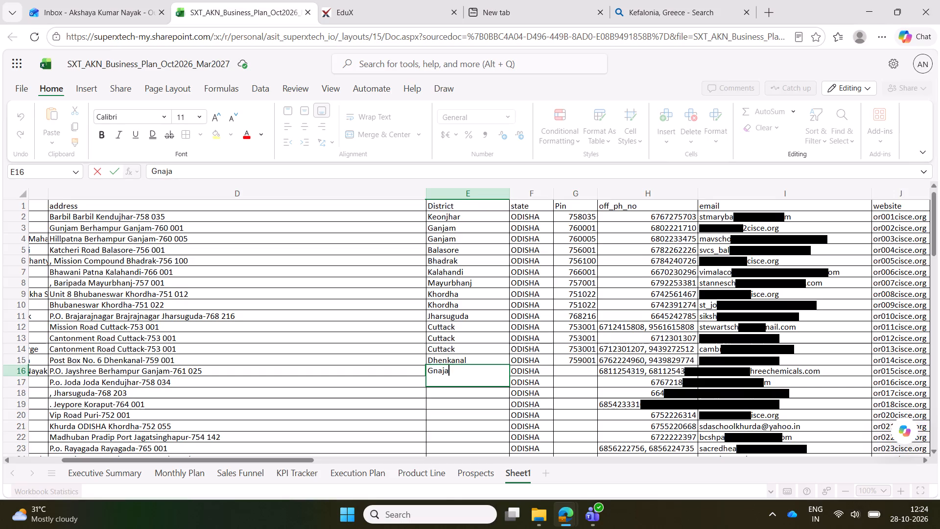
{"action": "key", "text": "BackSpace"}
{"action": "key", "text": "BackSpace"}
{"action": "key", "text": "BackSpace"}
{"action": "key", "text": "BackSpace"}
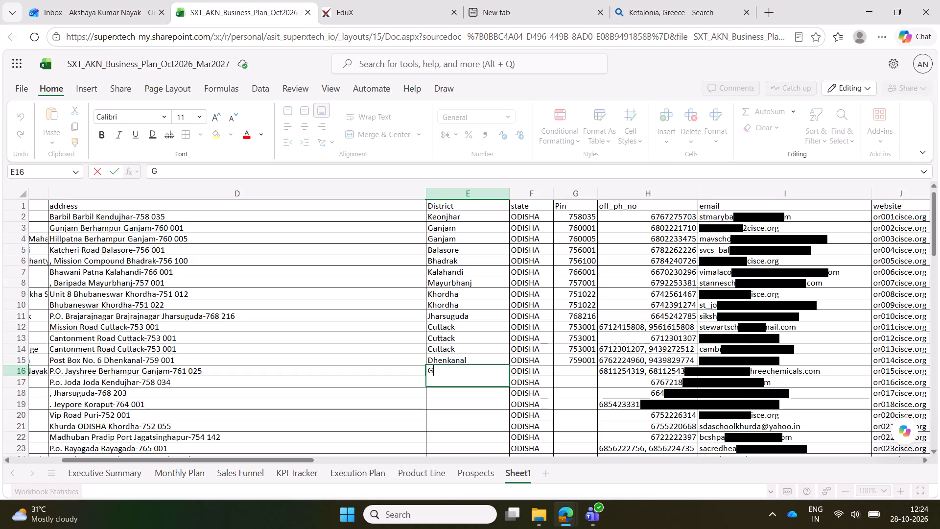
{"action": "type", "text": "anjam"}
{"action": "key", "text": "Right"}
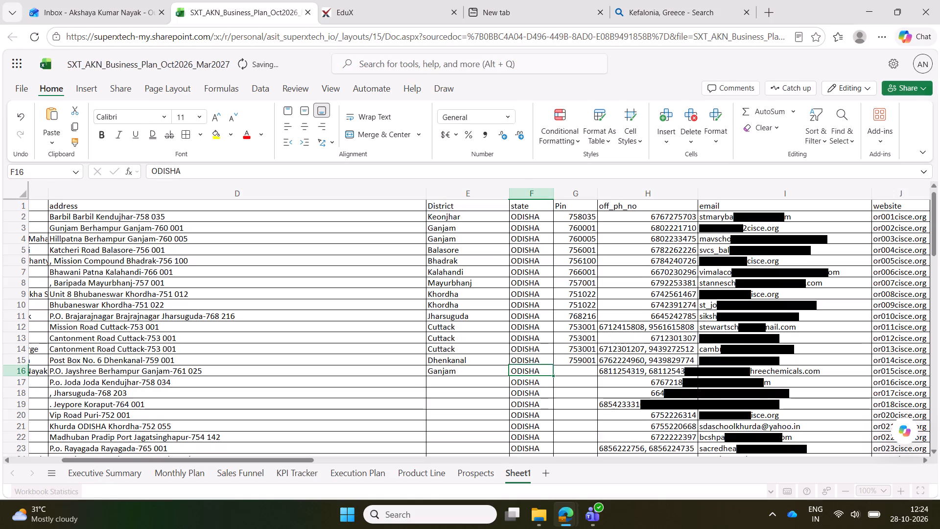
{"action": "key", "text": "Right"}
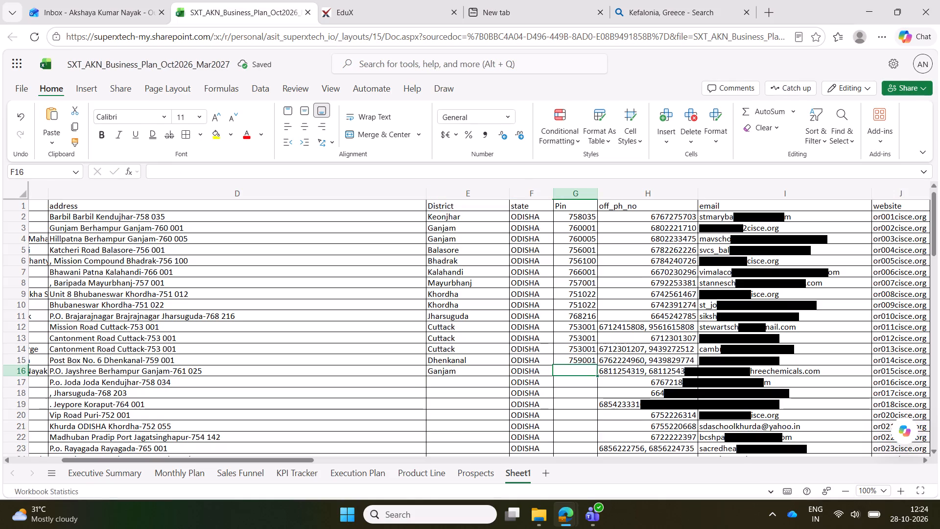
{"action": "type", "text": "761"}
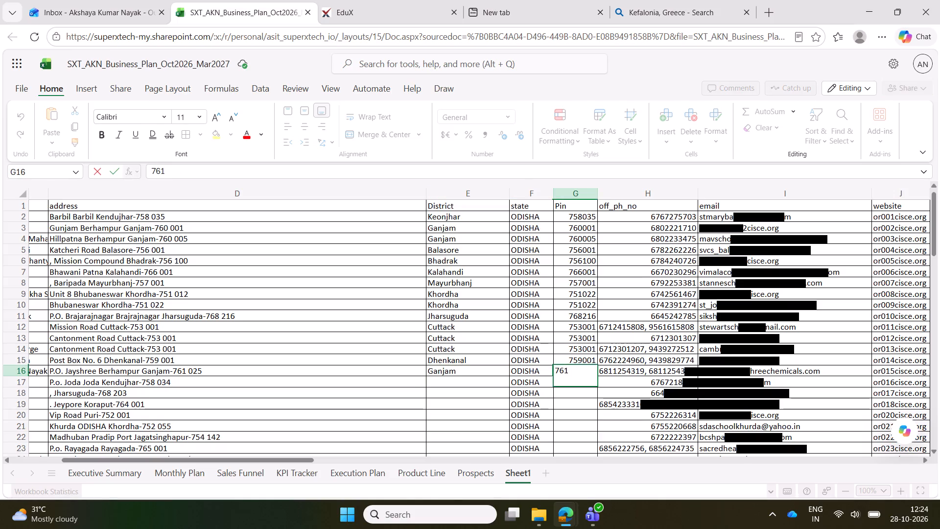